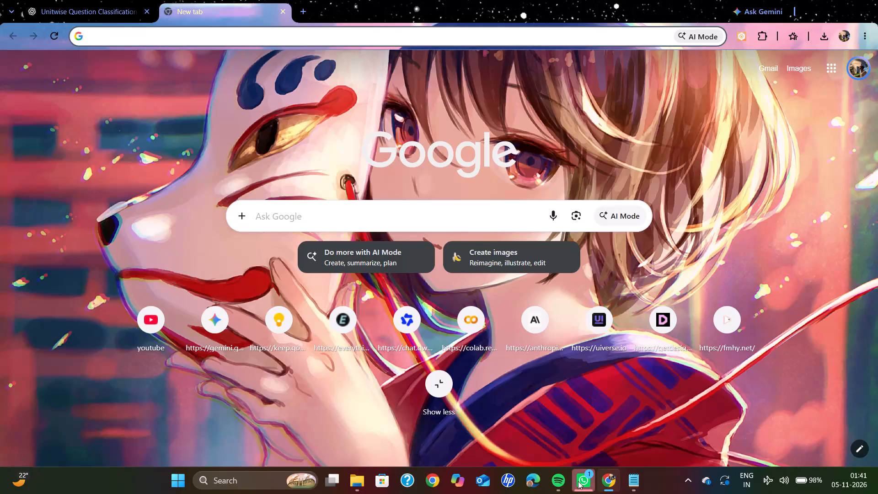
Close Google Chrome with its open tabs to clear the desktop.
key(alt+F4)
key(alt+F4)
key(alt+F4)
key(alt+F4)
key(alt+F4)
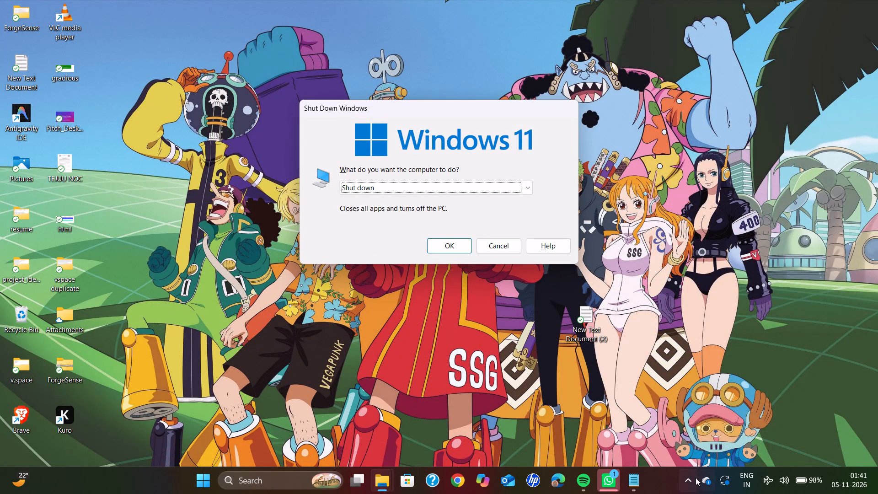
Switch to the Notepad window showing New Text Document (2).txt.
click(642, 485)
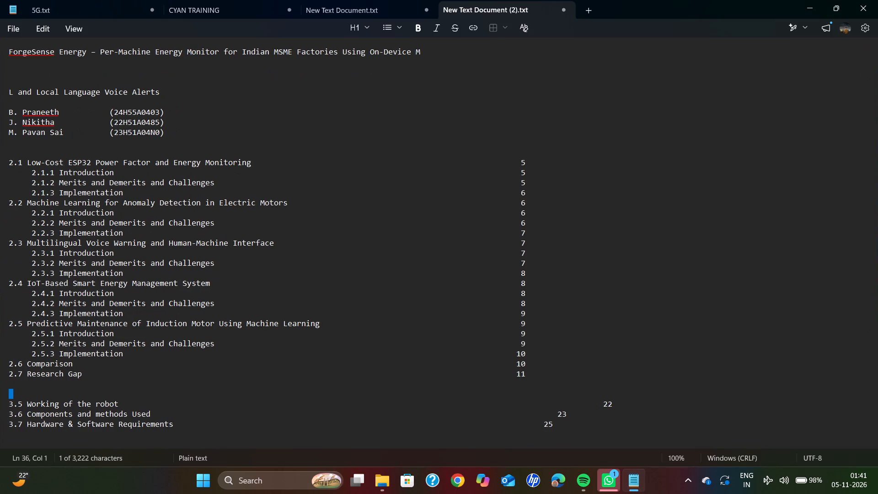
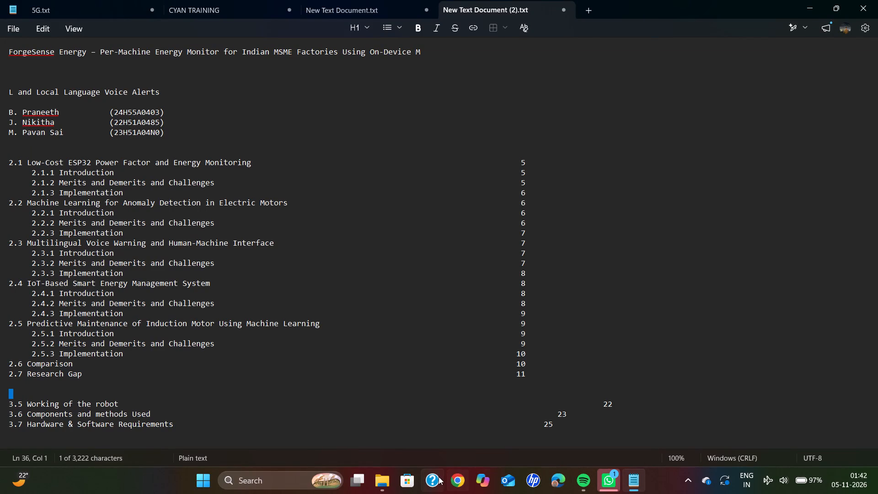
Open the Word document Major Projet(Batch-35)doc from the Downloads folder and dismiss the OMEN Gaming Hub notification.
click(385, 480)
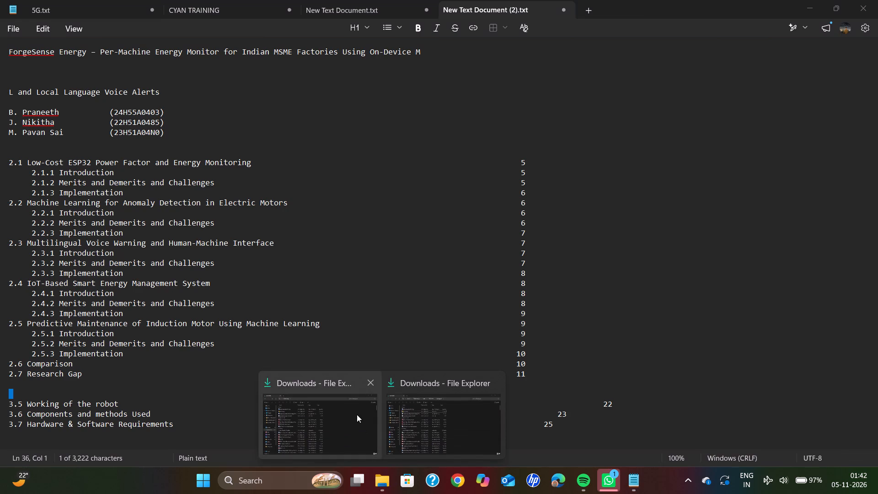
click(357, 414)
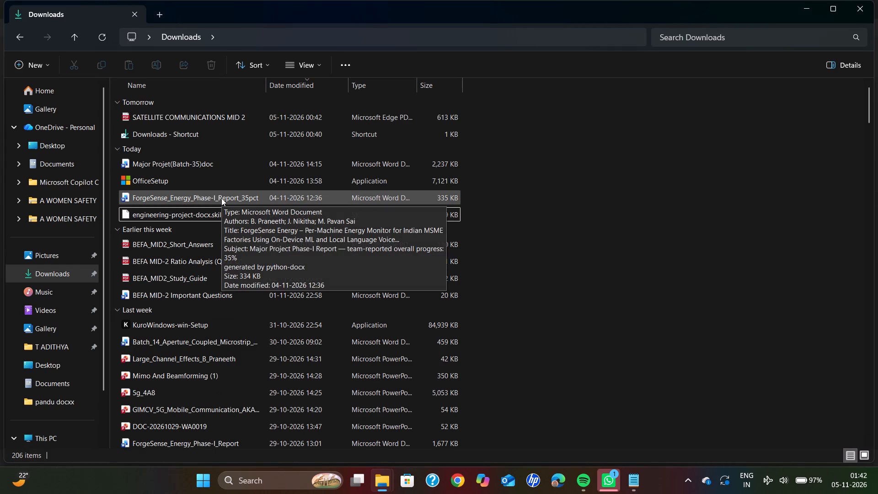
double_click(208, 165)
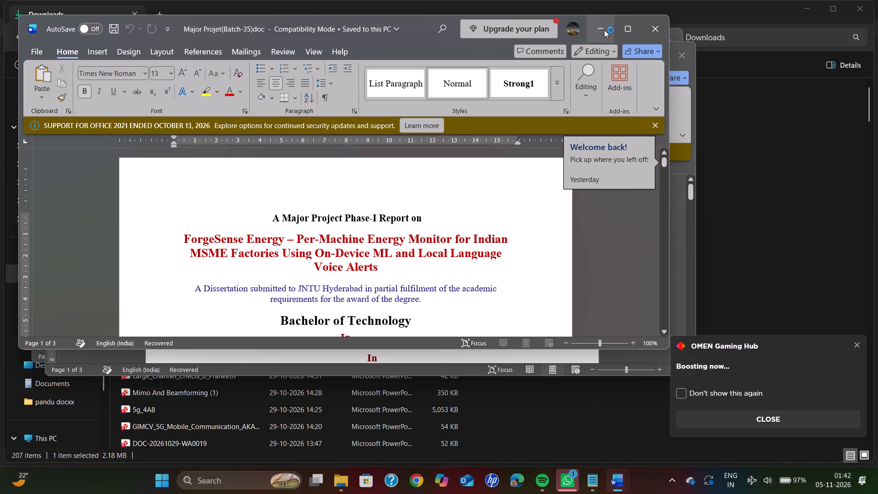
click(853, 349)
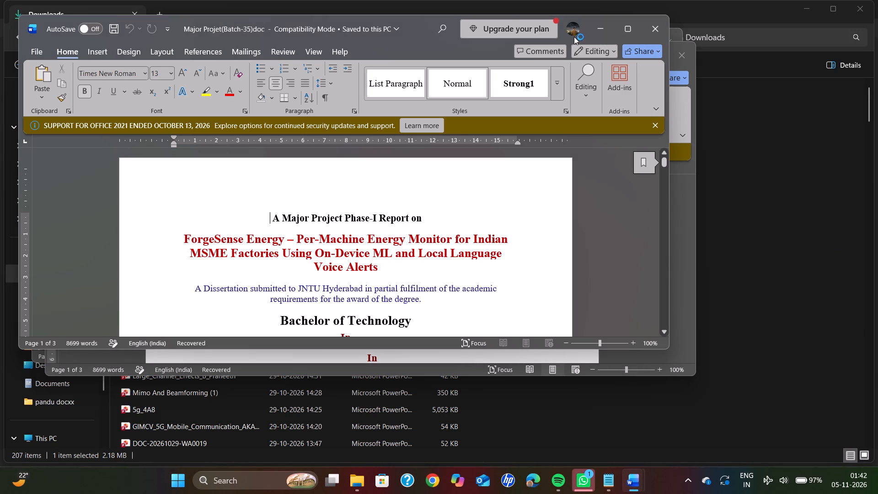
Minimize the opened report and look through the first pages of the recovered ForgeSense_Energy_Phase-I_Report.
click(595, 29)
scroll(457, 246, down, 1)
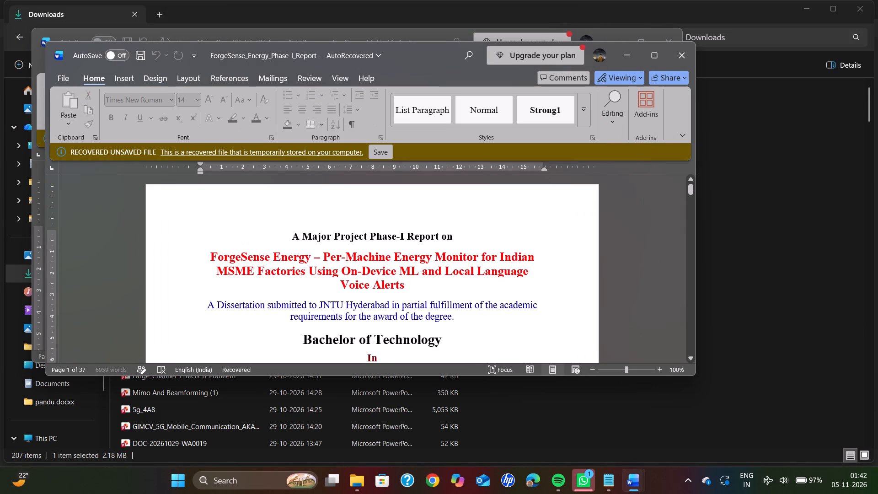
scroll(457, 246, down, 1)
scroll(457, 246, up, 1)
scroll(457, 246, down, 1)
scroll(457, 246, up, 1)
scroll(457, 246, down, 3)
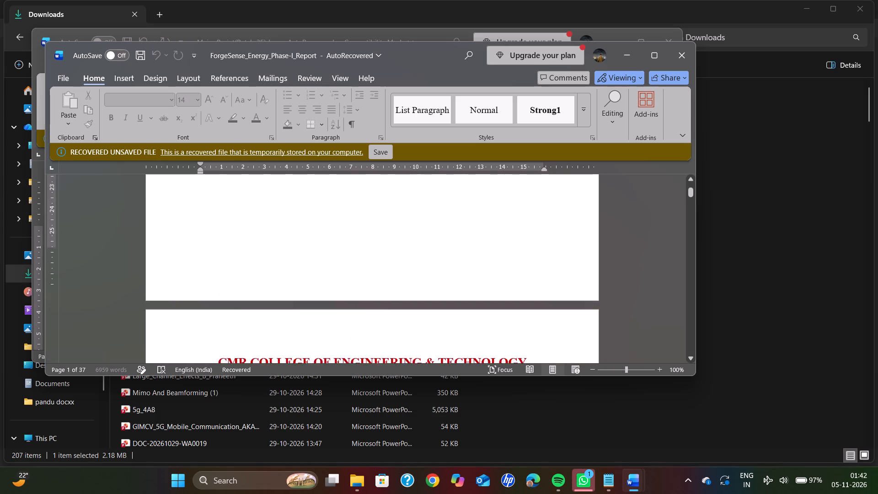
scroll(457, 246, down, 3)
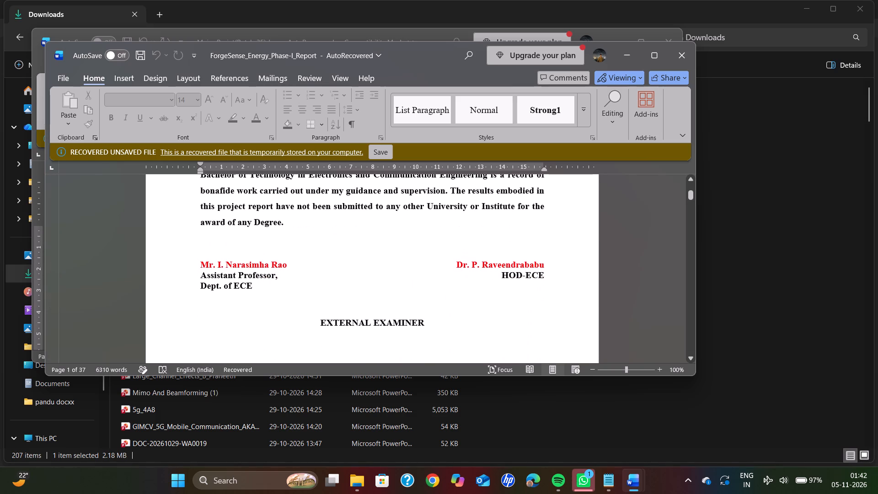
Minimize the ForgeSense report and look through the first pages of the recovered Major Projet(Batch-35)doc.
click(634, 54)
scroll(535, 206, down, 1)
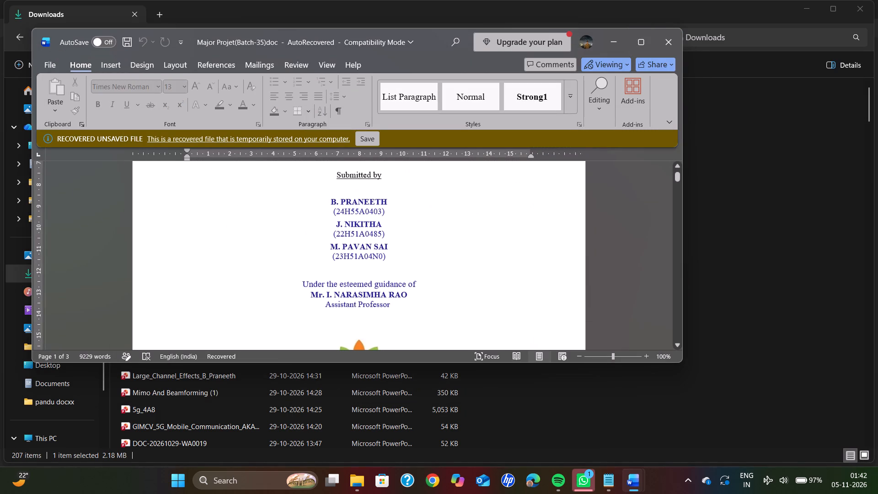
scroll(535, 206, down, 5)
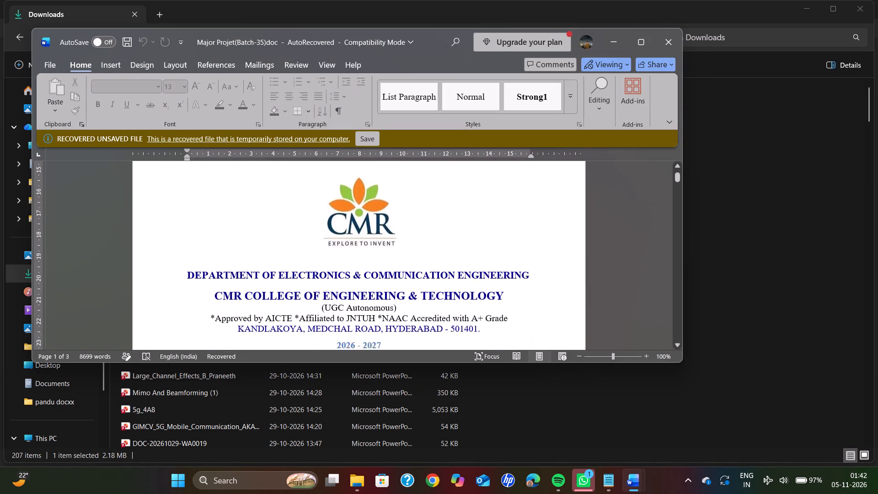
scroll(535, 206, down, 5)
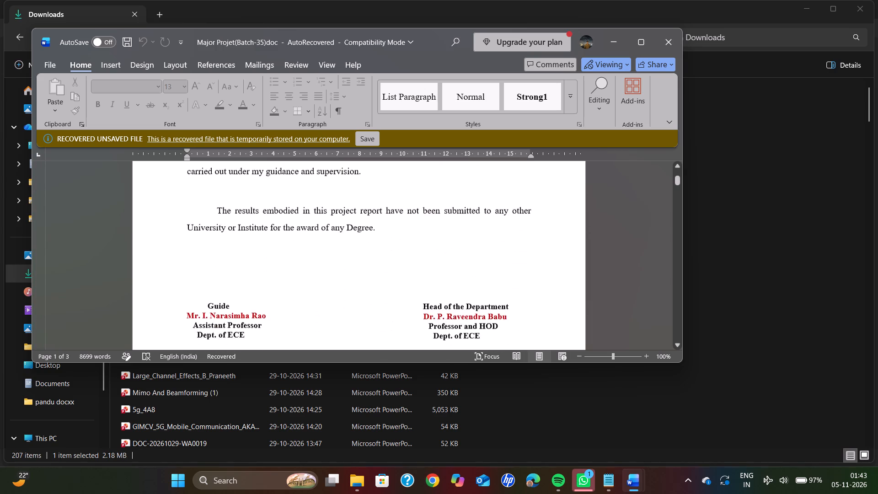
scroll(535, 206, down, 2)
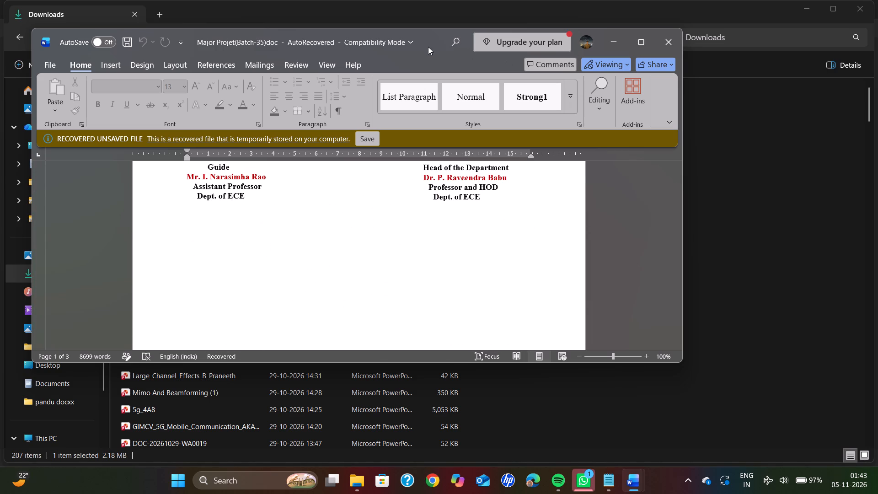
Arrange the recovered ForgeSense_Energy_Phase-I_Report and Major Projet(Batch-35)doc side by side, with the ForgeSense report on the left half.
drag(430, 36, 877, 119)
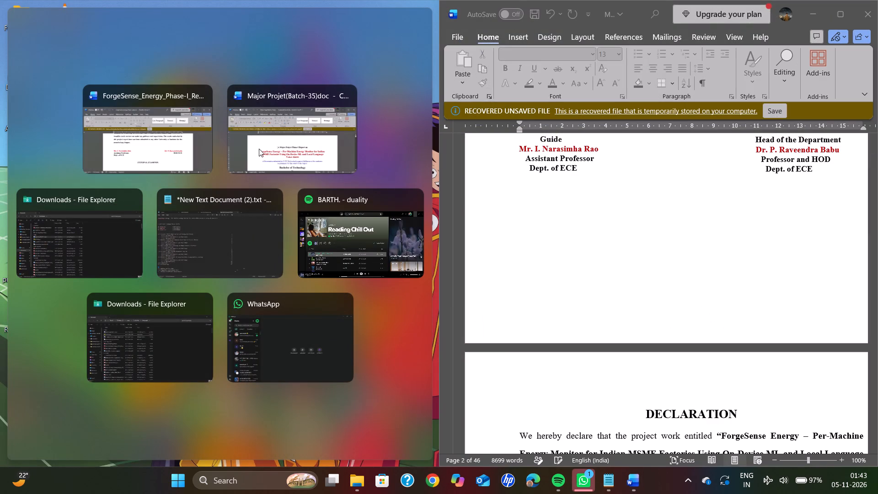
click(186, 146)
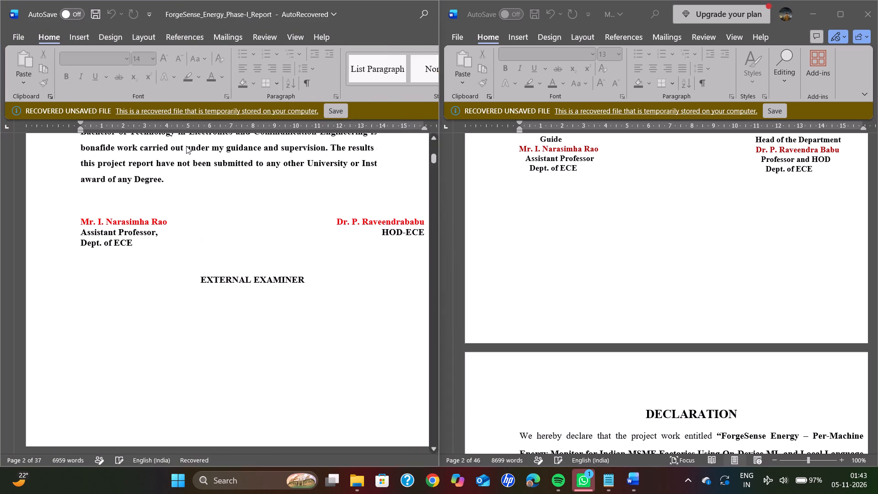
Examine the ForgeSense certificate page, and the Major Projet document's declaration, acknowledgement and table of contents.
scroll(247, 263, up, 2)
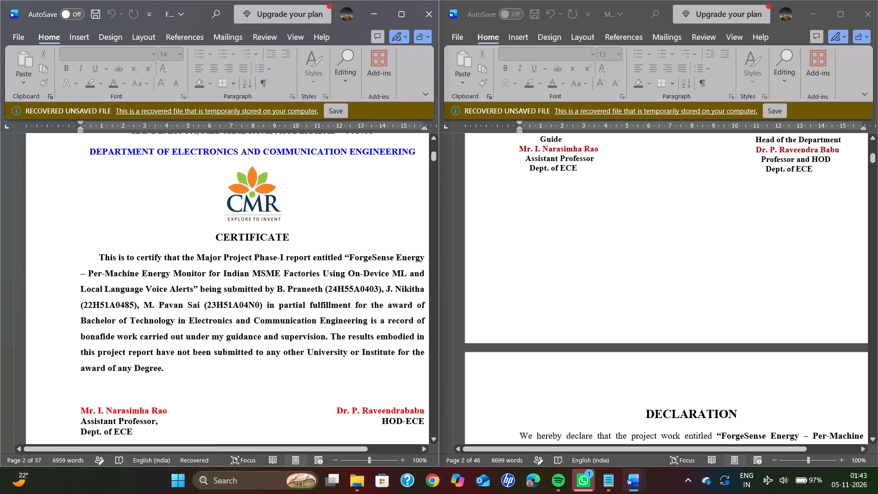
scroll(247, 263, down, 1)
scroll(541, 238, down, 3)
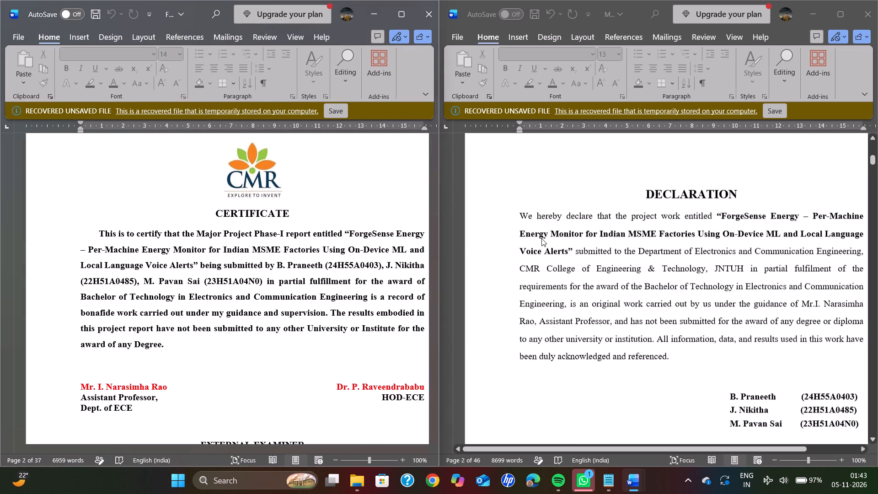
scroll(541, 238, down, 1)
ctrl+scroll(668, 263, down, 2)
right_click(668, 263)
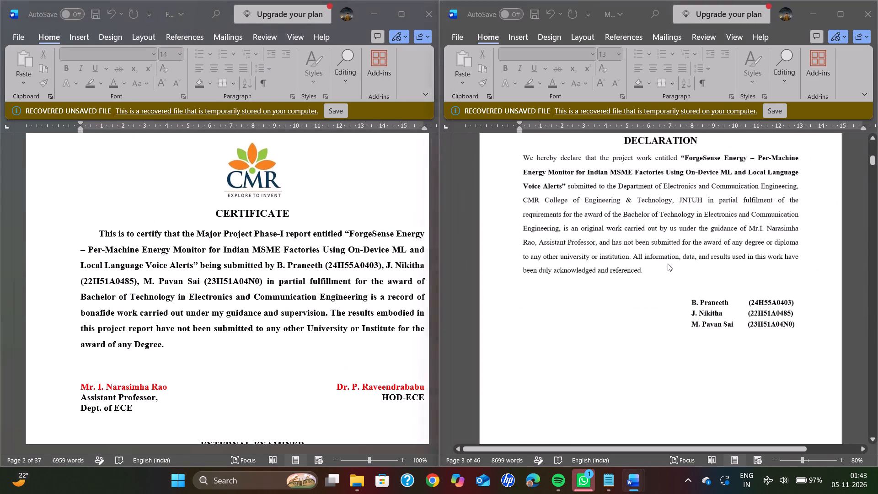
scroll(668, 263, down, 5)
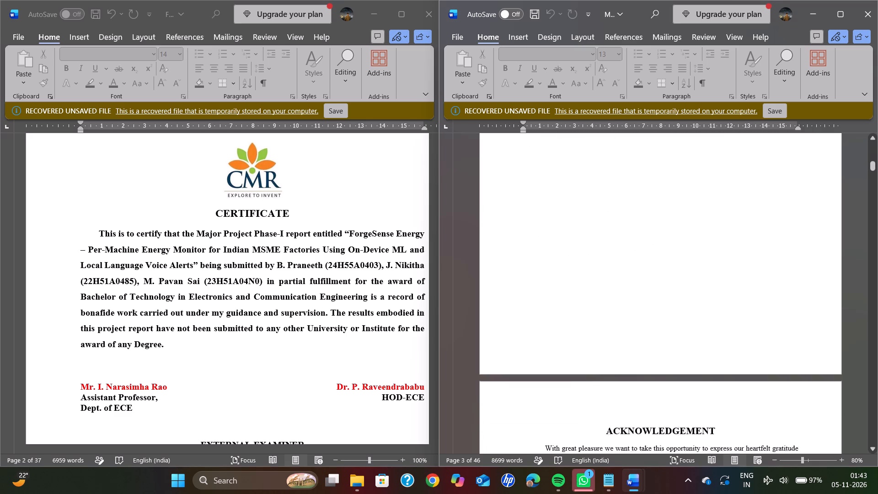
scroll(668, 263, down, 3)
scroll(668, 263, up, 1)
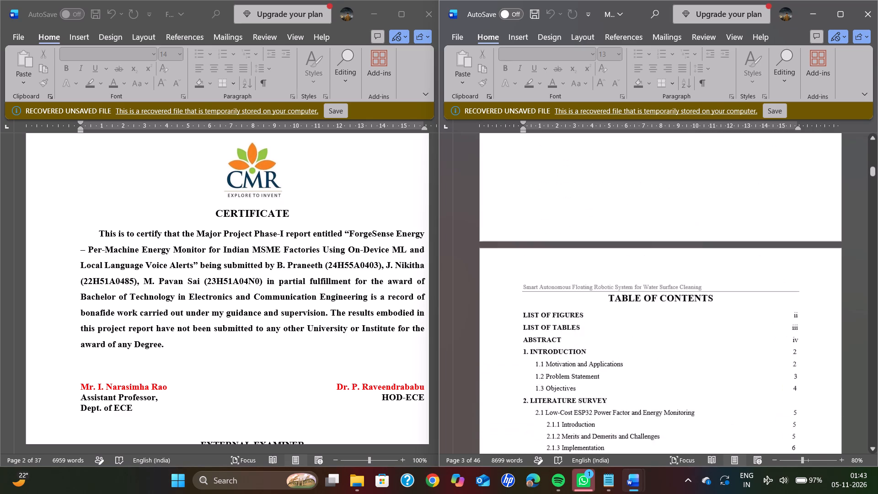
scroll(668, 263, down, 3)
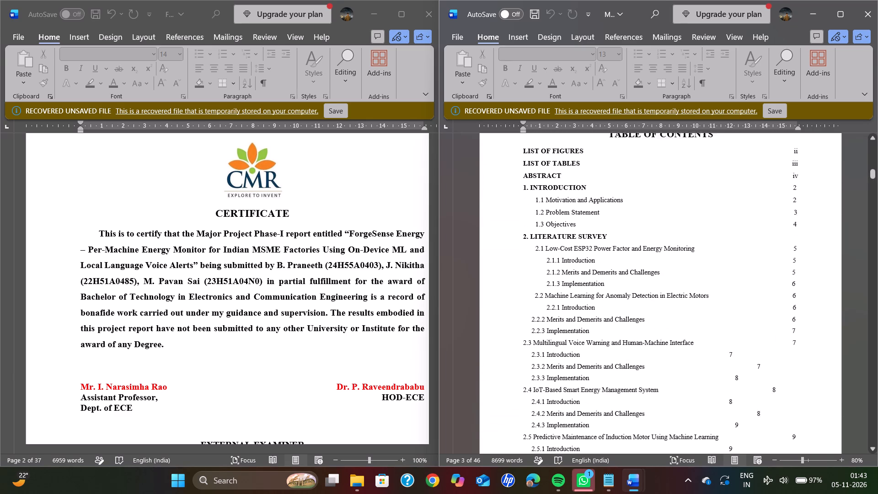
scroll(668, 263, down, 3)
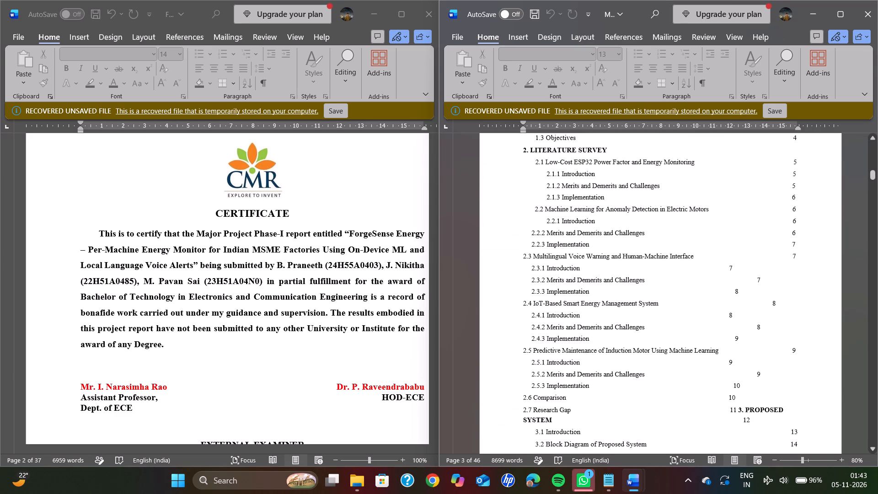
scroll(677, 241, down, 1)
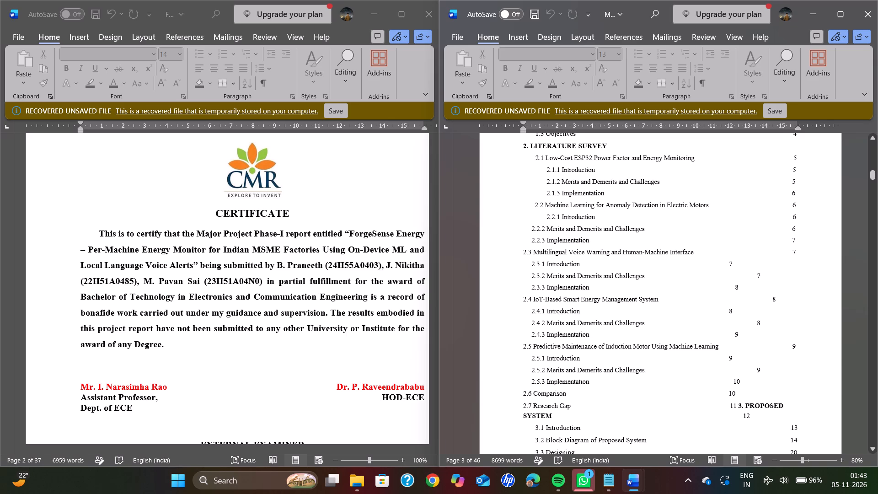
Place the cursor before contents entry 2.2.2 Merits and Demerits and Challenges and try to indent it by a space.
click(528, 230)
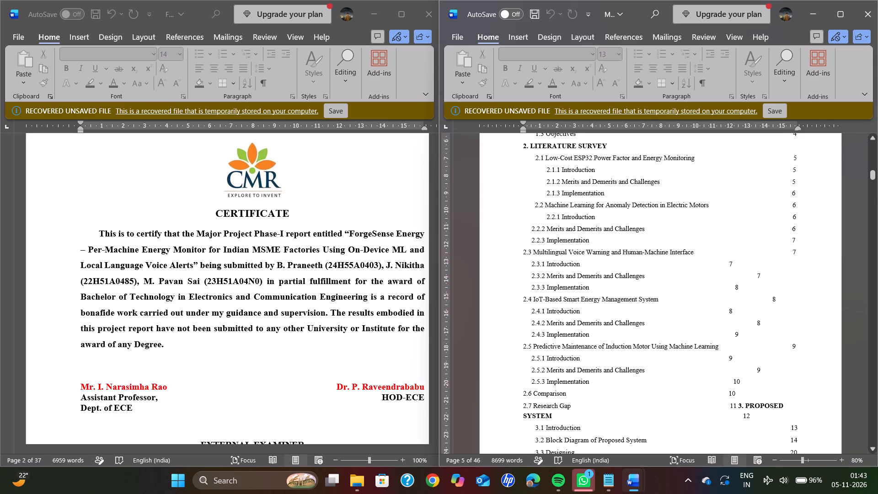
key(space)
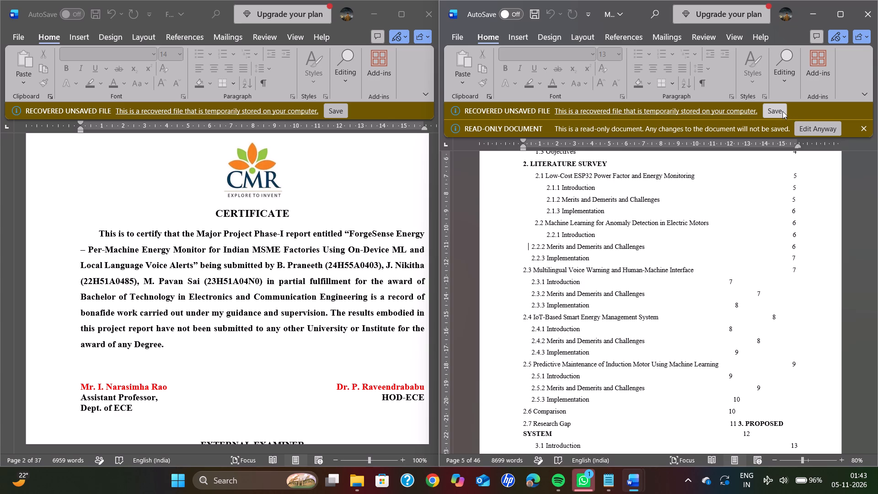
Save the recovered Major Projet document as praneeth_batch59_major in the OneDrive Documents folder.
click(782, 111)
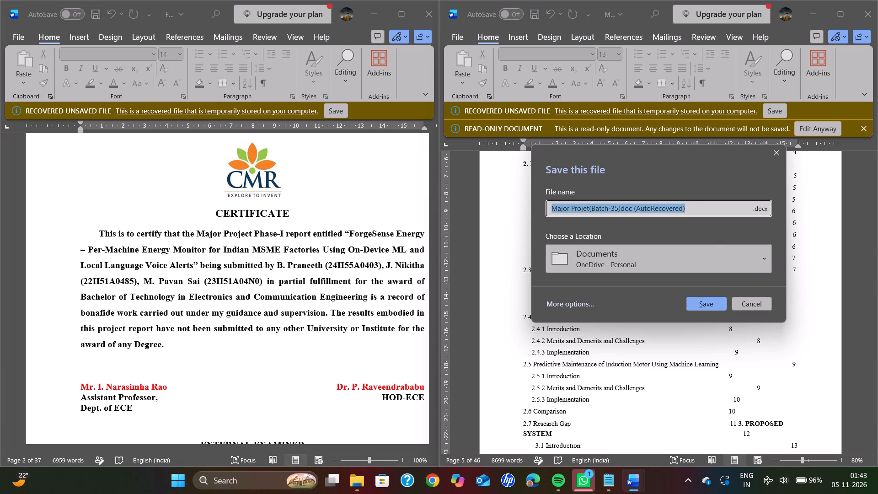
key(BackSpace)
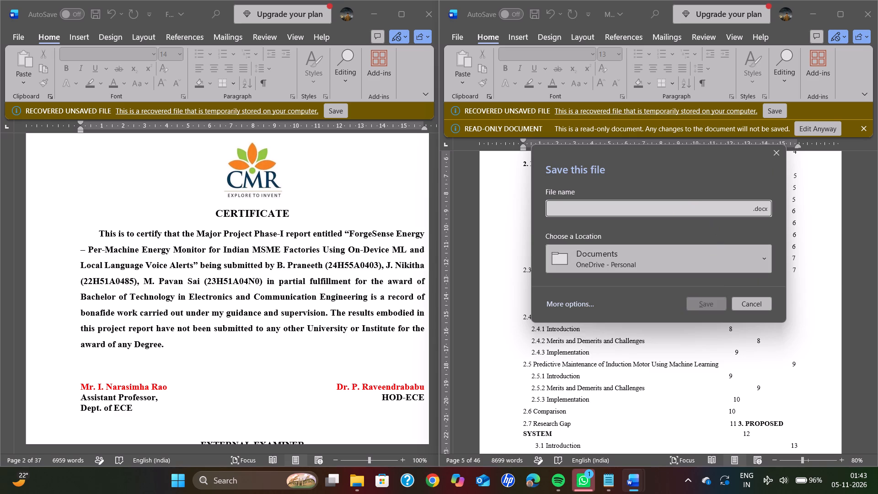
text(praneeth+)
key(BackSpace)
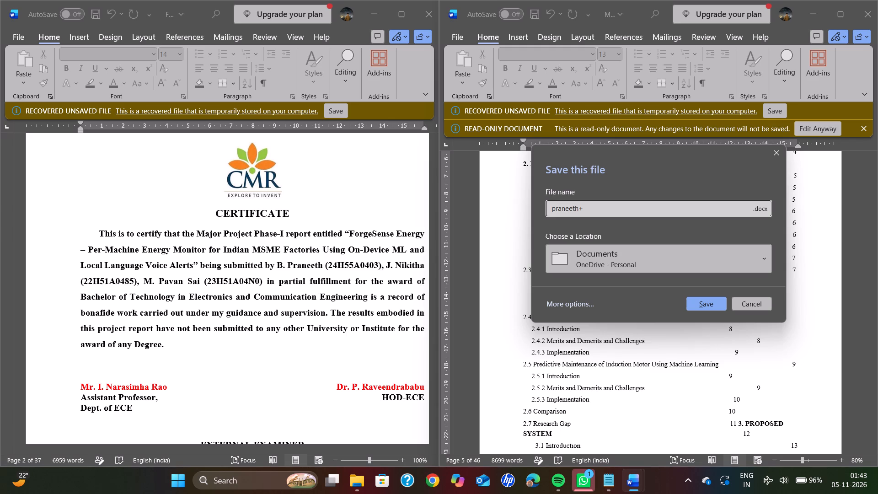
key(shift+underscore)
text(batch)
key(space)
key(BackSpace)
text(59)
text(_major)
click(706, 303)
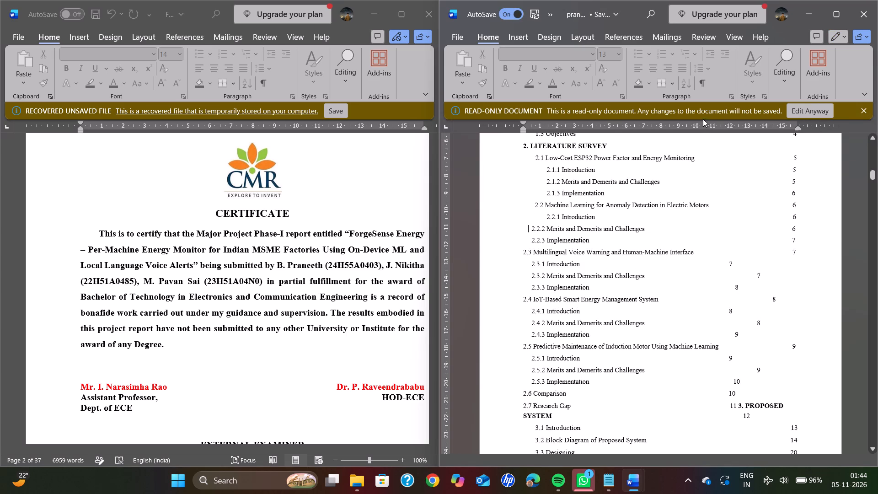
Enable editing of the saved read-only document.
click(827, 107)
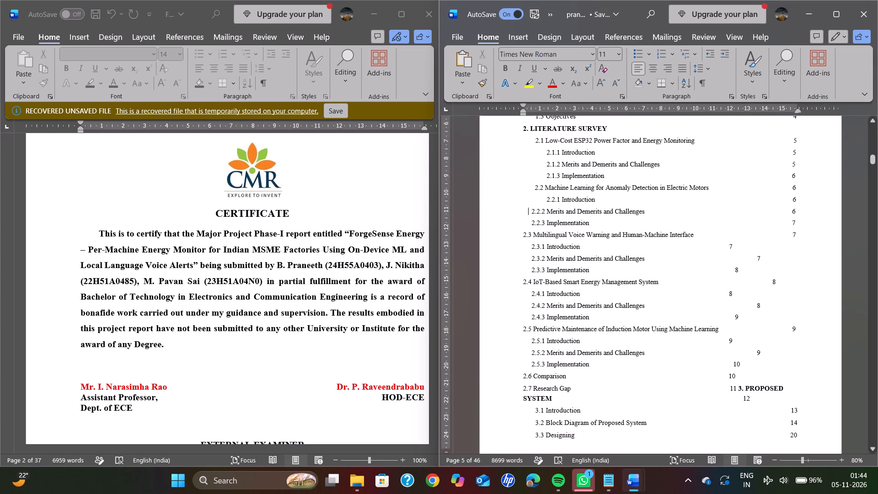
Indent contents entry 2.2.2 Merits and Demerits and Challenges with nine leading spaces to sit under 2.2.1 Introduction.
key(space)
key(space)
key(space)
key(space)
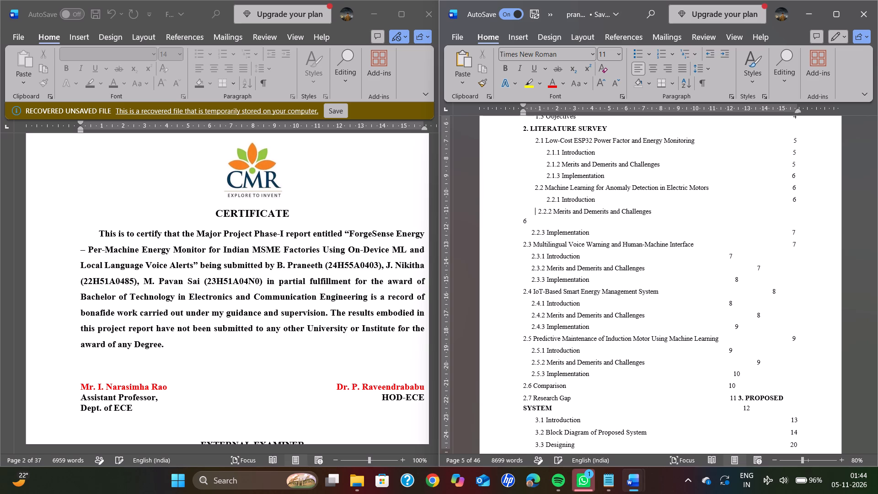
key(space)
key(space)
key(space)
key(space)
key(space)
key(space)
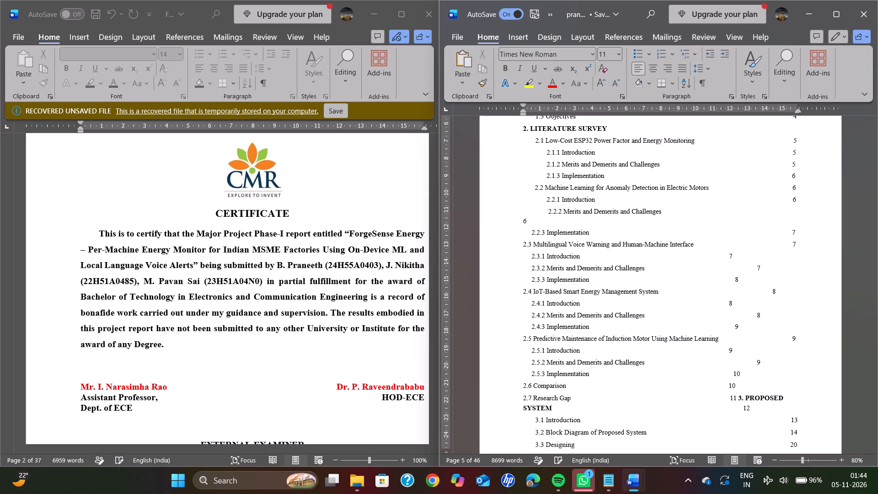
key(BackSpace)
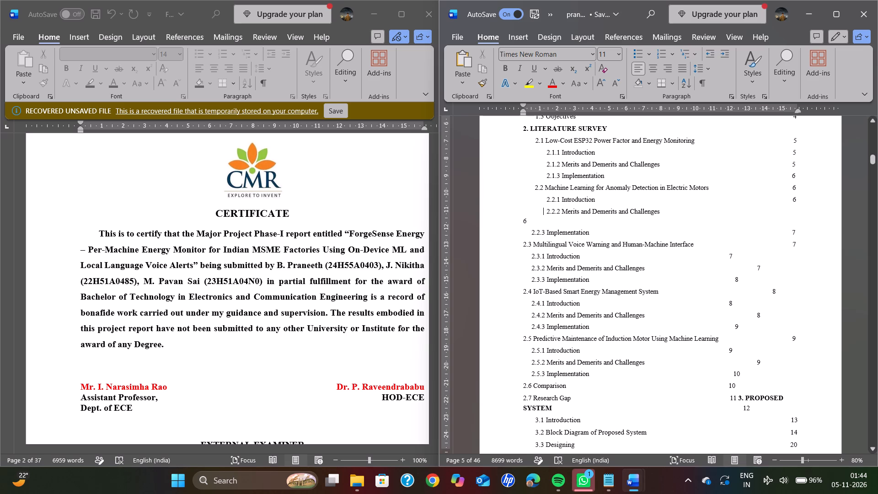
Delete eight spaces before entry 2.2.2's page number 6 to bring it back onto the entry's line.
click(774, 213)
key(BackSpace)
key(BackSpace)
key(BackSpace)
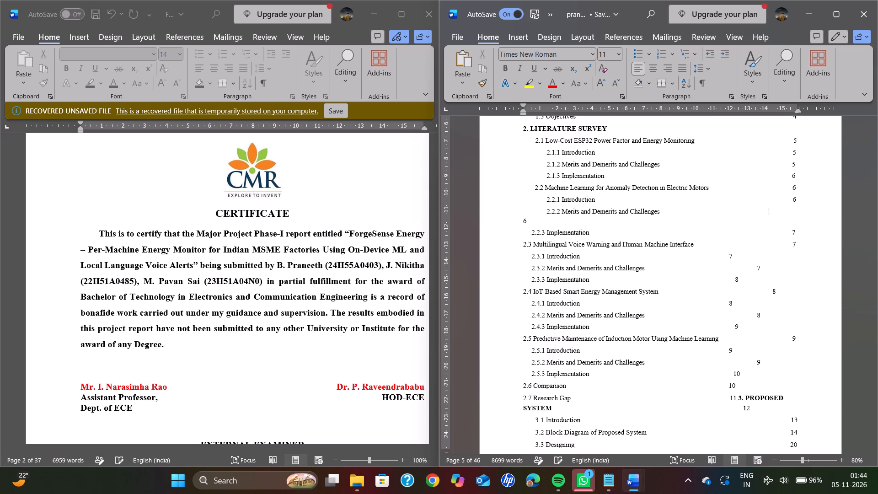
key(BackSpace)
key(BackSpace)
key(BackSpace)
key(BackSpace)
key(BackSpace)
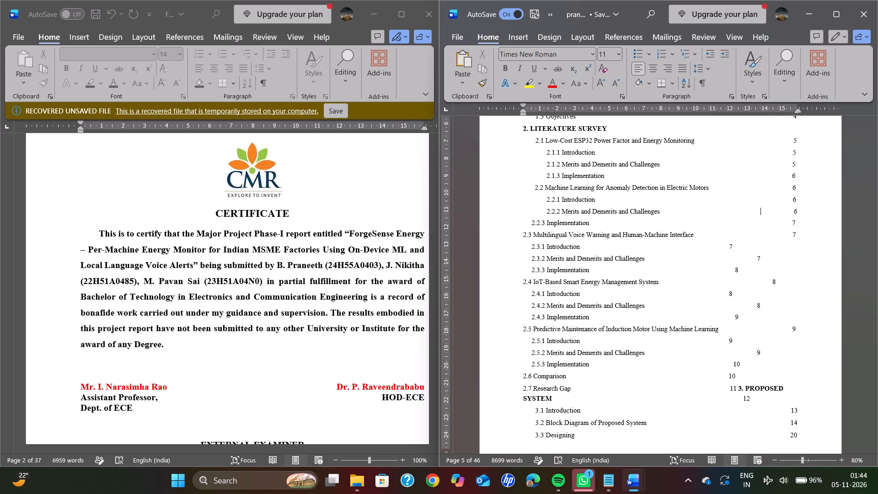
Delete one more space before contents entry 2.2.2's page number 6 to align it with the page-number column.
key(BackSpace)
Delete a block of the spaces between contents entry 2.2.3 Implementation and its page number 7.
scroll(774, 213, down, 1)
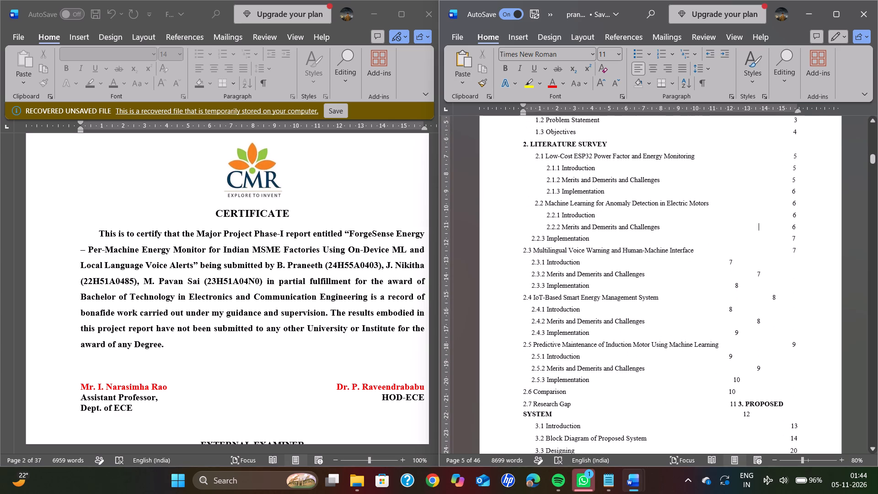
scroll(774, 213, down, 2)
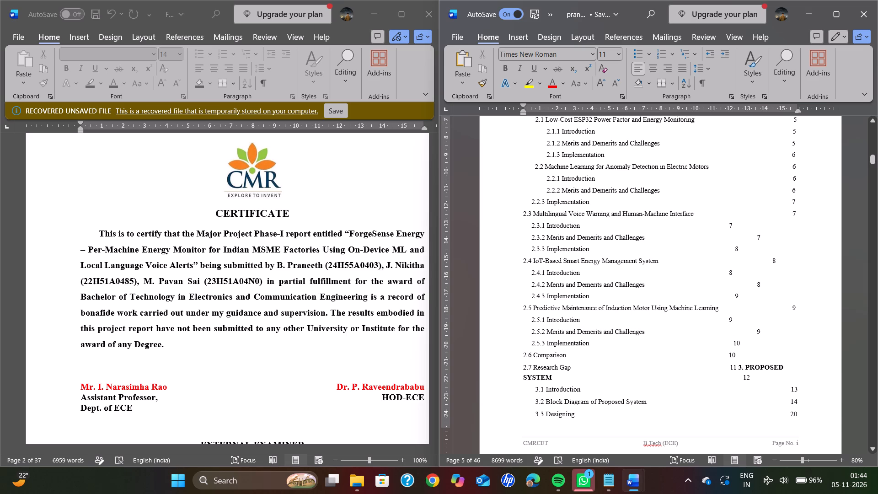
click(530, 199)
drag(664, 199, 637, 201)
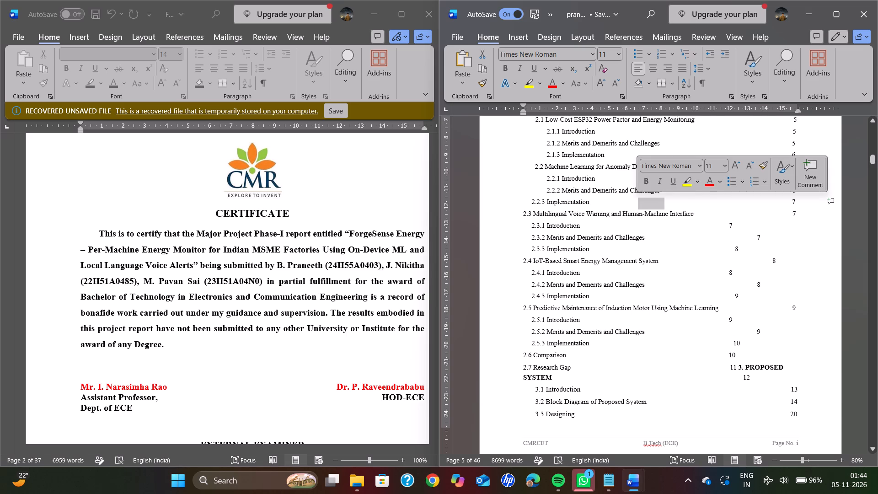
key(BackSpace)
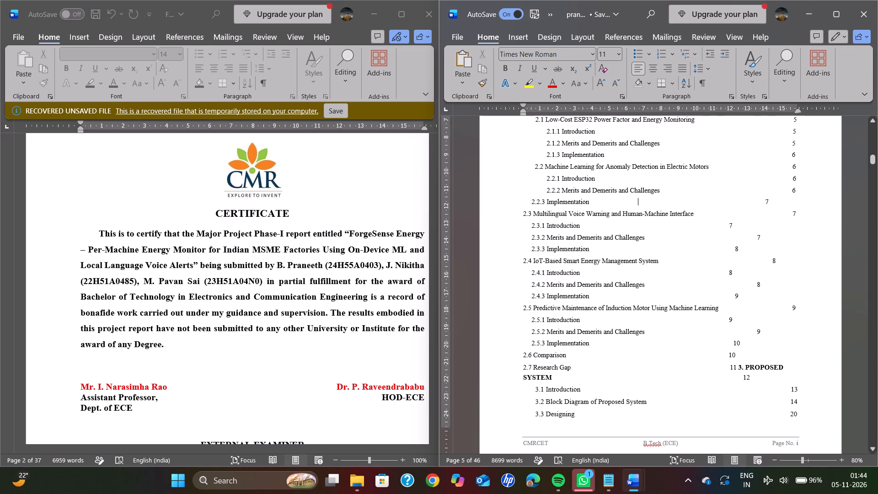
Indent contents entry 2.2.3 Implementation with nine leading spaces to sit under 2.2.2 Merits and Demerits and Challenges.
click(527, 201)
key(space)
key(space)
key(space)
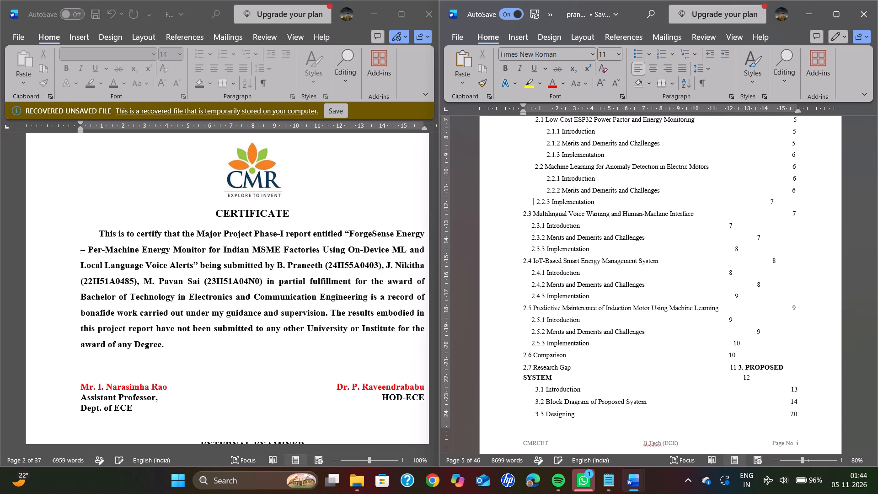
key(space)
key(space)
key(space)
key(space)
key(space)
key(space)
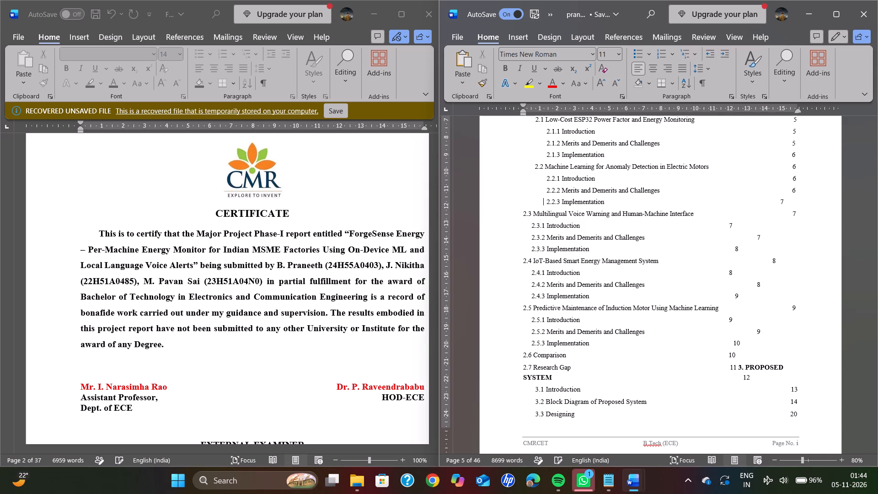
Add seven spaces after contents entry 2.2.3 Implementation to align its page number 7 with the page-number column.
key(Right)
key(Right)
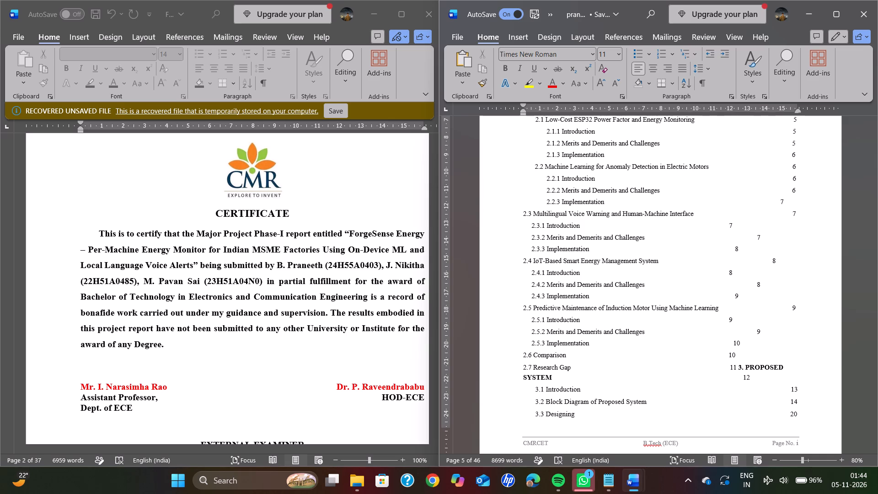
key(Up)
key(Right)
key(Right)
key(Right)
key(Right)
key(Right)
key(Right)
key(Right)
key(Right)
key(Right)
key(Right)
key(Right)
key(Right)
key(Right)
key(Right)
key(Down)
key(Down)
key(Right)
key(Right)
key(Right)
key(Right)
key(Up)
key(Up)
key(Right)
key(Right)
key(Down)
key(Right)
key(space)
key(space)
key(space)
key(space)
key(space)
key(space)
key(space)
key(space)
key(BackSpace)
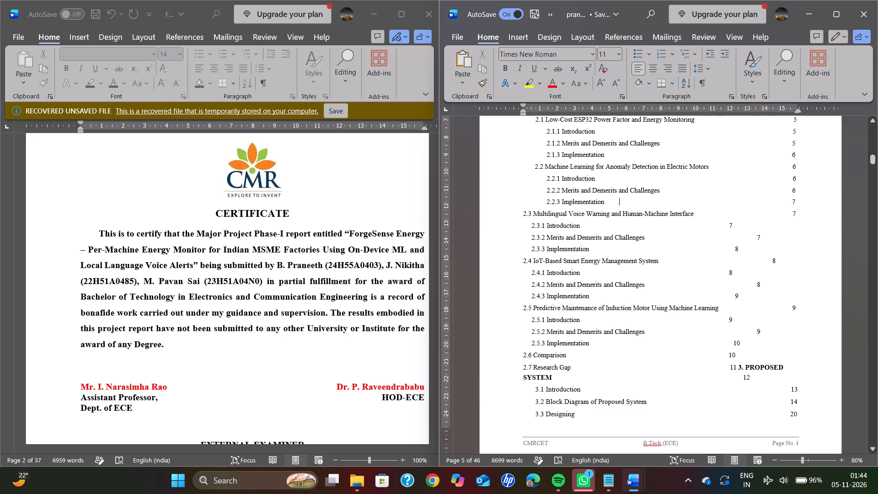
Indent contents entry 2.3 Multilingual Voice Warning and Human-Machine Interface with seven leading spaces to match entry 2.2.
click(521, 215)
key(space)
key(space)
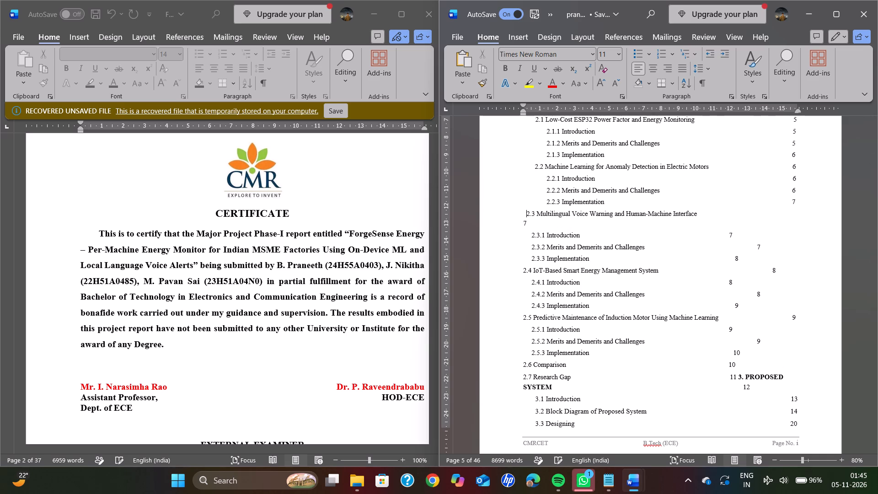
key(space)
key(space)
key(space)
key(space)
key(space)
key(space)
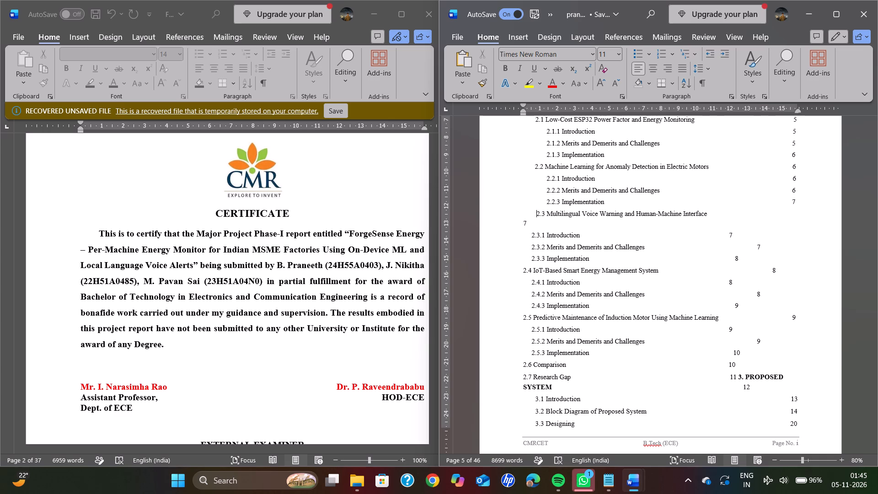
key(BackSpace)
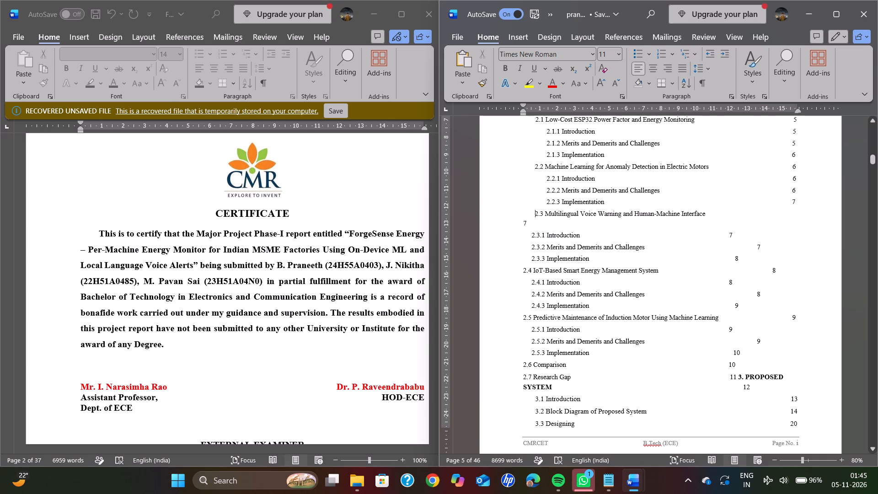
Delete seven spaces before contents entry 2.3's page number 7 to bring it back onto the entry's line.
click(749, 213)
key(BackSpace)
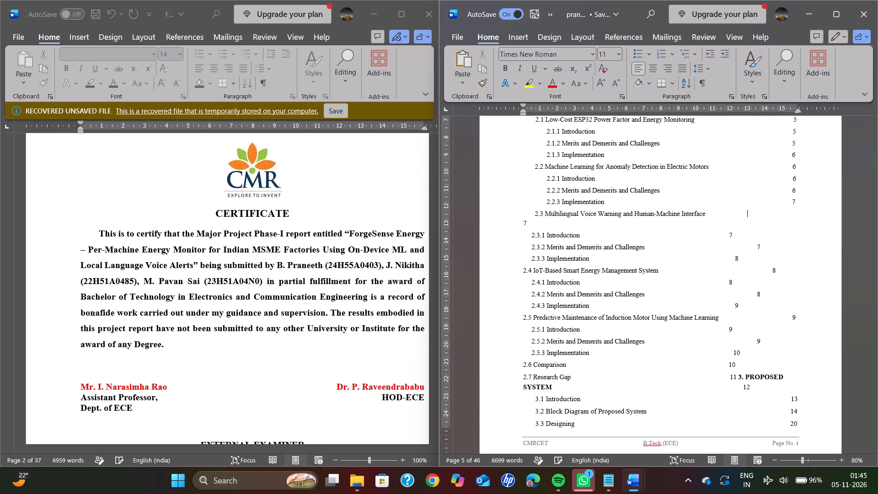
key(BackSpace)
key(BackSpace)
key(BackSpace)
key(BackSpace)
key(BackSpace)
key(BackSpace)
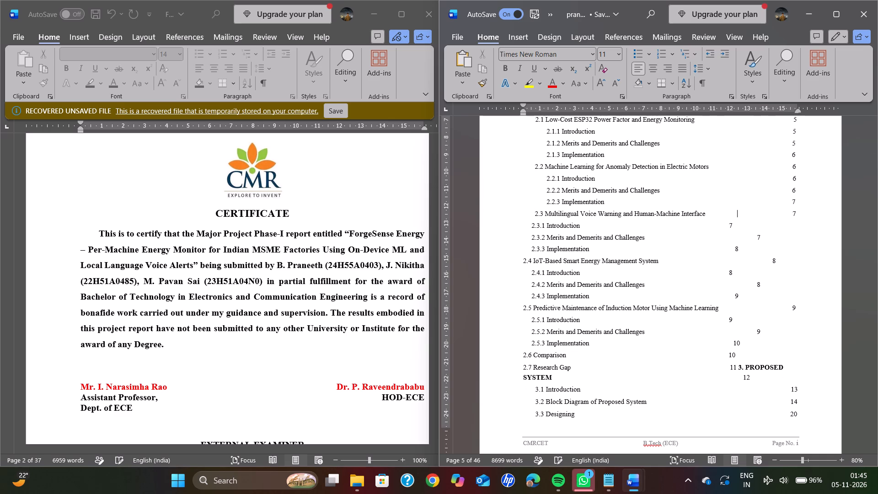
Indent contents entry 2.3.1 Introduction with nine leading spaces to match the third-level entries of section 2.2.
click(529, 226)
key(space)
key(space)
key(space)
key(space)
key(space)
key(space)
key(space)
key(space)
key(space)
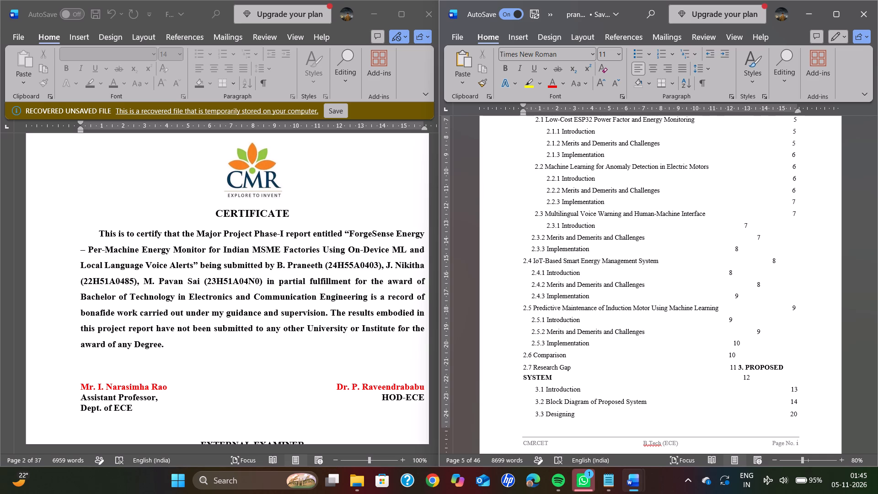
Indent contents entry 2.3.2 Merits and Demerits and Challenges with nine leading spaces to sit under 2.3.1 Introduction.
click(523, 234)
key(space)
key(space)
key(space)
key(space)
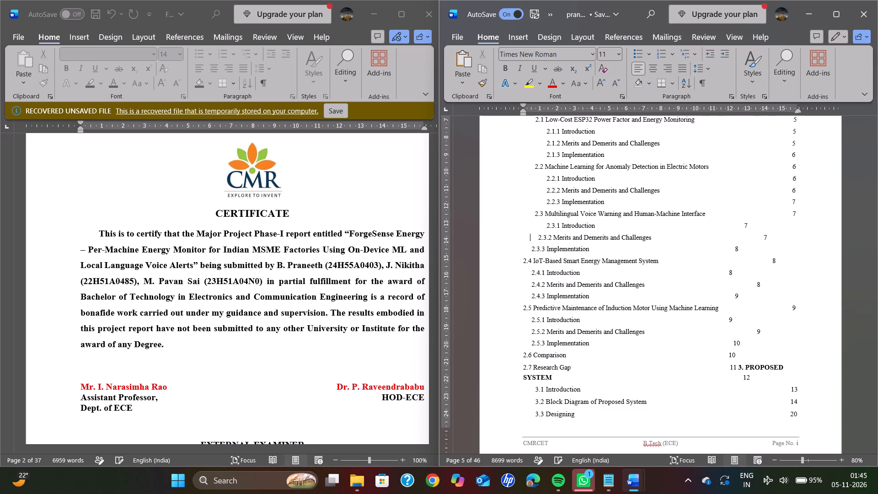
key(space)
key(space)
key(space)
key(space)
key(space)
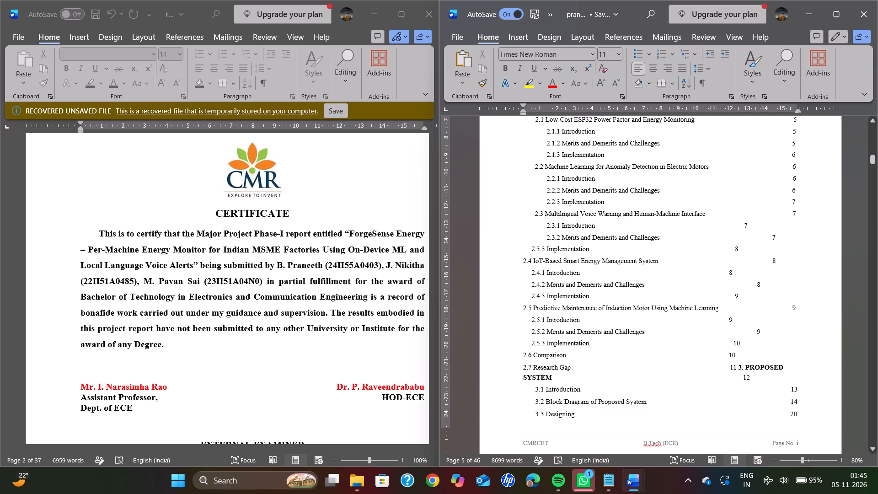
Indent contents entry 2.3.3 Implementation with nine leading spaces to sit under 2.3.2 Merits and Demerits and Challenges.
click(524, 255)
key(space)
key(space)
key(space)
key(space)
key(space)
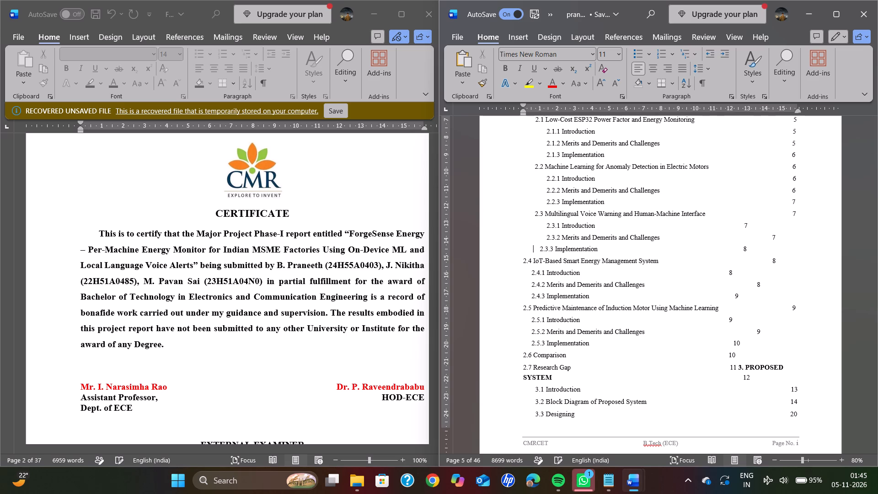
key(space)
key(space)
key(space)
key(space)
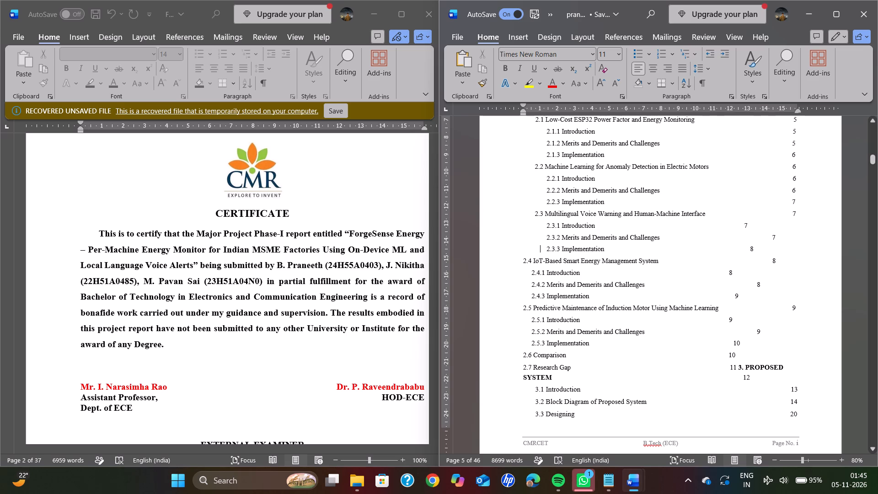
Indent contents entry 2.4.1 Introduction with nine leading spaces to match the third-level entries of section 2.3.
scroll(544, 264, down, 1)
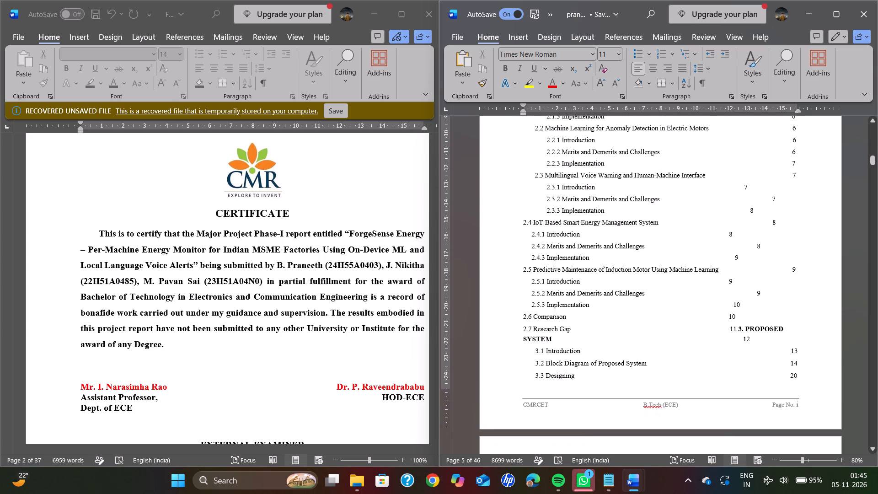
click(528, 232)
key(space)
key(space)
key(space)
key(space)
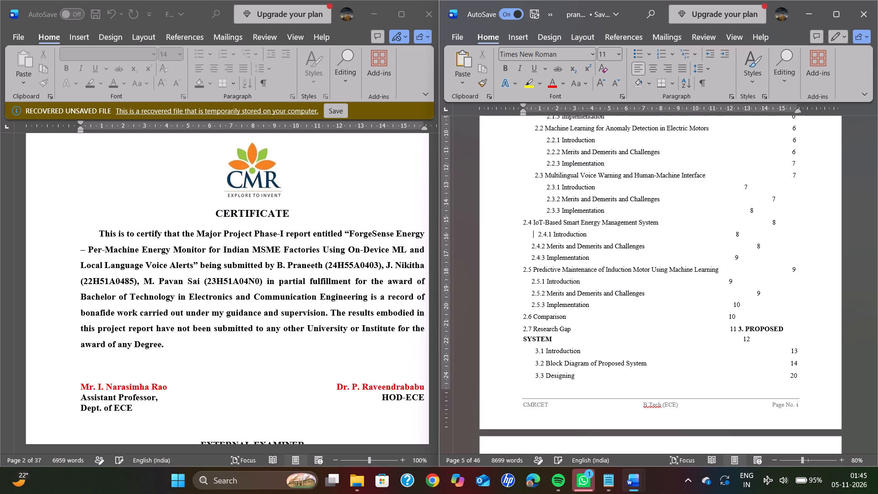
key(space)
key(space)
key(space)
key(space)
key(space)
Indent contents entry 2.4.2 Merits and Demerits and Challenges with nine leading spaces to sit under 2.4.1 Introduction.
click(529, 244)
key(space)
key(space)
key(space)
key(space)
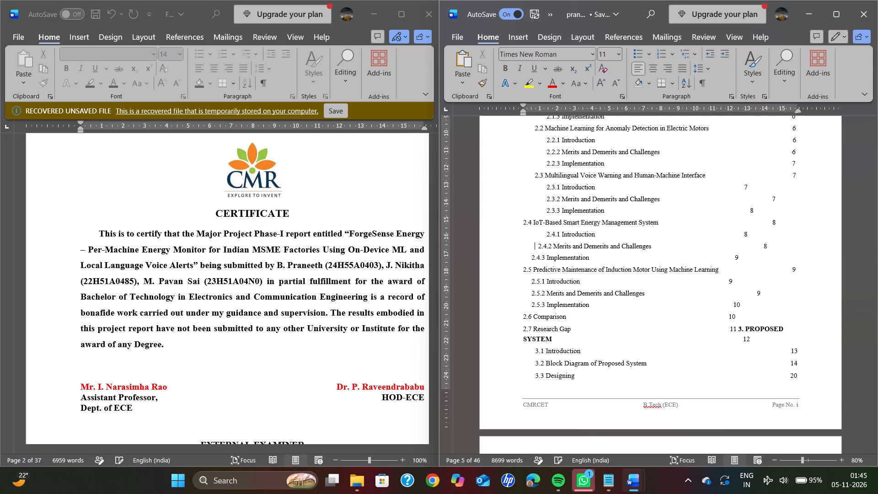
key(space)
key(space)
key(space)
key(space)
key(space)
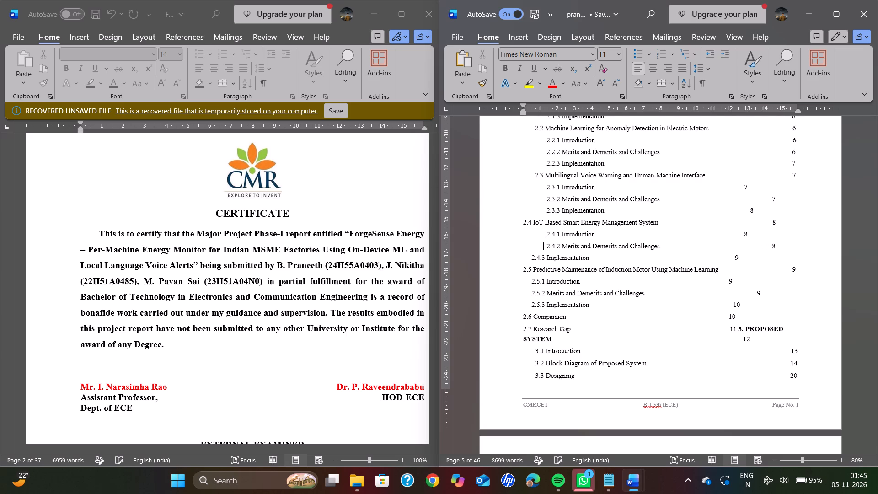
Indent contents entry 2.4.3 Implementation with nine leading spaces to sit under 2.4.2 Merits and Demerits and Challenges.
click(528, 256)
key(space)
key(space)
key(space)
key(space)
key(space)
key(space)
key(space)
key(space)
key(space)
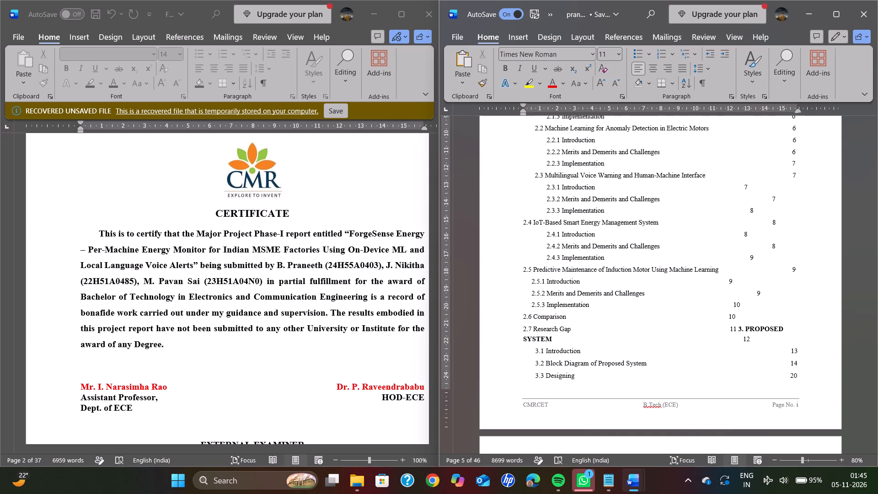
Check the left alignment of contents entries from 2.4.3 Implementation up to 2.2 Machine Learning for Anomaly Detection.
click(546, 254)
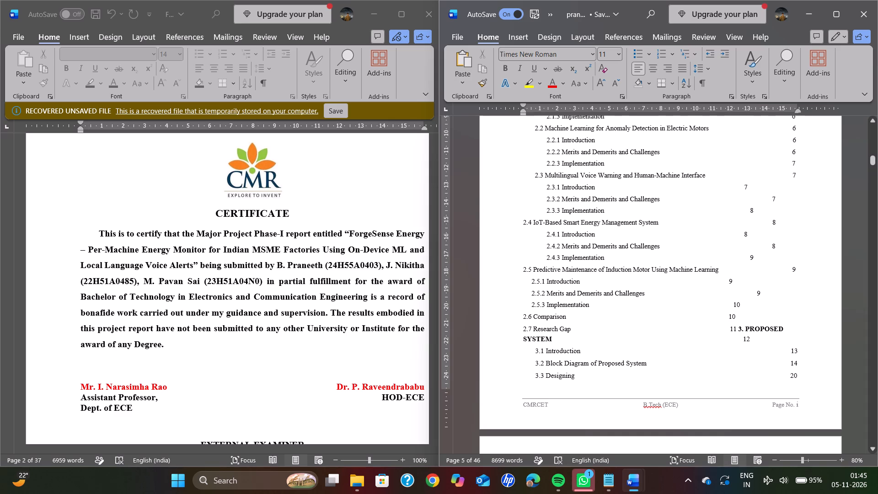
key(Up)
key(Up)
key(Up)
key(Up)
key(Up)
key(Up)
key(Up)
key(Up)
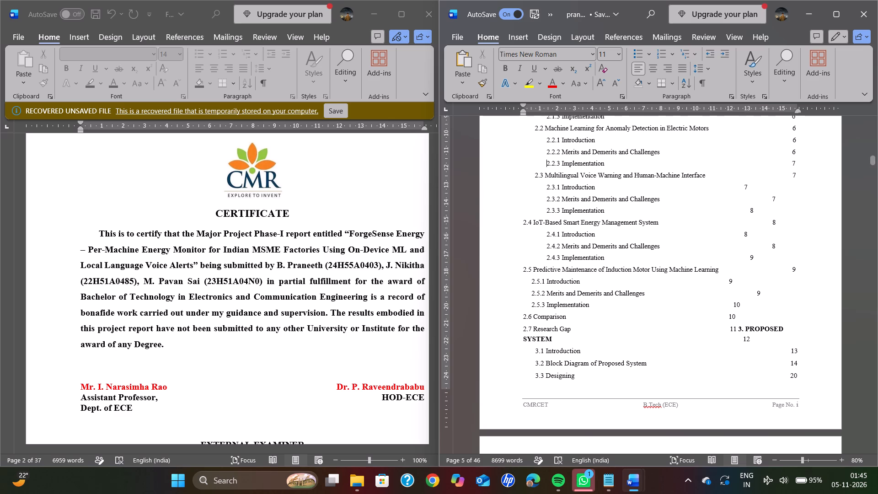
key(Up)
key(Up)
key(Up)
Indent contents entry 2.5.1 Introduction with nine leading spaces to match the third-level entries of section 2.4.
click(529, 285)
key(space)
key(space)
key(space)
key(space)
key(space)
key(space)
key(space)
key(space)
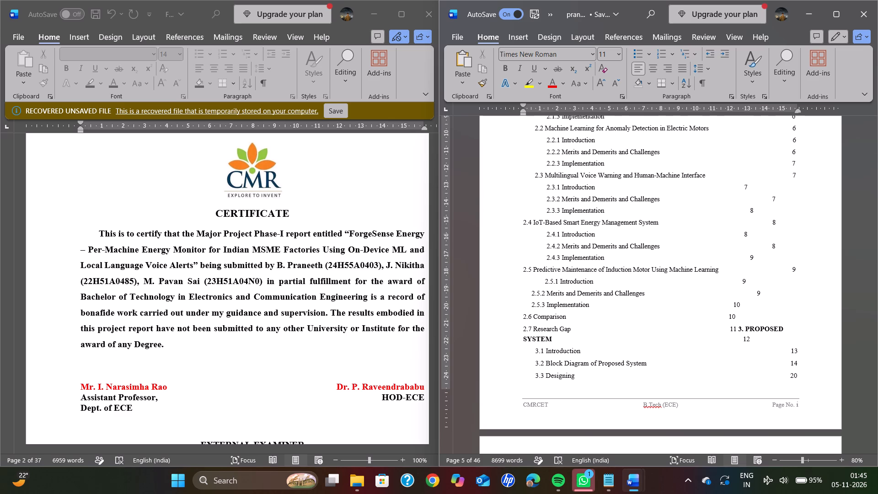
key(space)
Indent contents entry 2.5.2 Merits and Demerits and Challenges with nine leading spaces to sit under 2.5.1 Introduction.
click(526, 297)
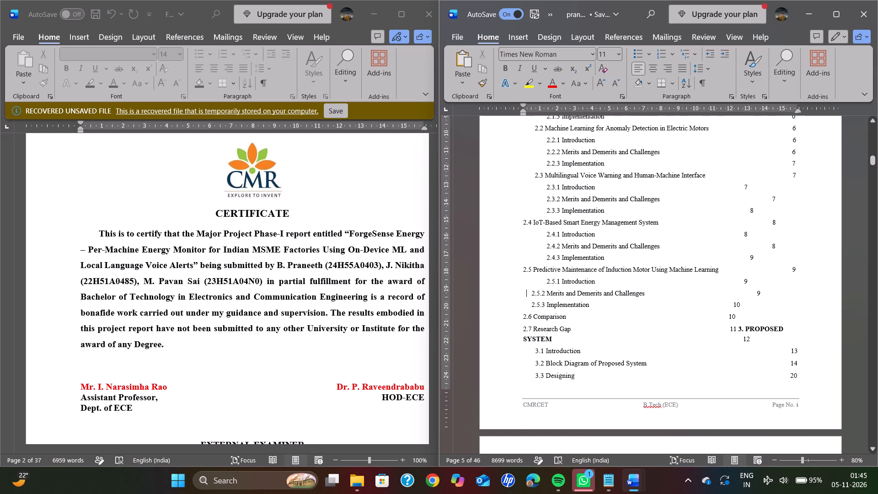
key(space)
key(space)
key(space)
key(space)
key(space)
key(space)
key(space)
key(space)
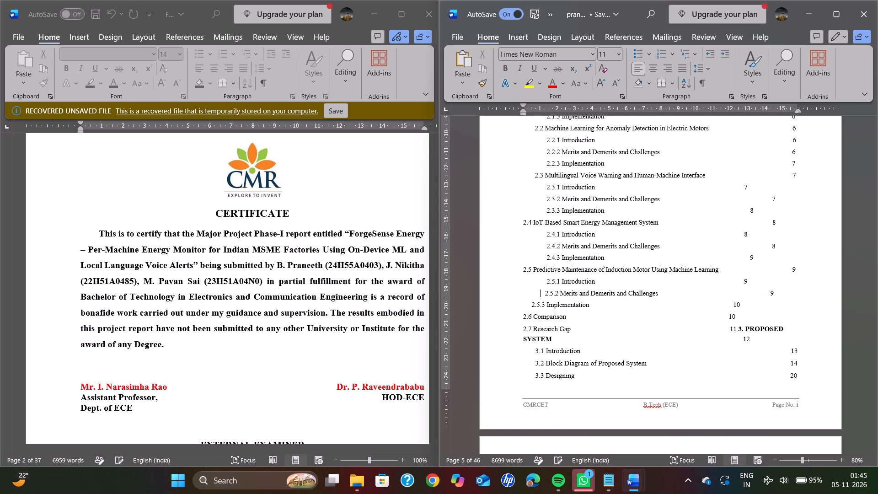
key(space)
Indent contents entry 2.5.3 Implementation with nine leading spaces to sit under 2.5.2 Merits and Demerits and Challenges.
click(525, 302)
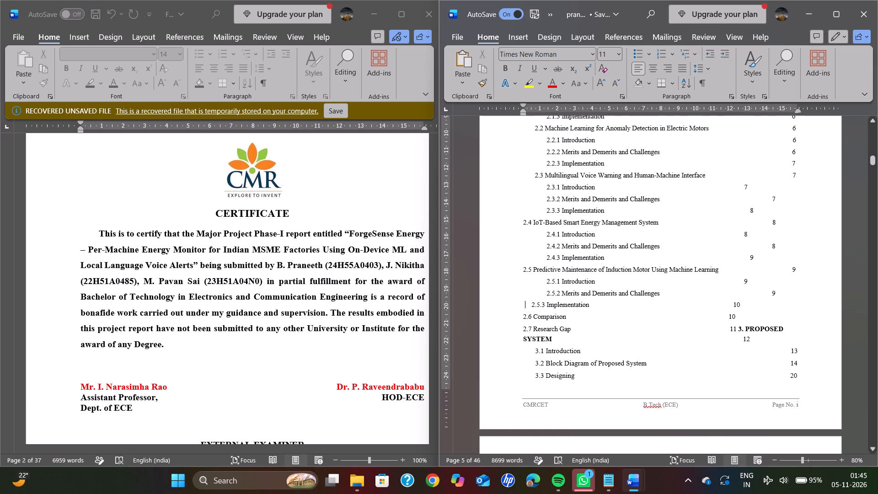
key(space)
key(space)
key(space)
key(space)
key(space)
key(space)
key(space)
key(space)
key(space)
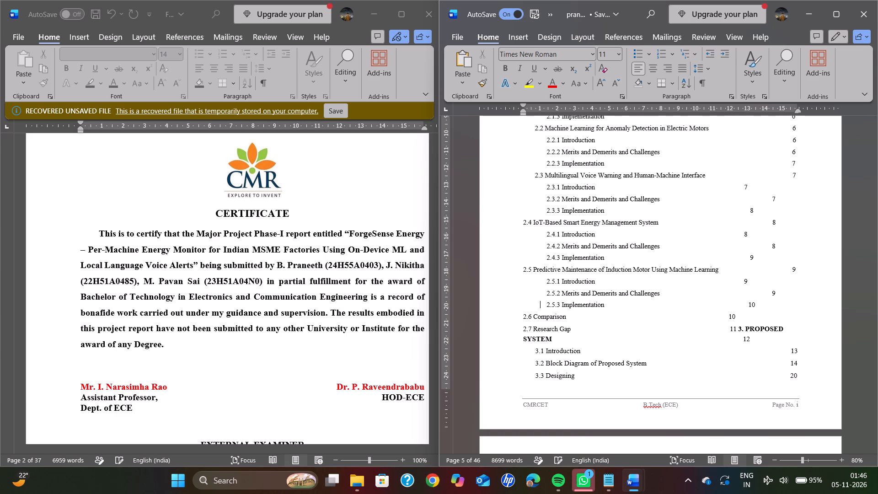
Indent contents entry 2.6 Comparison with three leading spaces.
click(517, 312)
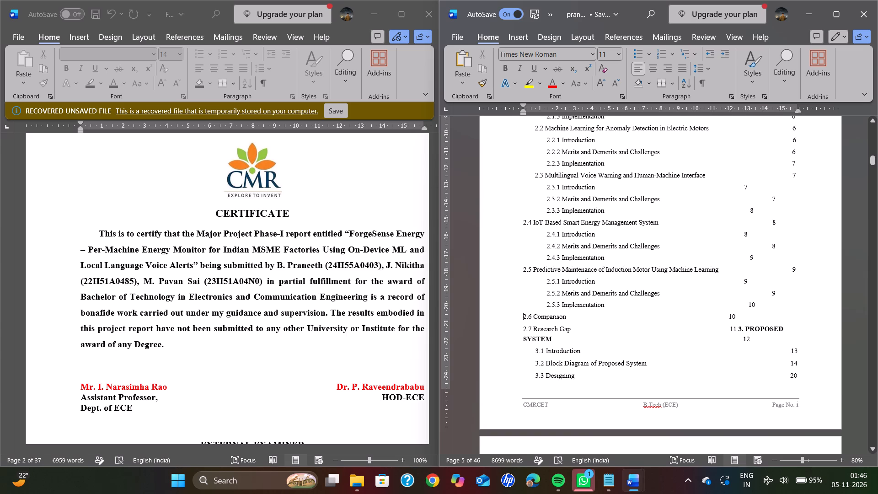
key(space)
key(space)
key(space)
Indent contents entry 2.4 IoT-Based Smart Energy Management System with six leading spaces, using entry 2.3 as the alignment reference.
click(519, 218)
key(space)
key(space)
key(space)
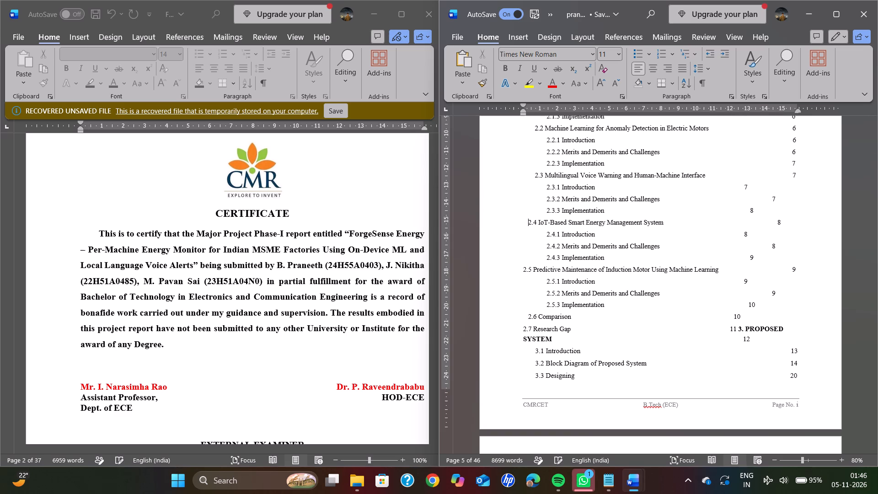
key(space)
key(space)
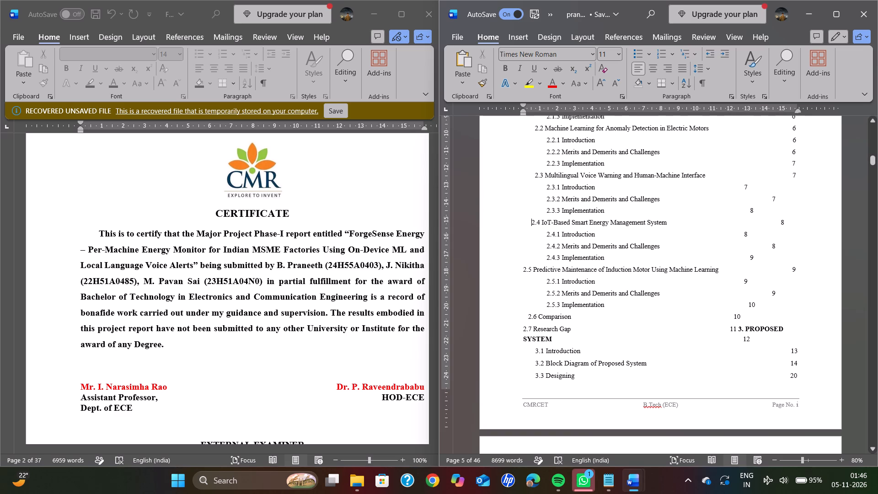
click(534, 172)
key(Right)
key(Down)
key(Down)
key(Down)
key(Down)
key(Left)
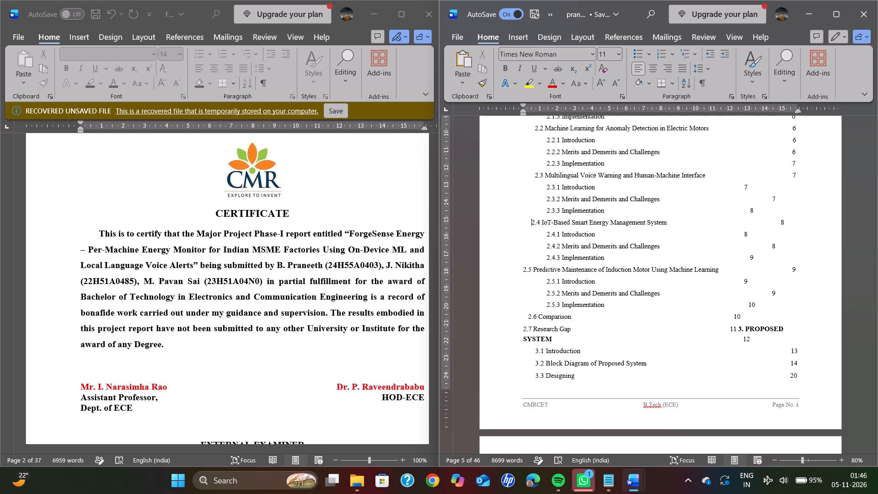
key(space)
Indent contents entry 2.5 Predictive Maintenance of Induction Motor Using Machine Learning with four leading spaces.
key(Down)
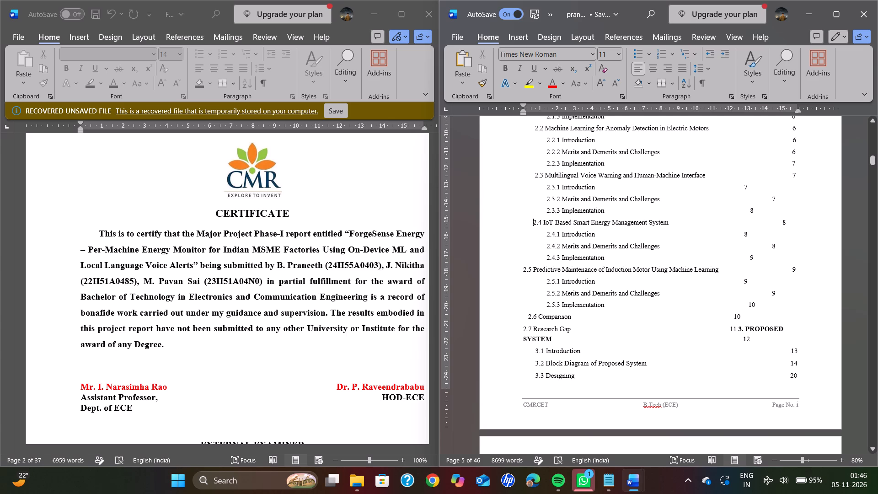
key(Down)
key(Down)
key(Down)
key(Left)
key(Left)
key(Left)
key(Left)
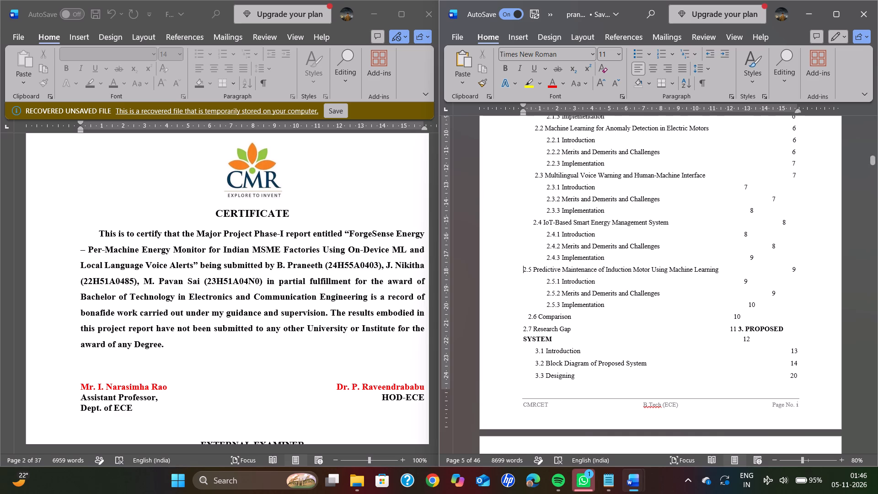
key(space)
key(space)
key(space)
key(space)
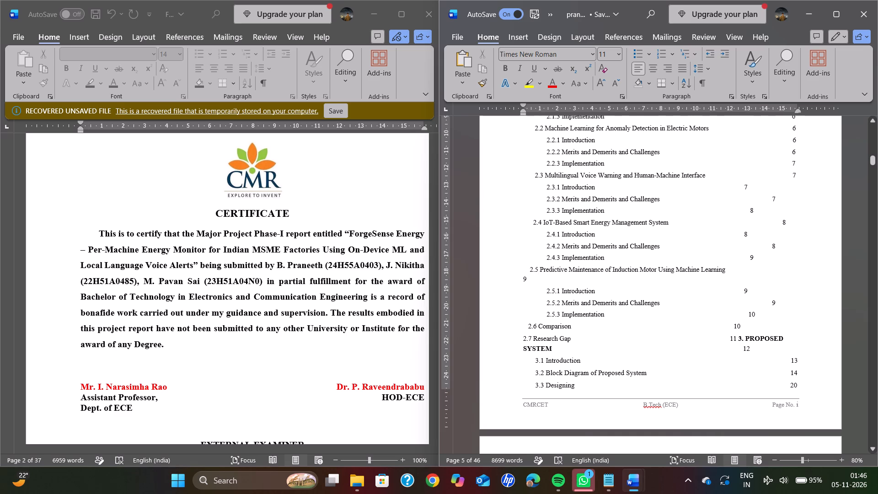
Remove four spaces before the page number of contents entry 2.5 so the number fits on the entry's line.
click(762, 267)
key(BackSpace)
key(BackSpace)
key(BackSpace)
key(BackSpace)
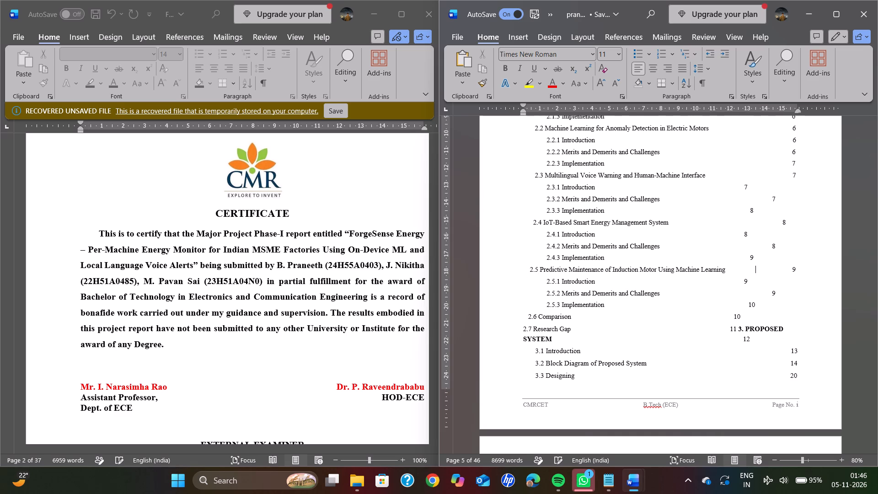
Insert 25 spaces before the page number of contents entry 2.4.3 Implementation to align it with the page-number column.
click(745, 257)
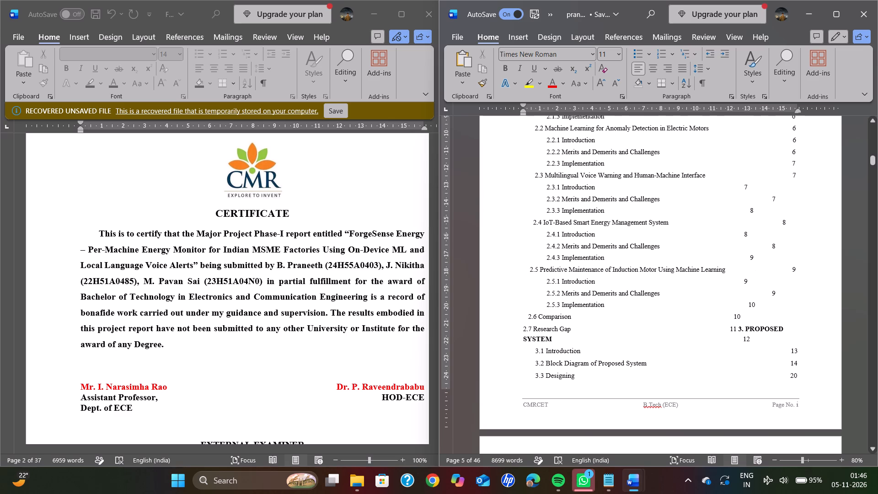
key(space)
key(space)
key(space)
key(space)
key(space)
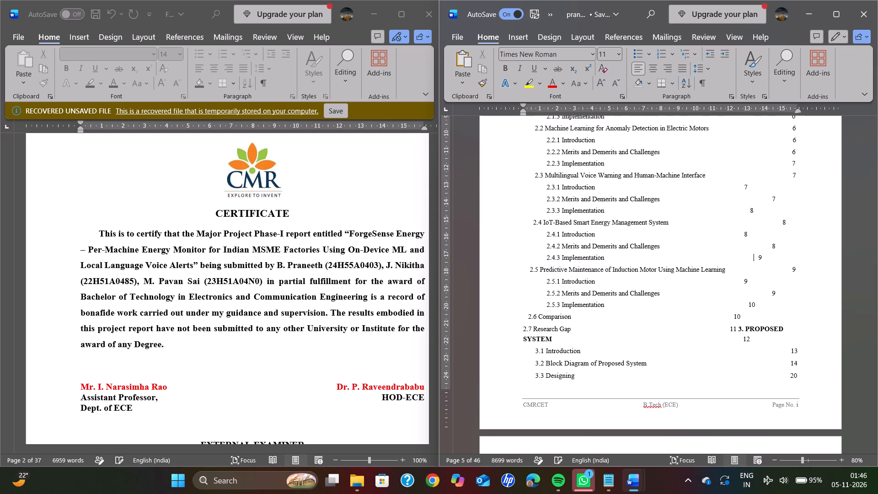
key(space)
key(space)
key(space)
key(space)
key(space)
key(space)
key(space)
key(space)
key(space)
key(space)
key(space)
key(space)
key(space)
key(space)
key(space)
key(space)
key(space)
key(space)
key(space)
key(space)
Insert 12 spaces before the page number of contents entry 2.4.2 Merits and Demerits and Challenges to align it with the page-number column.
click(754, 245)
key(space)
key(space)
key(space)
key(space)
key(space)
key(space)
key(space)
key(space)
key(space)
key(space)
key(space)
key(space)
Insert 12 spaces before the page number of contents entry 2.4.1 Introduction to align it with the page-number column.
click(733, 232)
key(space)
key(space)
key(space)
key(space)
key(space)
key(space)
key(space)
key(space)
key(space)
key(space)
key(space)
key(space)
Insert 24 spaces before the page number of contents entry 2.3.3 Implementation to align it with the page-number column.
drag(733, 232, 736, 211)
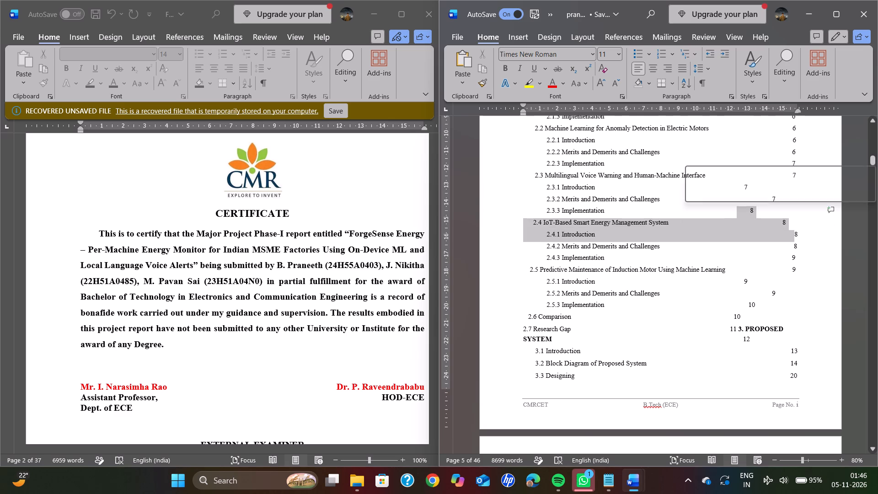
click(722, 207)
key(space)
key(space)
key(space)
key(space)
key(space)
key(space)
key(space)
key(space)
key(space)
key(space)
key(space)
key(space)
key(space)
key(space)
key(space)
key(space)
key(space)
key(space)
key(space)
key(space)
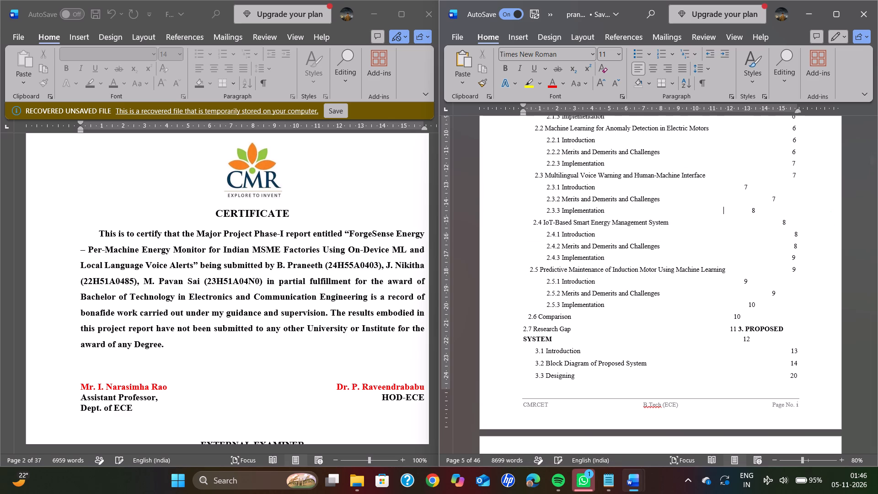
key(space)
key(space)
key(space)
key(space)
Insert 24 spaces before the page number of contents entry 2.3.1 Introduction to align it with the page-number column.
click(717, 187)
key(space)
key(space)
key(space)
key(space)
key(space)
key(space)
key(space)
key(space)
key(space)
key(space)
key(space)
key(space)
key(space)
key(space)
key(space)
key(space)
key(space)
key(space)
key(space)
key(space)
key(space)
key(space)
key(space)
key(space)
Add a net 12 spaces before the page number of contents entry 2.3.2 Merits and Demerits and Challenges to align it with the column.
click(739, 198)
key(space)
key(space)
key(space)
key(space)
key(space)
key(space)
key(space)
key(space)
key(space)
key(space)
key(space)
key(space)
key(space)
key(space)
key(BackSpace)
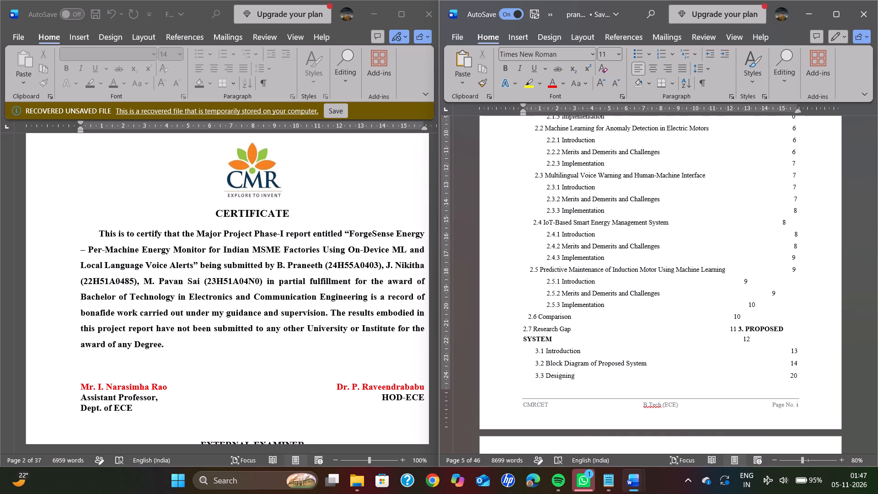
key(BackSpace)
Remove one space before the page number of contents entry 2.3.3 Implementation to align it with the column.
click(761, 208)
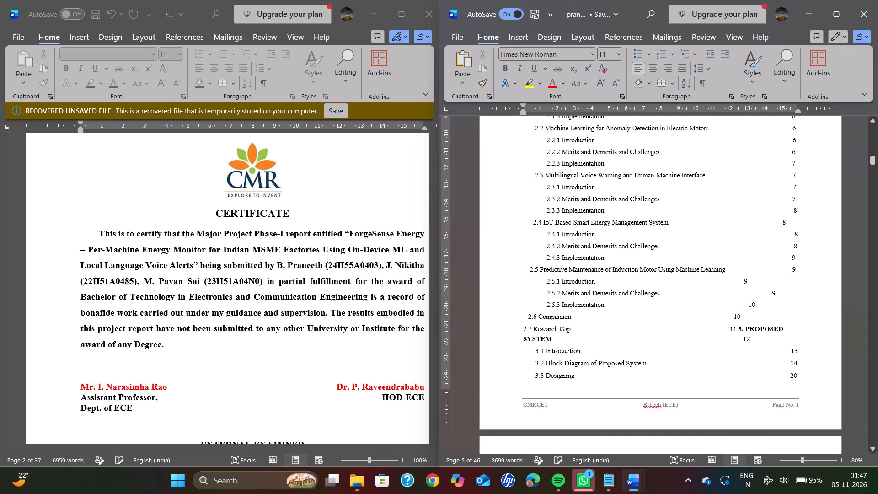
key(BackSpace)
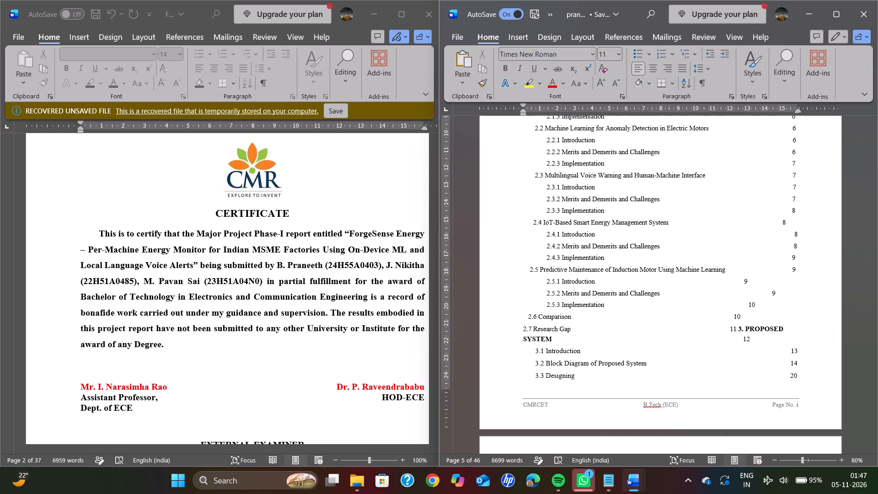
Insert 6 spaces before the page number of contents entry 2.4 IoT-Based Smart Energy Management System to align it with the column.
double_click(783, 224)
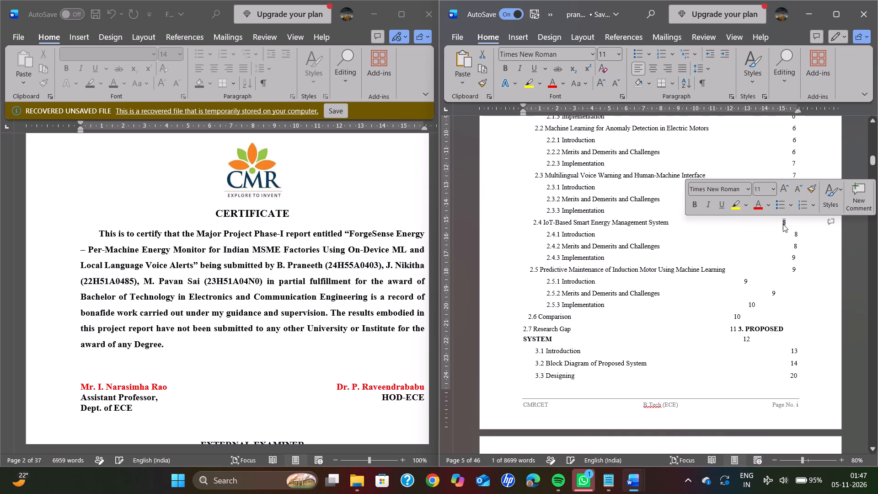
click(778, 223)
key(space)
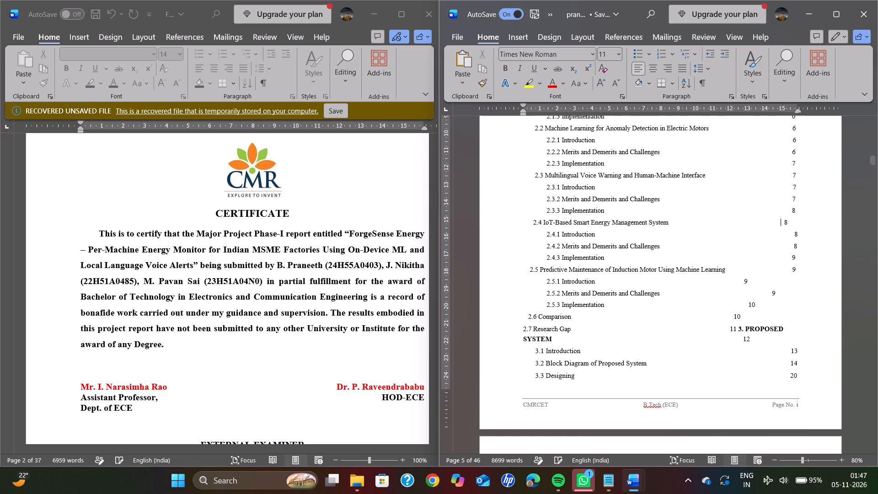
key(space)
key(space)
key(space)
key(space)
key(space)
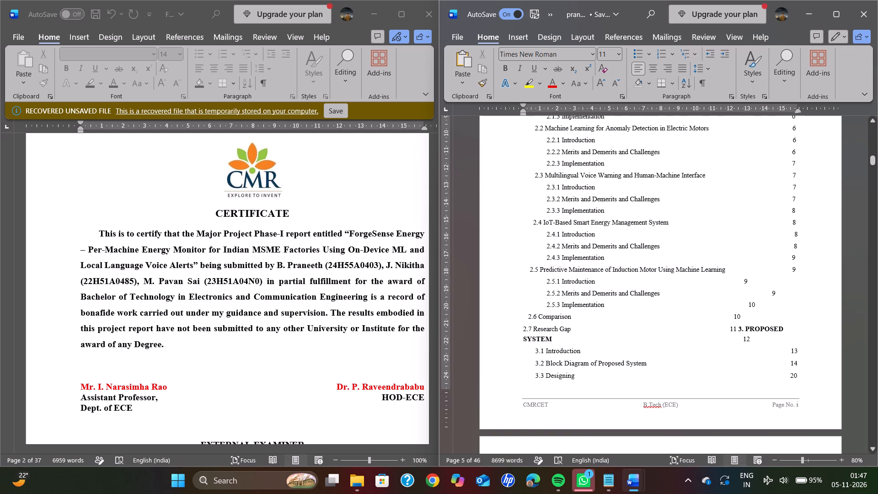
Remove one space before each page number of contents entries 2.4.1 and 2.4.2 to align them with the column.
click(779, 234)
key(BackSpace)
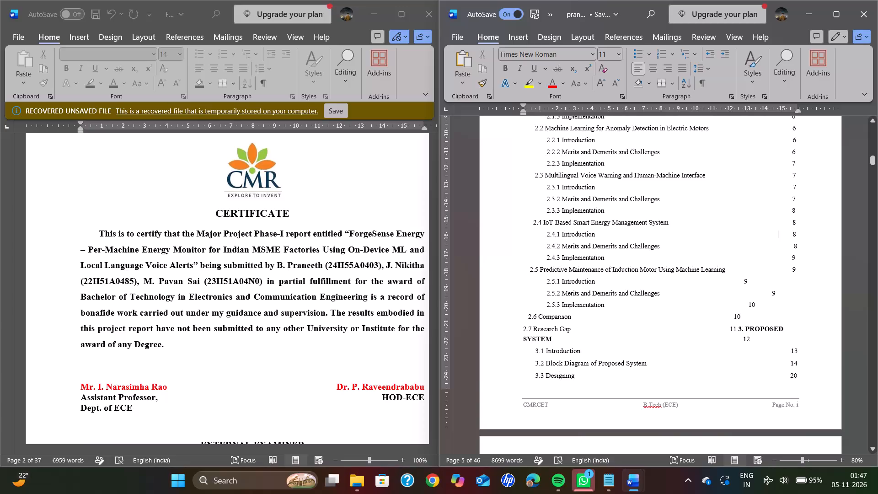
click(789, 249)
key(BackSpace)
Insert 25 spaces before the page number of contents entry 2.5.1 Introduction to align it with the page-number column.
scroll(790, 293, up, 2)
scroll(790, 293, down, 1)
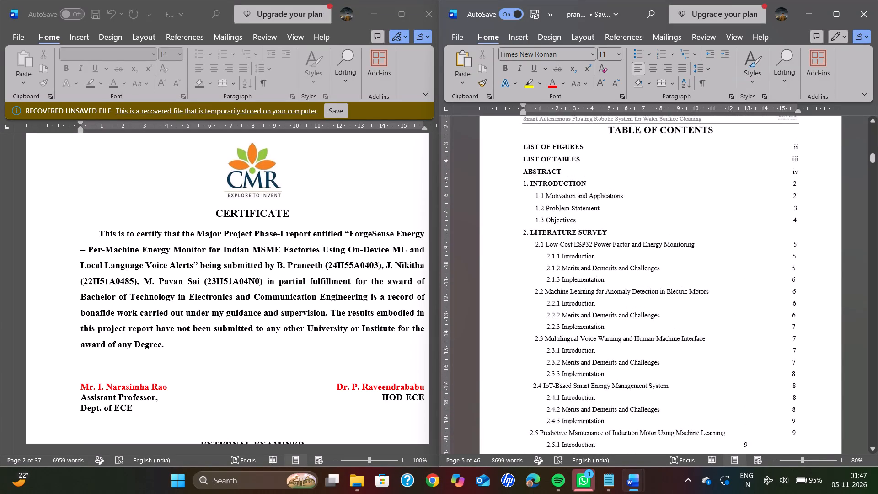
scroll(790, 293, down, 2)
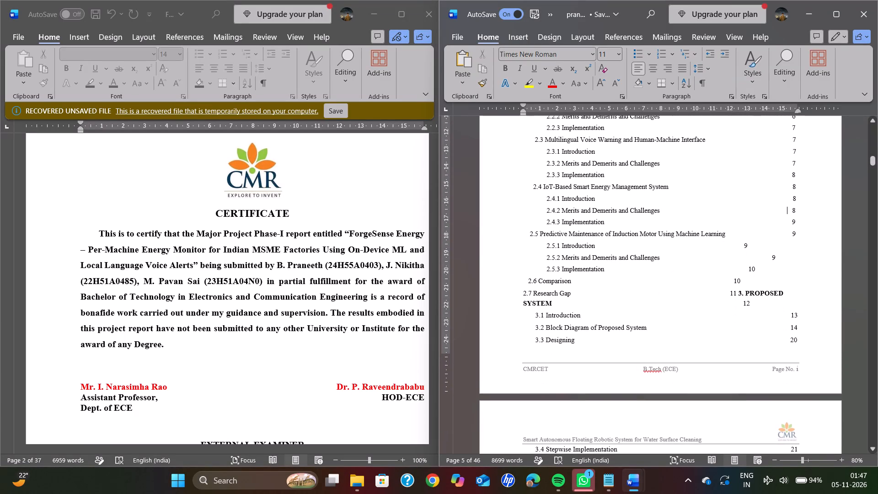
click(736, 245)
key(space)
key(space)
key(space)
key(space)
key(space)
key(space)
key(space)
key(space)
key(space)
key(space)
key(space)
key(space)
key(space)
key(space)
key(space)
key(space)
key(space)
key(space)
key(space)
key(space)
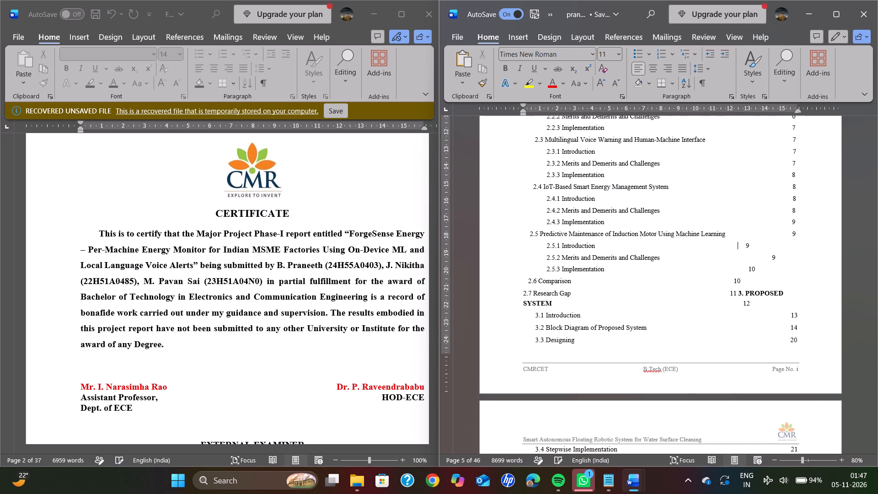
key(space)
key(space)
key(space)
key(space)
key(space)
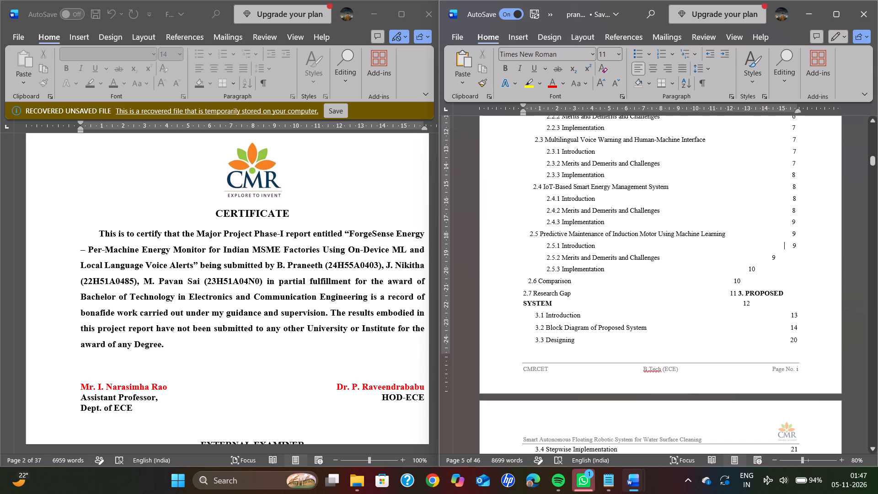
Insert 12 spaces before the page number of contents entry 2.5.2 Merits and Demerits and Challenges to align it with the page-number column.
click(753, 254)
key(space)
key(space)
key(space)
key(space)
key(space)
key(space)
key(space)
key(space)
key(space)
key(space)
key(space)
key(space)
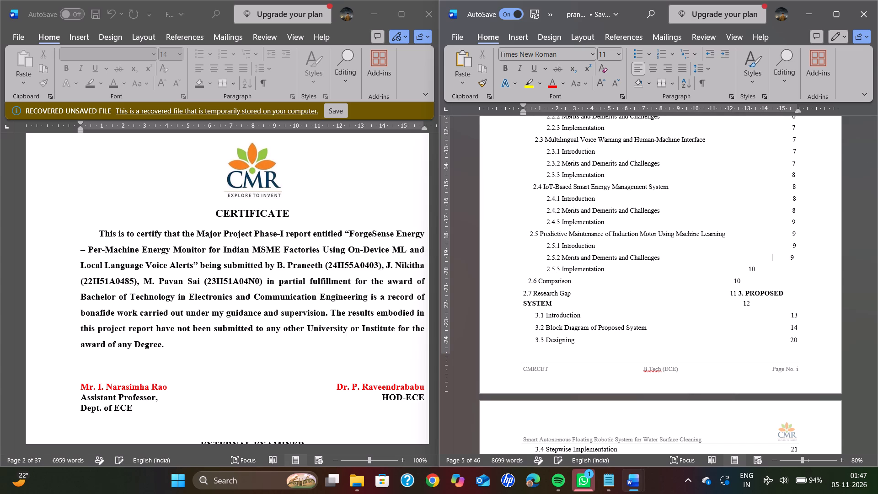
Insert 24 spaces before the page number of contents entry 2.5.3 Implementation to align it with the page-number column.
click(733, 268)
key(space)
key(space)
key(space)
key(space)
key(space)
key(space)
key(space)
key(space)
key(space)
key(space)
key(space)
key(space)
key(space)
key(space)
key(space)
key(space)
key(space)
key(space)
key(space)
key(space)
key(space)
key(space)
key(space)
key(space)
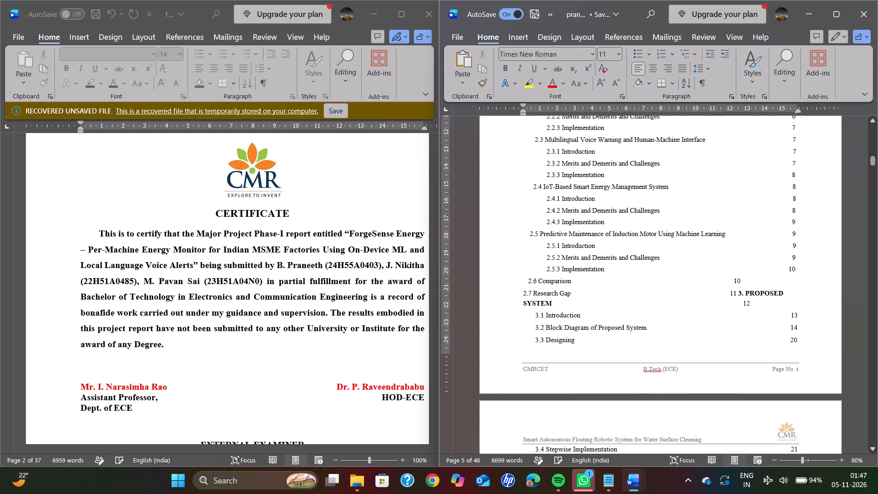
Insert 4 spaces before the page number of contents entry 2.6 Comparison to move it toward the page-number column.
click(717, 277)
key(space)
key(space)
key(space)
key(space)
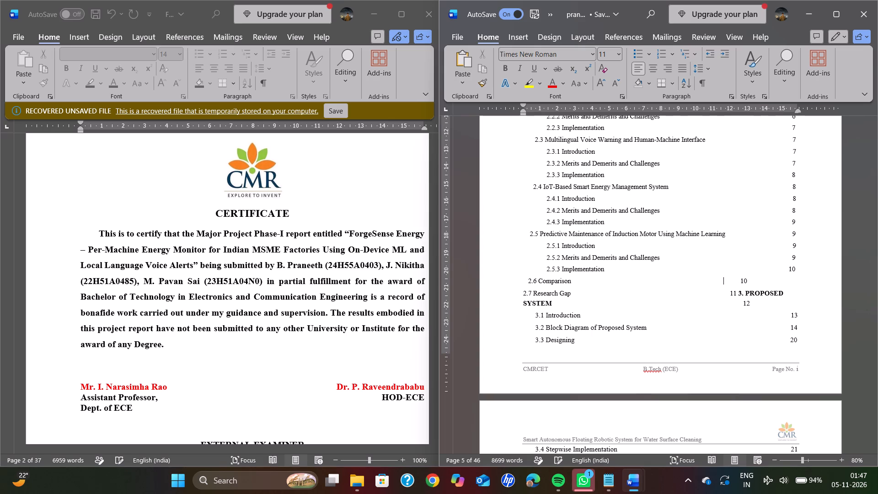
Indent contents entry 2.6 Comparison by one space to line it up with entry 2.5.
click(529, 280)
key(Up)
key(Up)
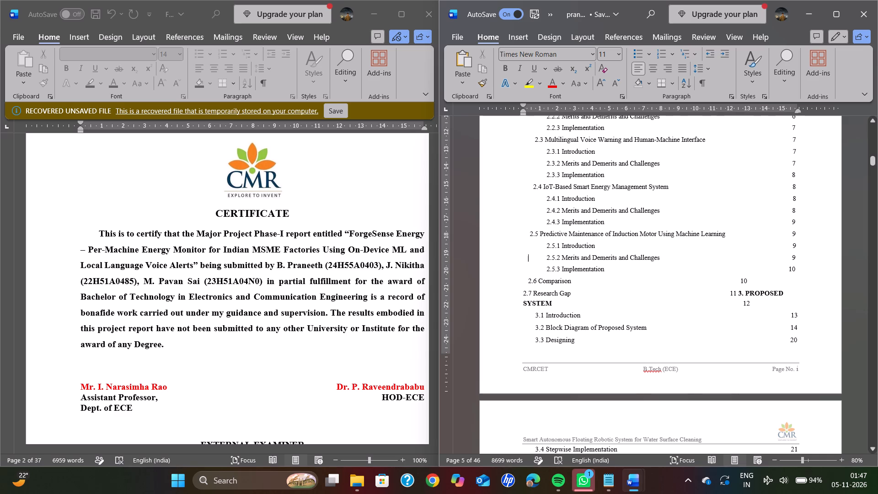
key(Up)
key(Up)
key(Down)
key(Down)
key(Down)
key(Down)
key(space)
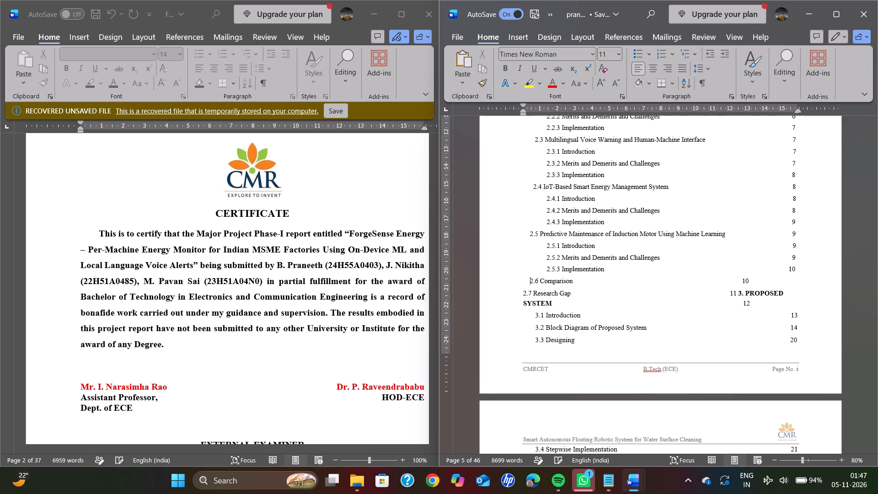
Indent contents entry 2.7 Research Gap by 4 spaces to line it up with entry 2.6.
key(Down)
key(Up)
key(Down)
key(Left)
key(Left)
key(Left)
key(space)
key(space)
key(space)
key(space)
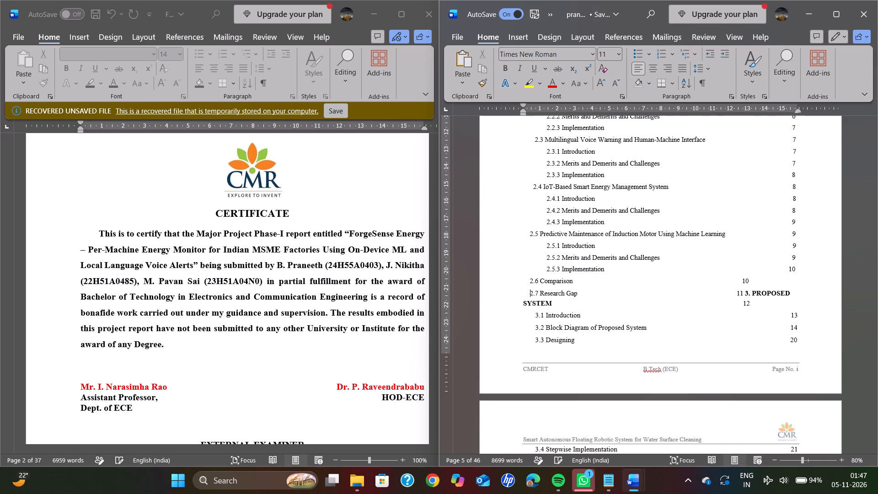
Start the 3. PROPOSED SYSTEM heading on its own line below contents entry 2.7 Research Gap.
key(Up)
key(Down)
key(Right)
key(Right)
key(Right)
key(Right)
key(Right)
key(Right)
key(Right)
key(Right)
key(Right)
key(Right)
key(Right)
key(Right)
key(Right)
key(Right)
key(Right)
key(Right)
key(Right)
key(Right)
key(Right)
key(Right)
key(Right)
key(Right)
key(Right)
key(Right)
key(Right)
key(Right)
key(Right)
key(Right)
key(Right)
key(Right)
key(Right)
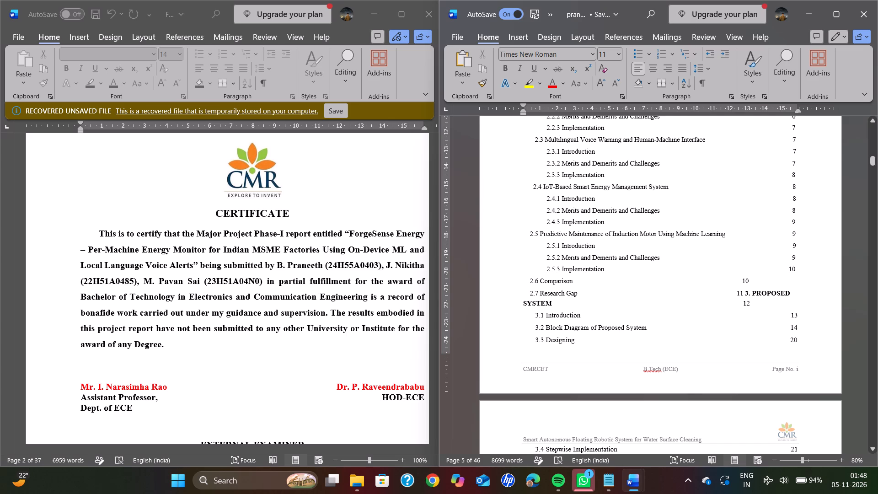
click(745, 295)
key(Return)
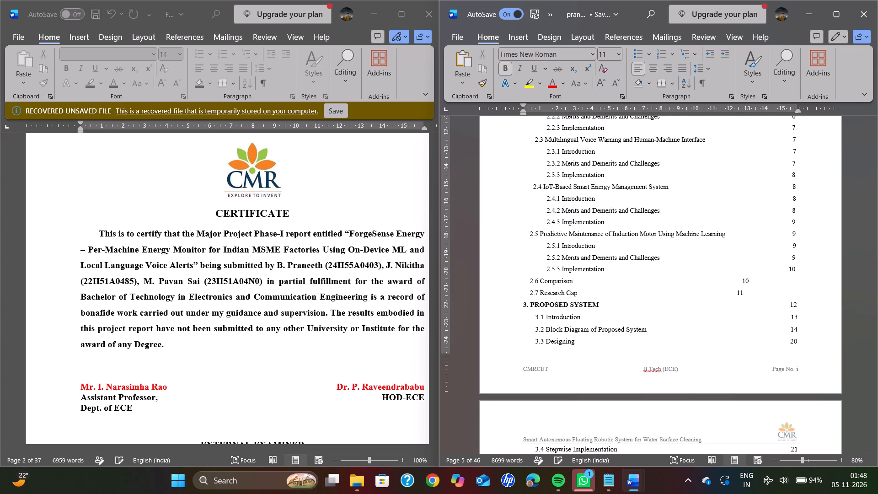
Insert 27 spaces before the page number of contents entry 2.7 Research Gap to move it into the page-number column.
click(734, 292)
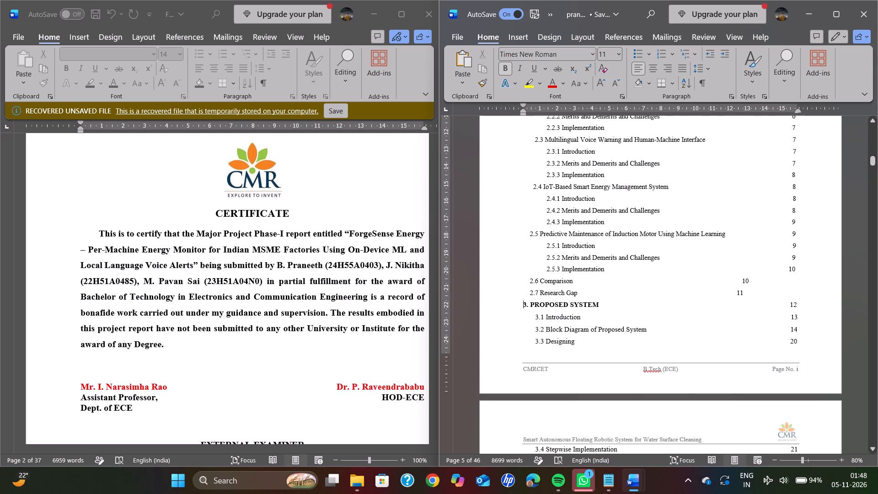
key(space)
key(space)
key(space)
key(space)
key(space)
key(space)
key(space)
key(space)
key(space)
key(space)
key(space)
key(space)
key(space)
key(space)
key(space)
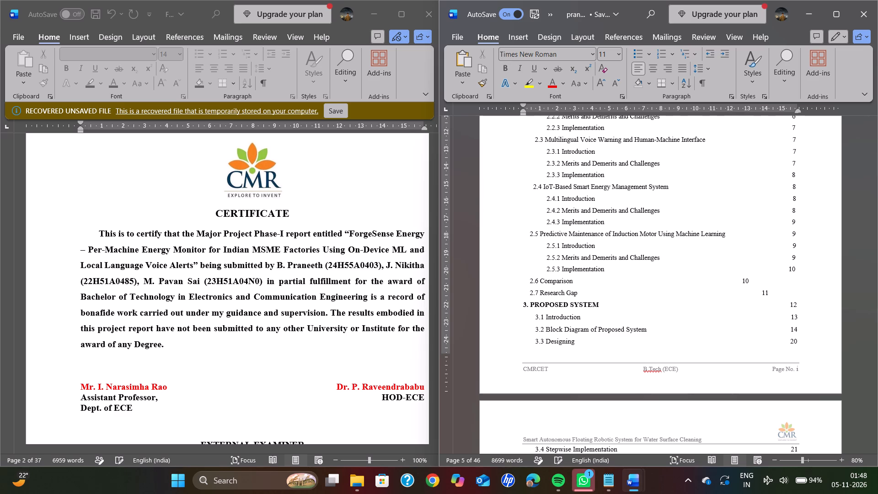
key(space)
key(space)
key(space)
key(space)
key(space)
key(space)
key(space)
key(space)
key(space)
key(space)
key(space)
key(space)
Insert 26 spaces before the page number of contents entry 2.6 Comparison to move it into the page-number column.
click(711, 287)
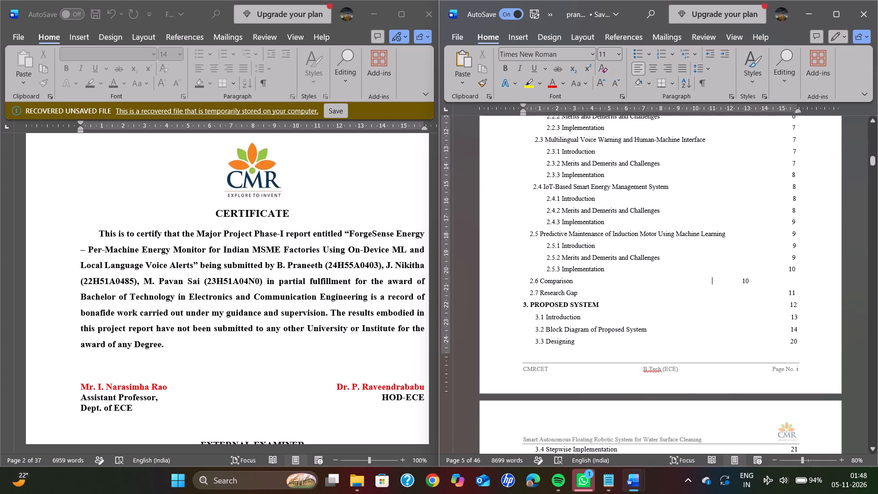
key(space)
key(space)
key(space)
key(space)
key(space)
key(space)
key(space)
key(space)
key(space)
key(space)
key(space)
key(space)
key(space)
key(space)
key(space)
key(space)
key(space)
key(space)
key(space)
key(space)
key(space)
key(space)
key(space)
key(space)
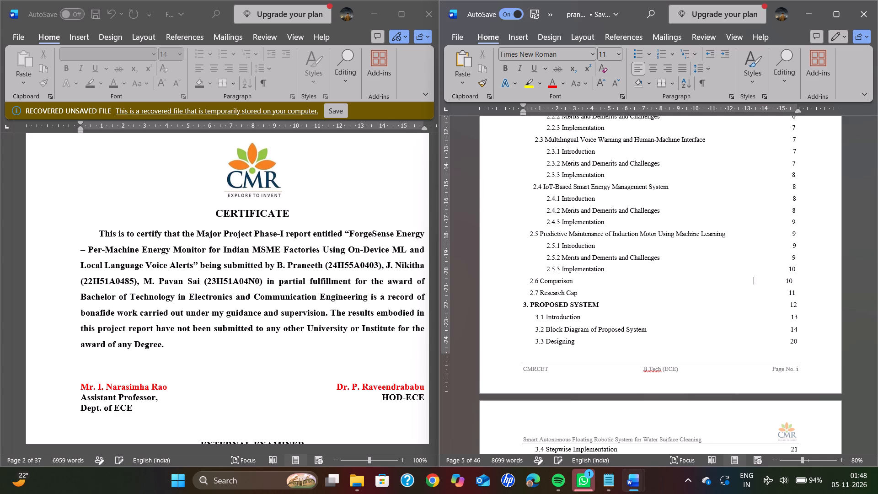
key(space)
key(space)
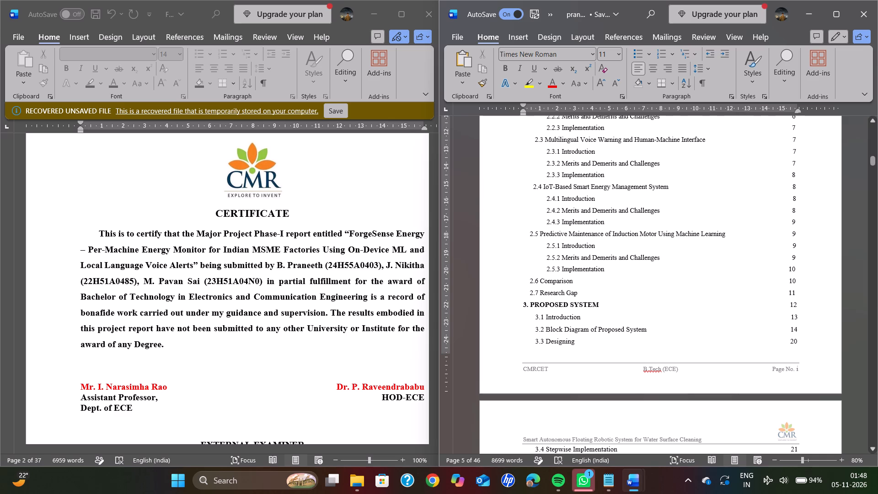
Insert one more space before the page numbers of contents entries 2.5.3 Implementation, 2.6 Comparison and 2.7 Research Gap to fine-tune their alignment.
click(791, 270)
key(Down)
key(Down)
key(Left)
key(Up)
key(Up)
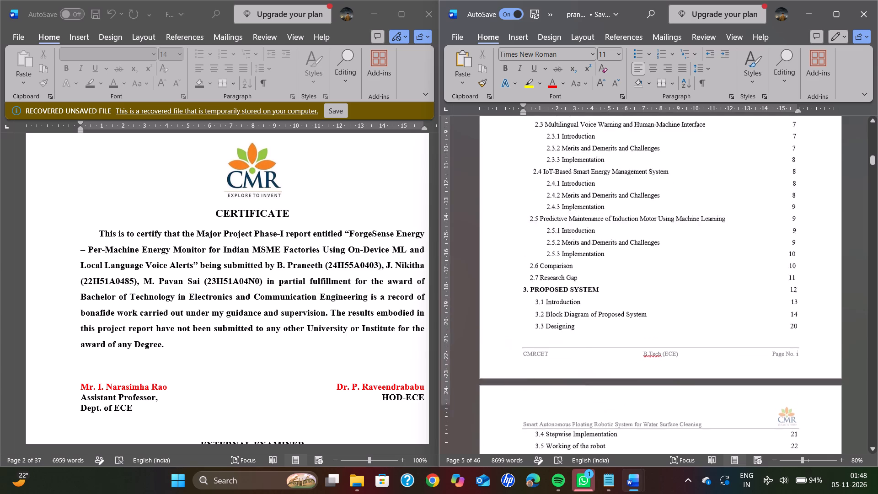
scroll(790, 289, up, 1)
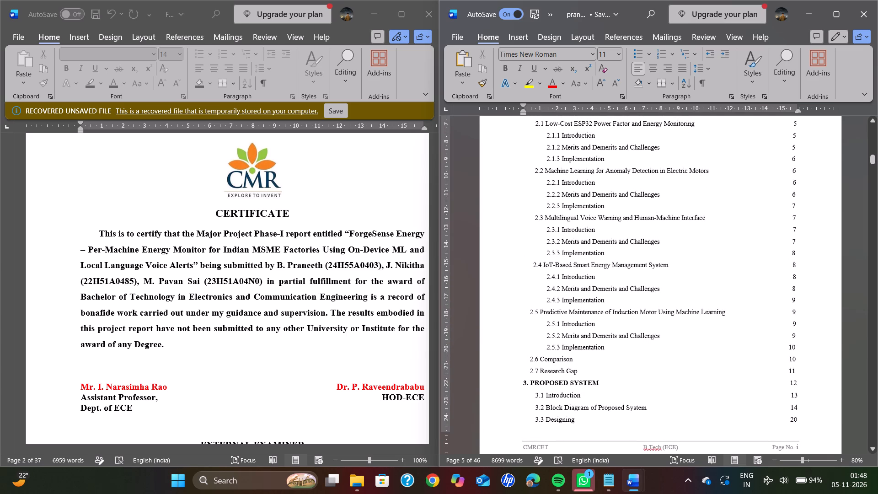
scroll(790, 289, up, 1)
scroll(790, 289, down, 1)
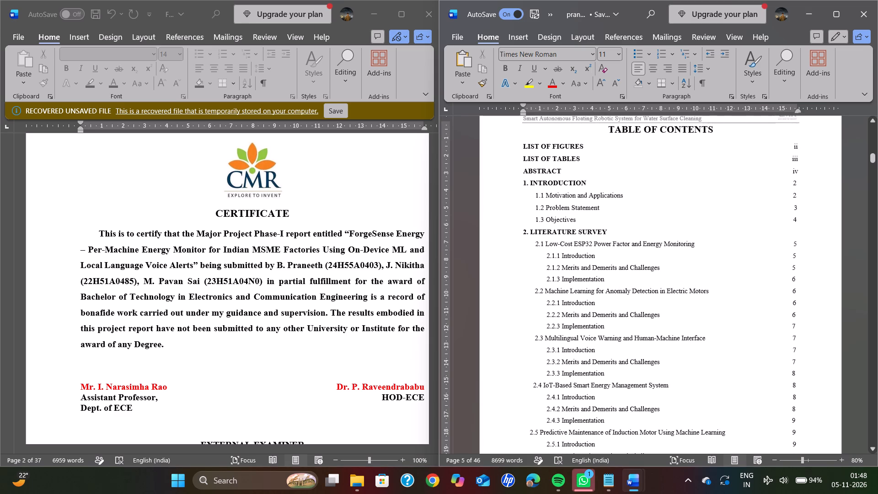
scroll(790, 289, down, 1)
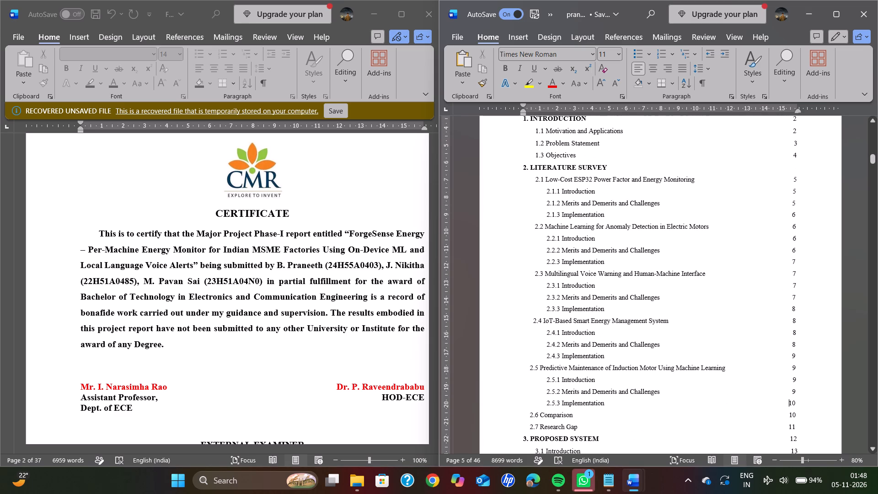
scroll(790, 289, down, 2)
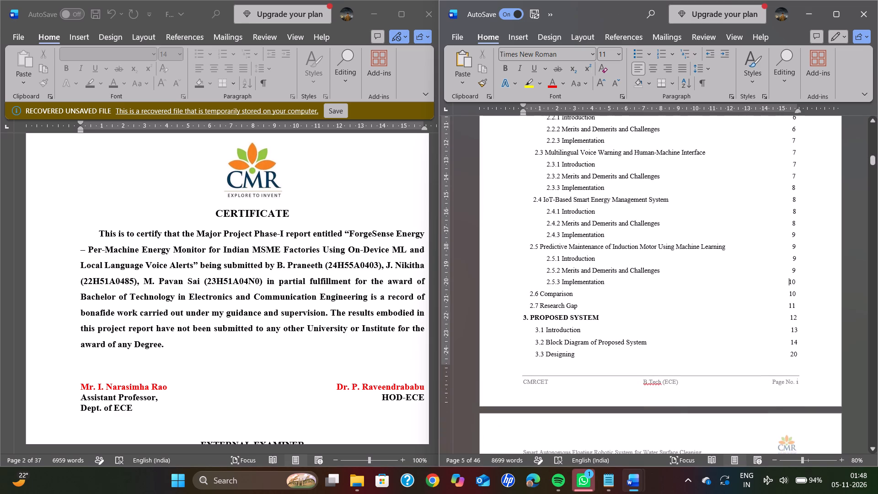
key(space)
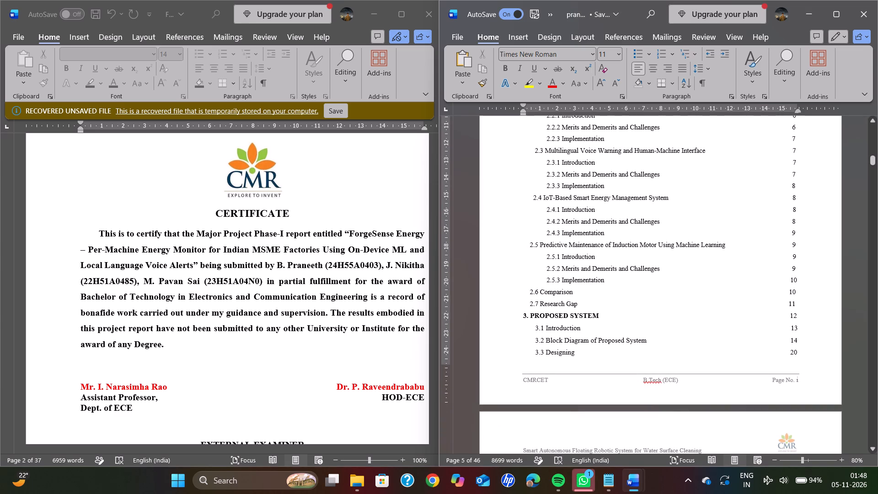
click(788, 293)
key(space)
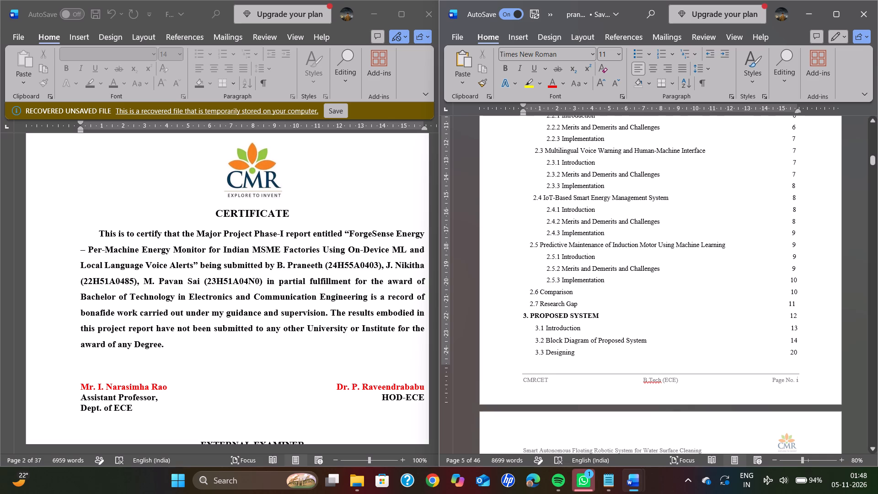
click(785, 306)
key(space)
Review both pages of the table of contents for consistent indentation and page-number alignment.
scroll(821, 282, down, 1)
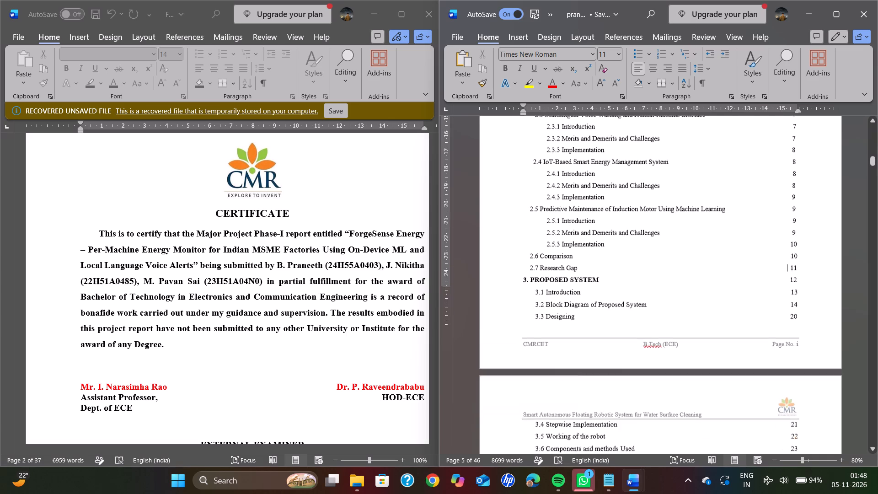
scroll(821, 282, down, 2)
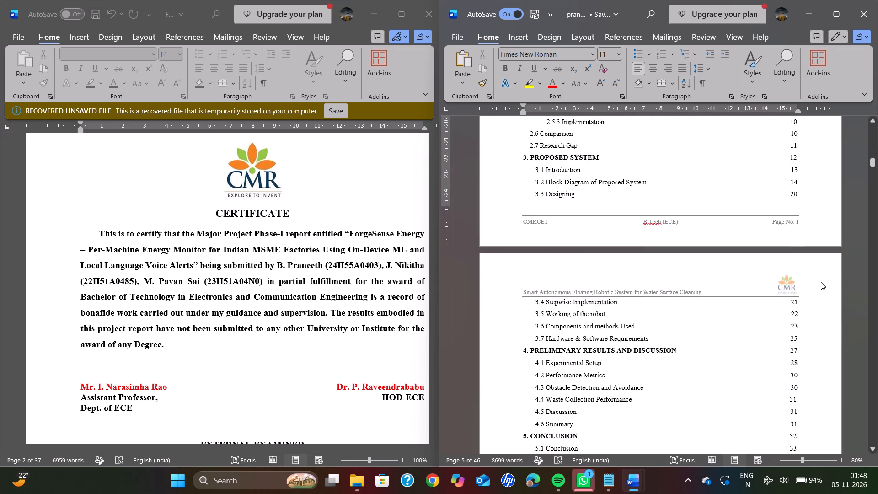
scroll(821, 282, up, 2)
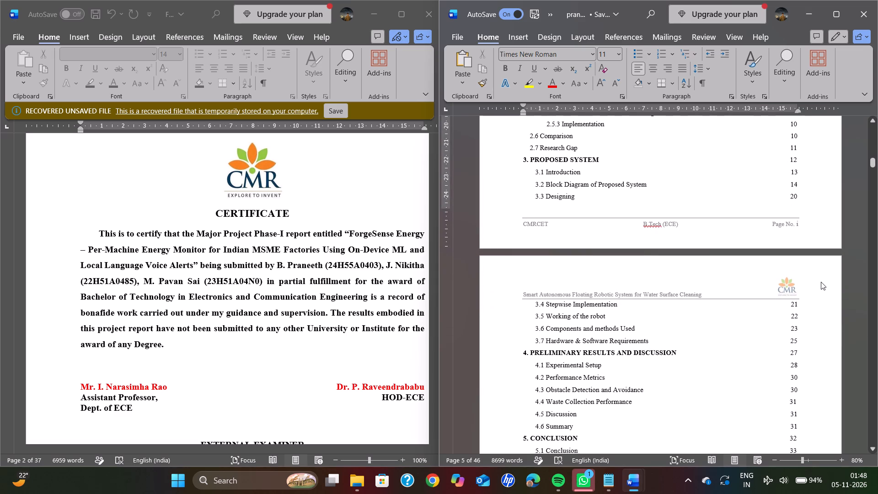
scroll(821, 282, up, 2)
scroll(821, 282, down, 1)
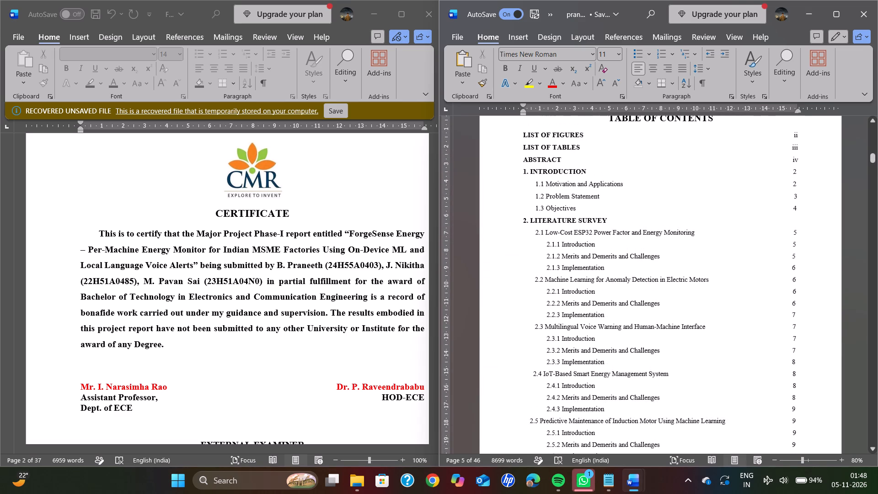
scroll(821, 282, down, 1)
scroll(821, 282, up, 2)
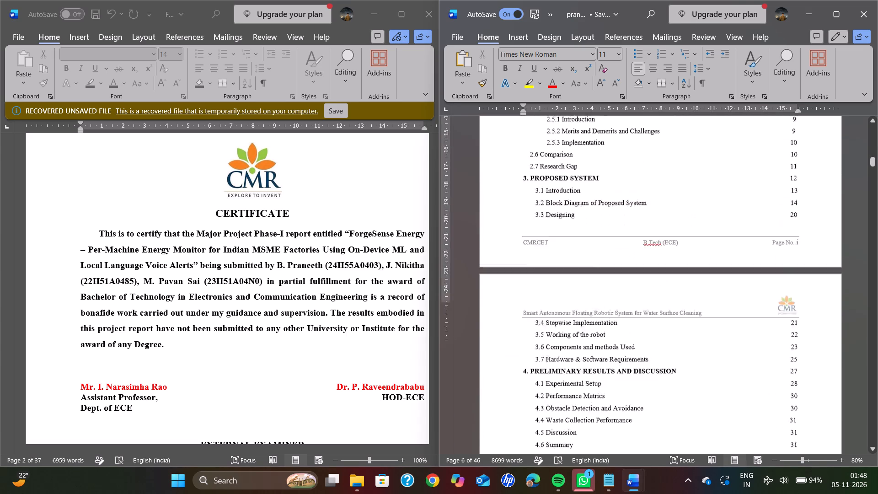
scroll(821, 282, up, 1)
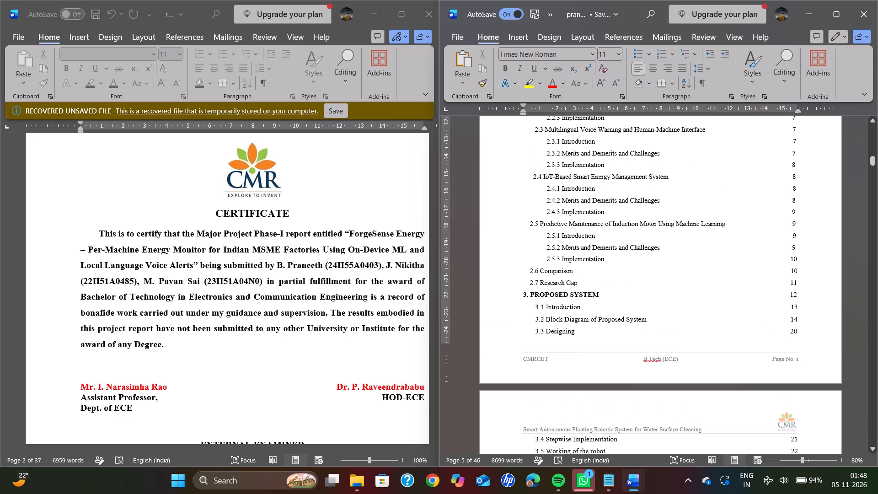
scroll(816, 308, down, 1)
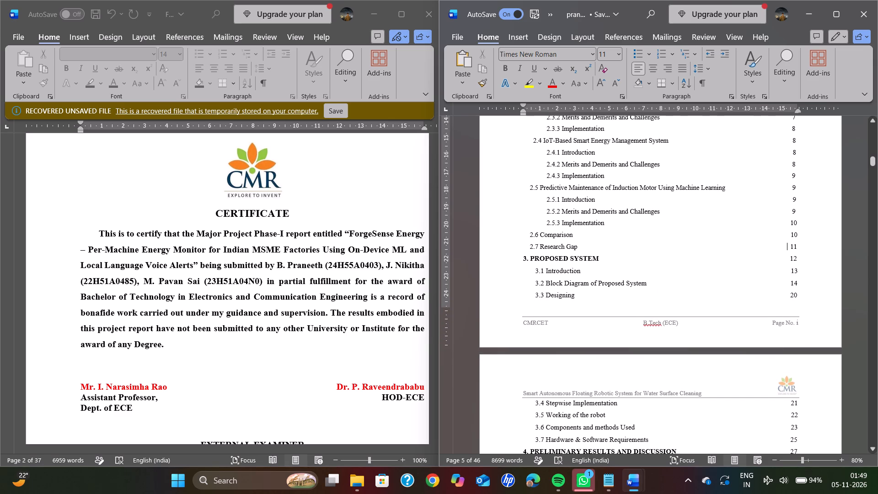
Examine the table of contents in the recovered report as a reference for the entries' layout and page numbers.
ctrl+scroll(250, 244, down, 6)
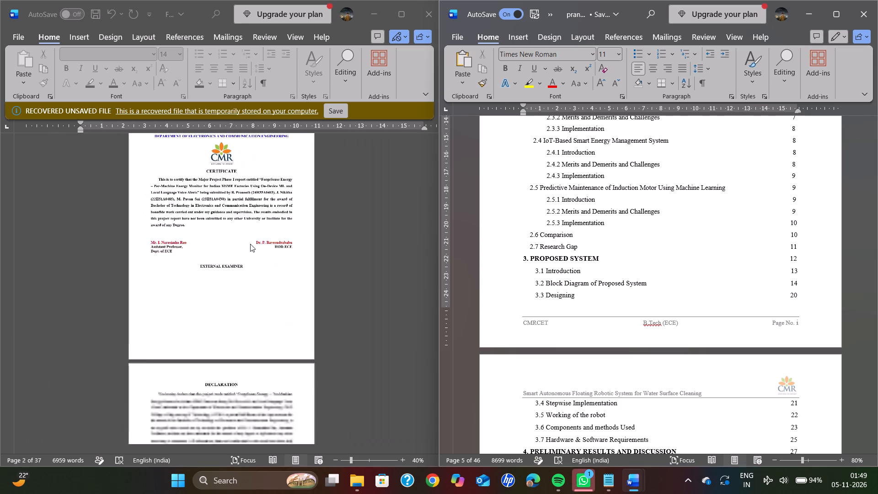
ctrl+scroll(250, 244, up, 2)
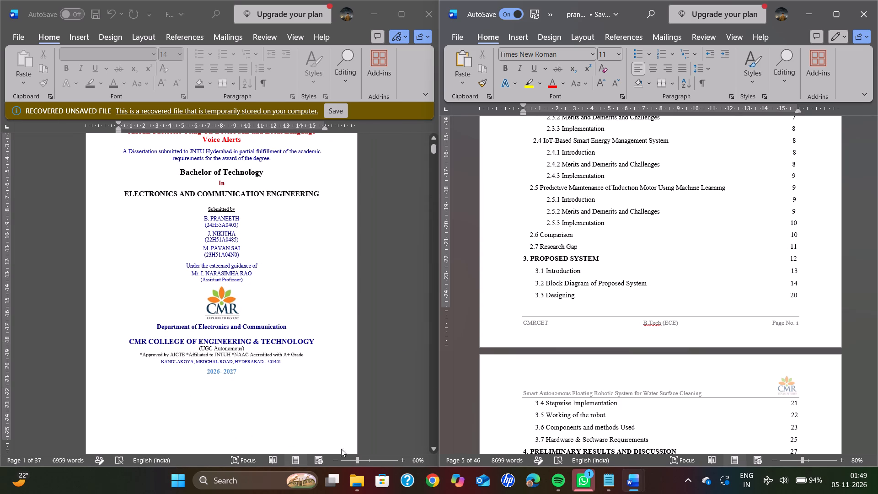
click(366, 459)
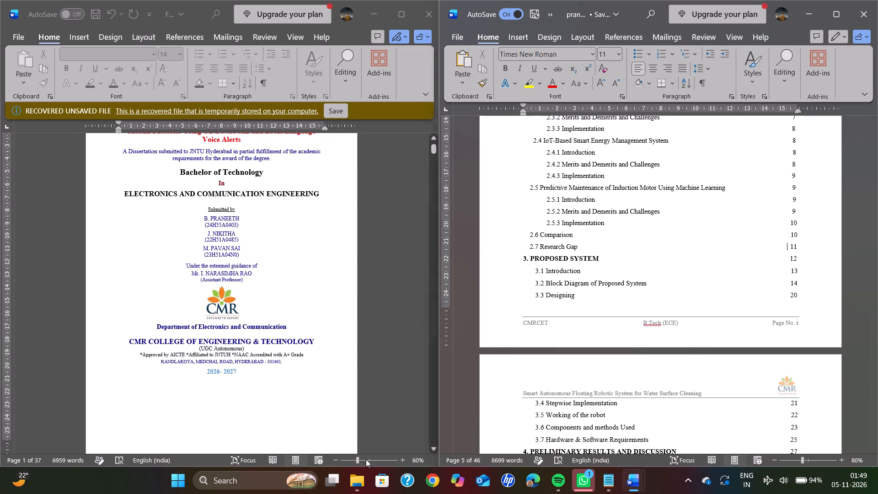
click(366, 459)
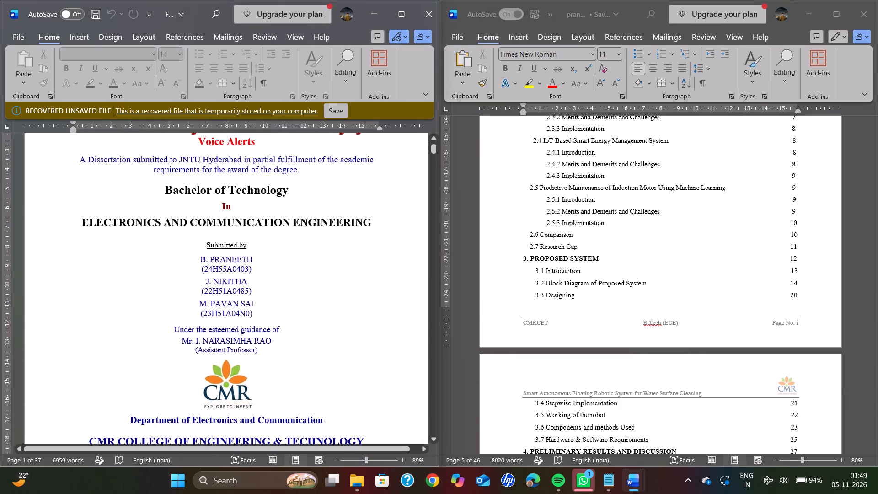
scroll(326, 355, right, 1)
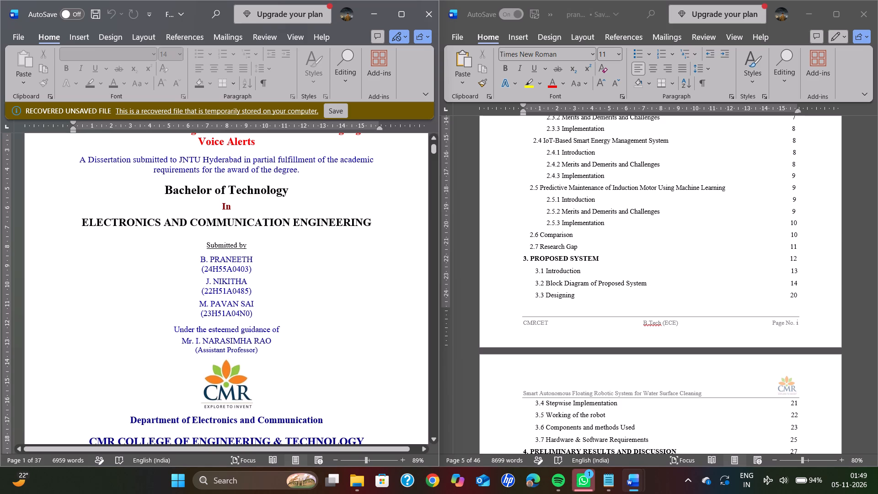
right_click(326, 355)
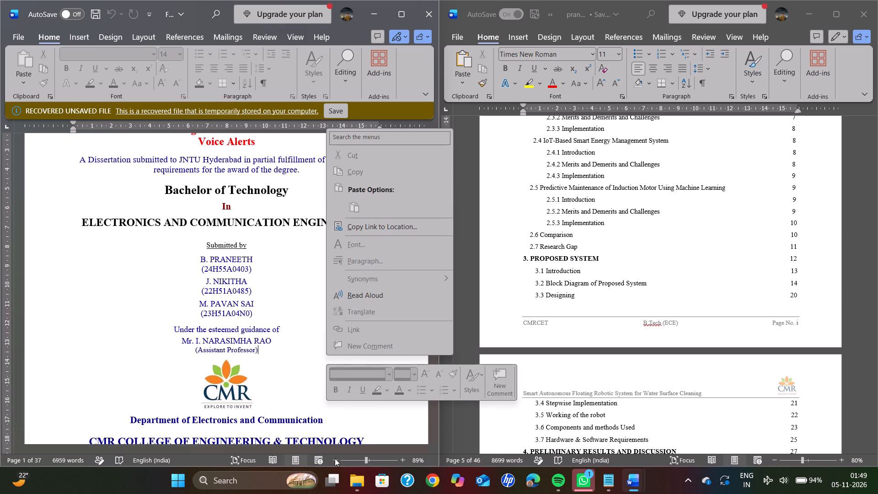
double_click(335, 458)
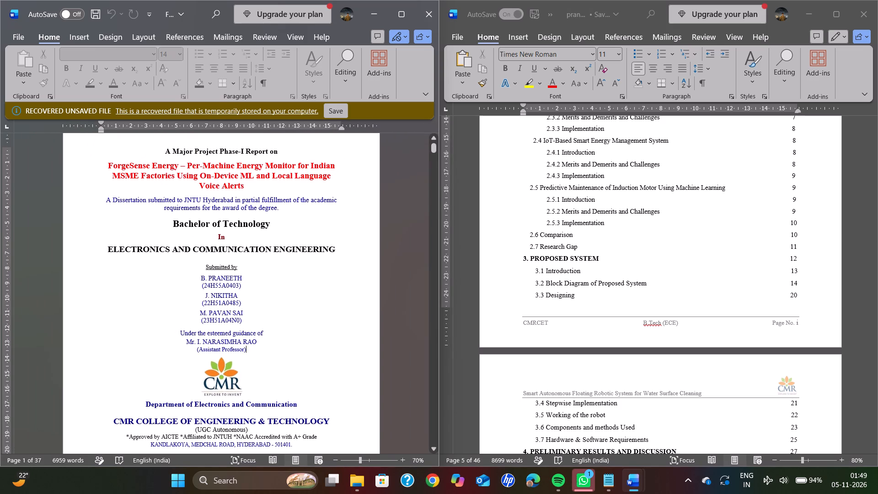
scroll(298, 352, down, 8)
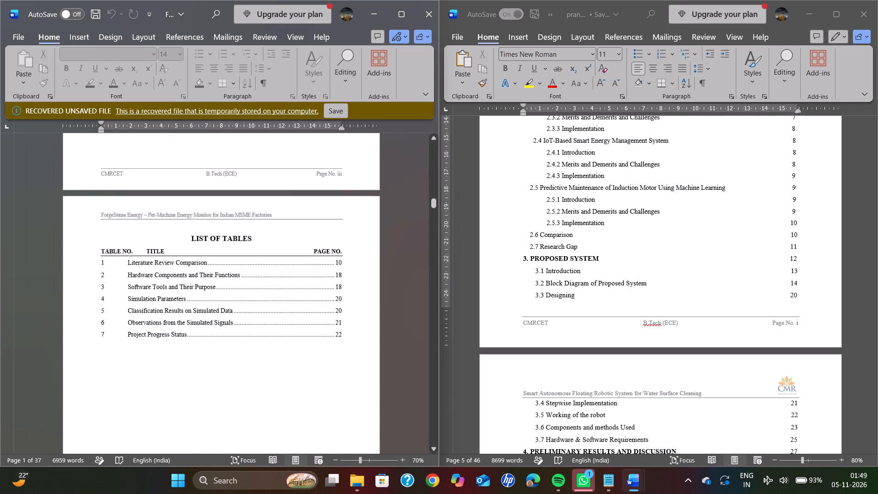
scroll(298, 352, up, 4)
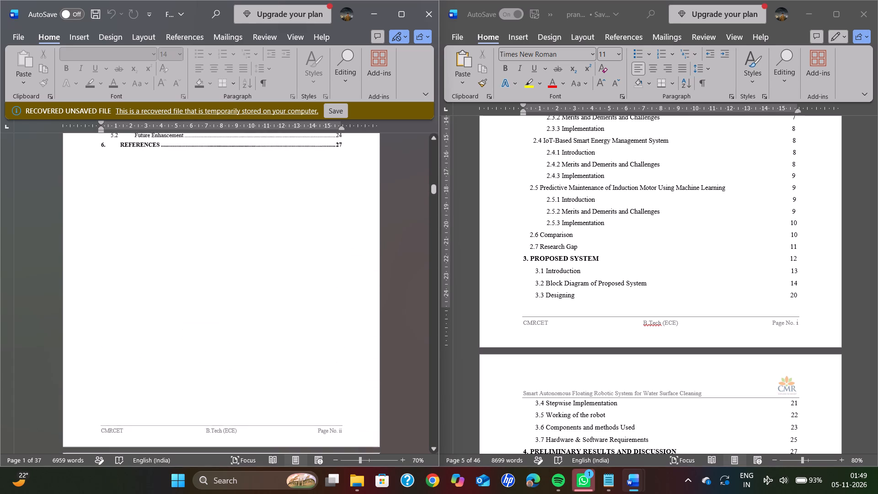
scroll(298, 352, up, 2)
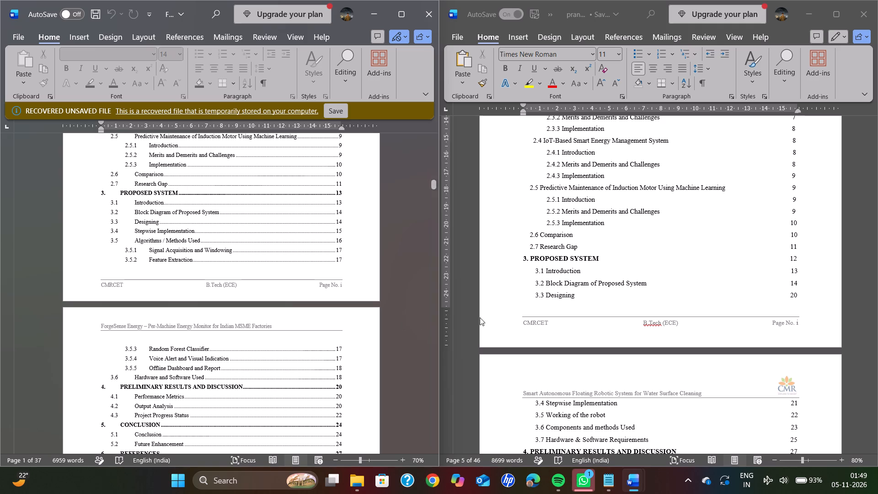
Review the indentation and page-number alignment across the editable copy's table of contents, checking where entry 1.3 Objectives starts.
scroll(540, 315, down, 2)
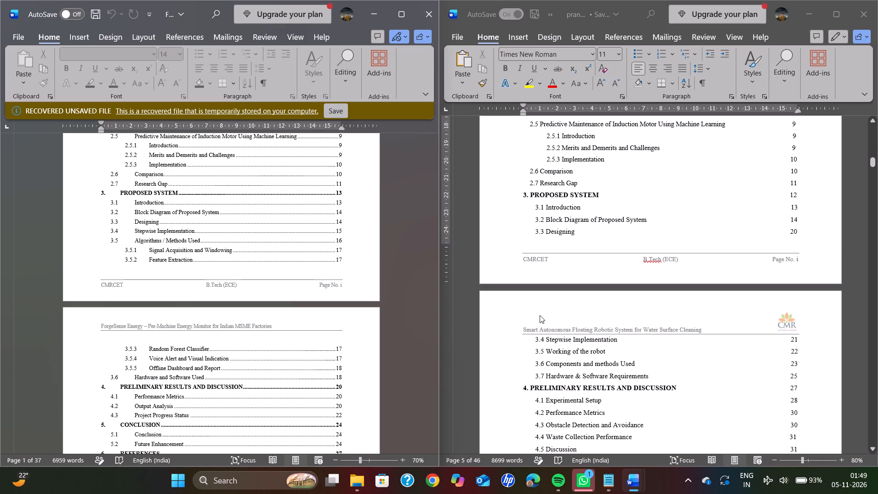
scroll(540, 315, up, 4)
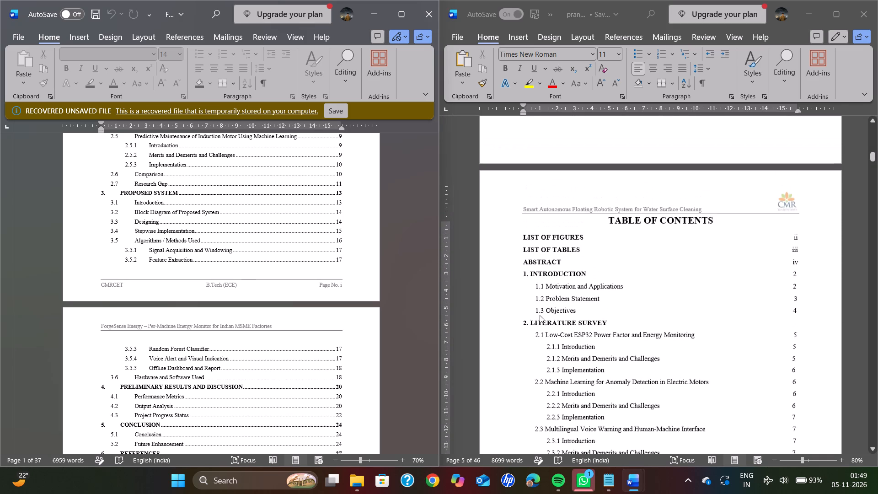
scroll(540, 315, up, 1)
scroll(540, 315, down, 1)
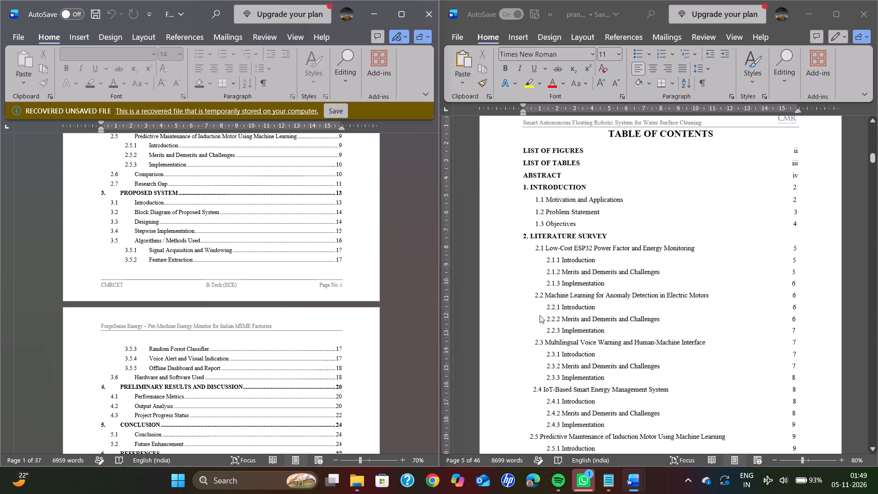
scroll(540, 315, down, 4)
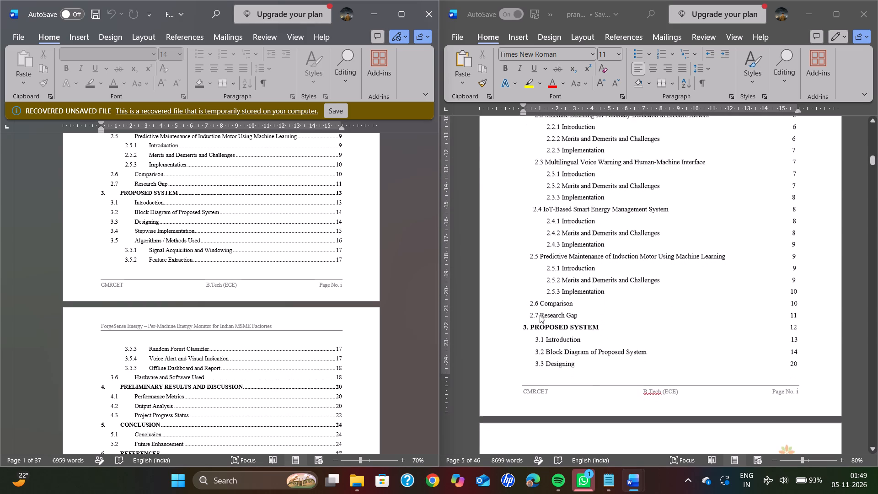
scroll(540, 315, down, 1)
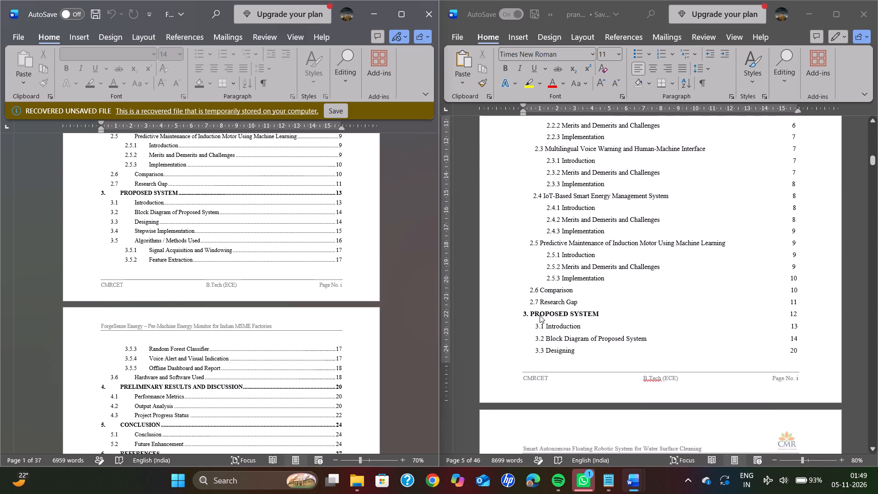
scroll(540, 315, up, 2)
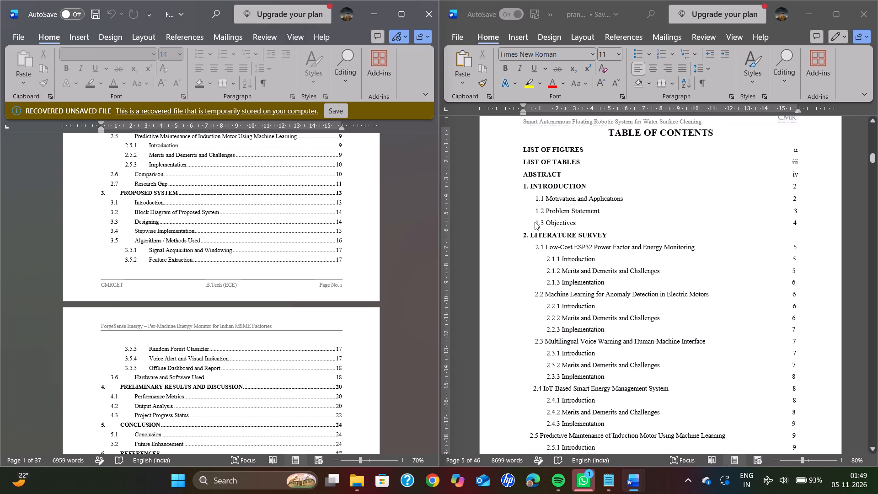
click(535, 222)
click(535, 222)
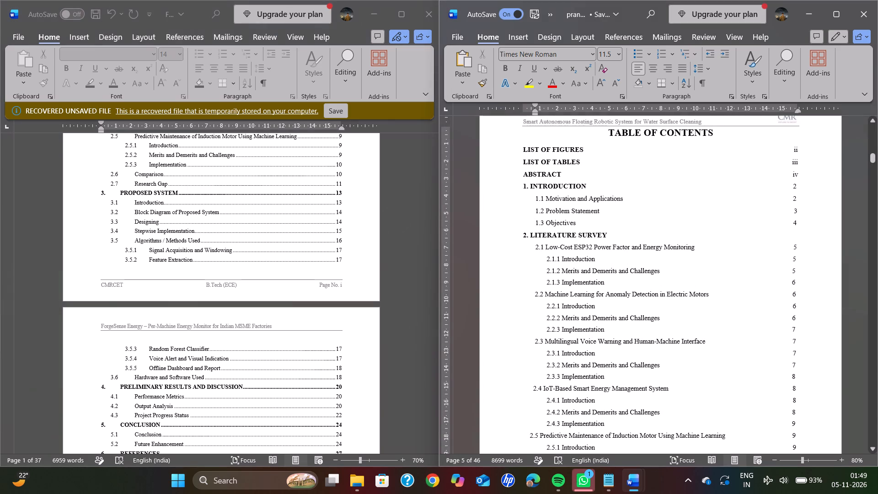
click(533, 107)
Indent contents entry 2.5 Predictive Maintenance by one space and remove one space before its page number to keep the column aligned.
scroll(566, 247, down, 3)
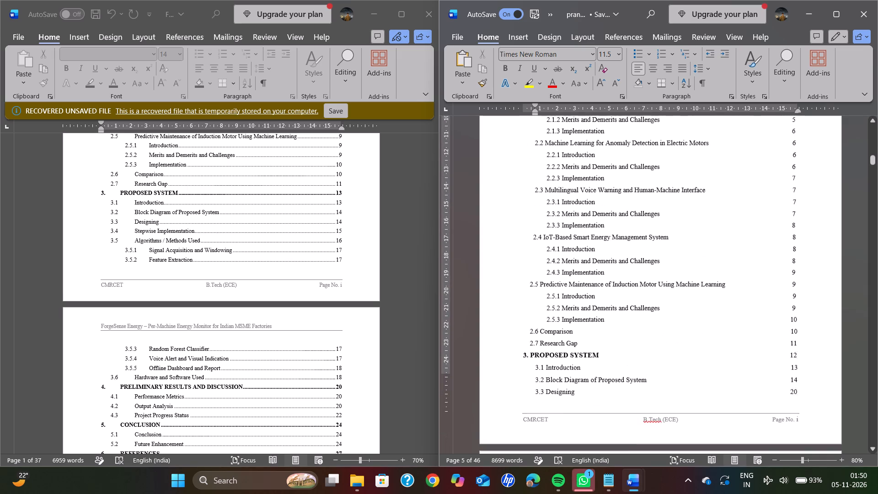
scroll(566, 247, down, 1)
click(532, 206)
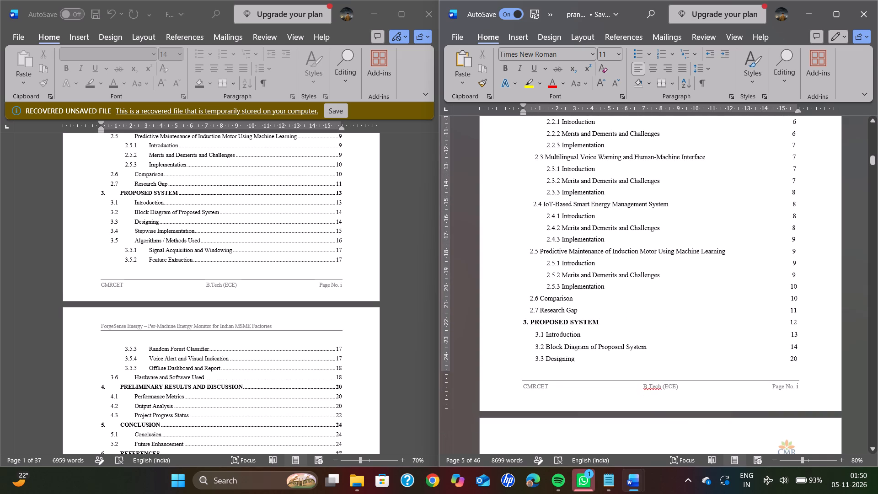
key(Right)
key(Down)
key(Down)
key(Down)
key(Down)
key(Left)
key(space)
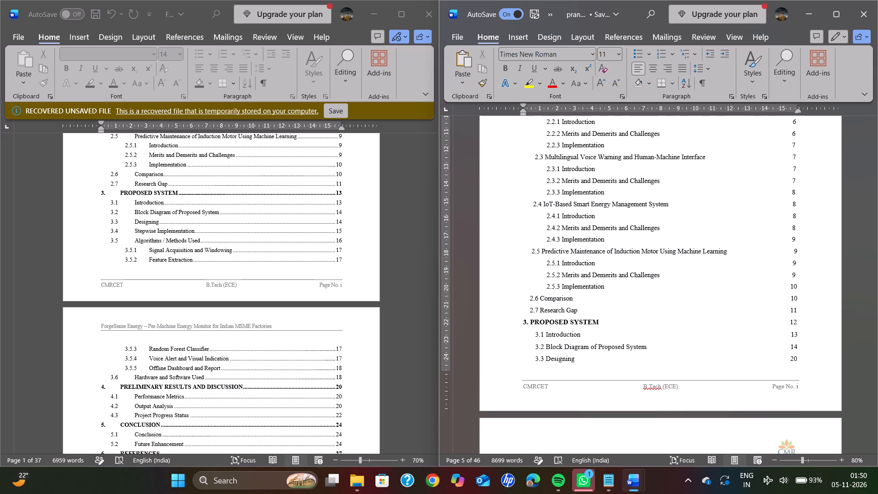
click(783, 248)
key(BackSpace)
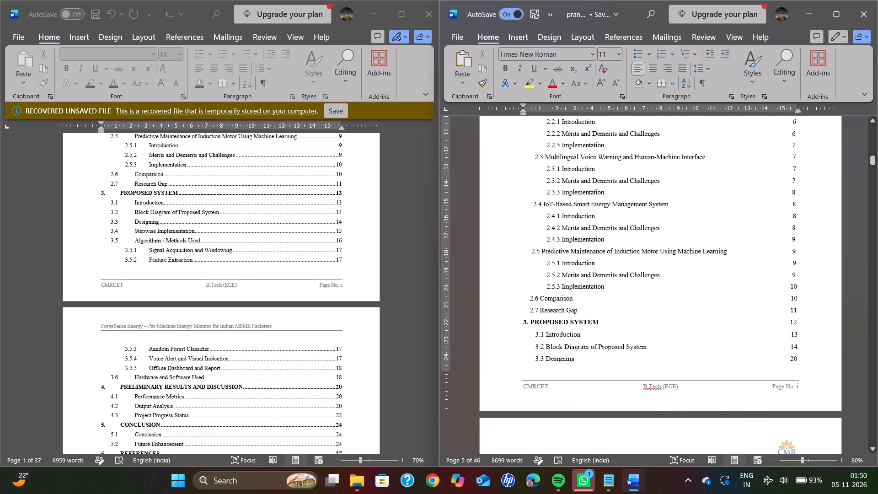
Indent contents entry 2.5 by one more space to line up with entry 2.4, removing one space before its page number.
click(530, 253)
key(Right)
key(Up)
key(Up)
key(Up)
key(Up)
key(Right)
key(Left)
key(Down)
key(Down)
key(Down)
key(Down)
key(Down)
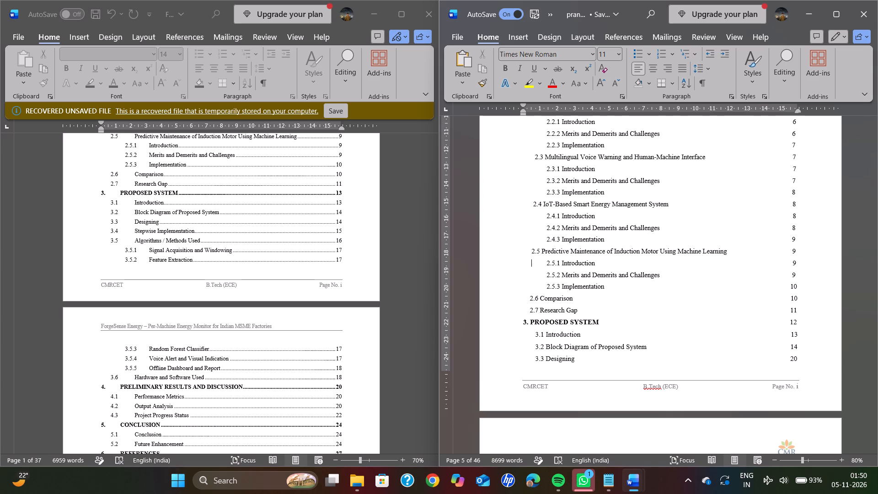
key(Up)
key(space)
key(Right)
key(Right)
key(Right)
key(Right)
key(Right)
key(Right)
key(Right)
key(Right)
key(Right)
key(Right)
key(Right)
key(Right)
key(Right)
key(Right)
key(Right)
key(Right)
key(Right)
key(Right)
key(Right)
key(Right)
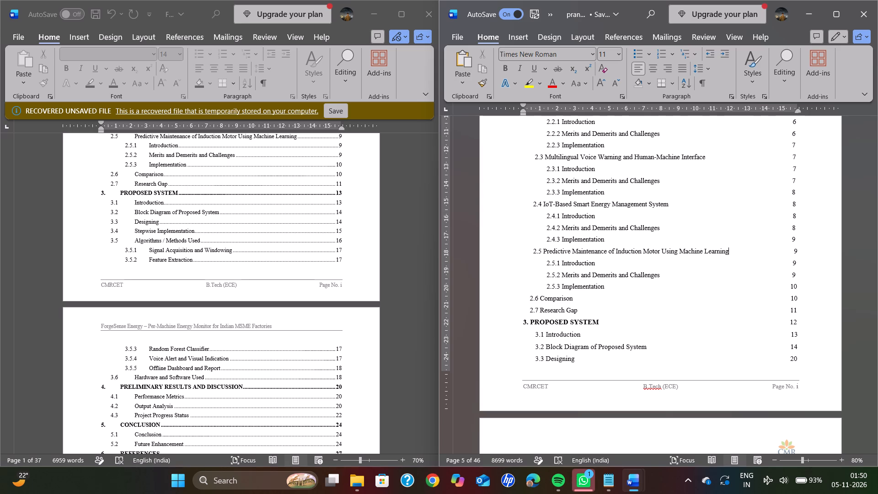
key(Right)
key(BackSpace)
Indent contents entry 2.6 Comparison by two spaces to line up with entry 2.5, removing two spaces before its page number.
key(Left)
key(Left)
key(Left)
key(Left)
key(Left)
key(Left)
key(Left)
key(Left)
key(Left)
key(Left)
key(Left)
key(Left)
key(Left)
key(Left)
key(Left)
key(Left)
key(Left)
key(Left)
key(Left)
key(Left)
key(Left)
key(Down)
key(Up)
key(Down)
key(Down)
key(Down)
key(Down)
key(Left)
key(space)
key(space)
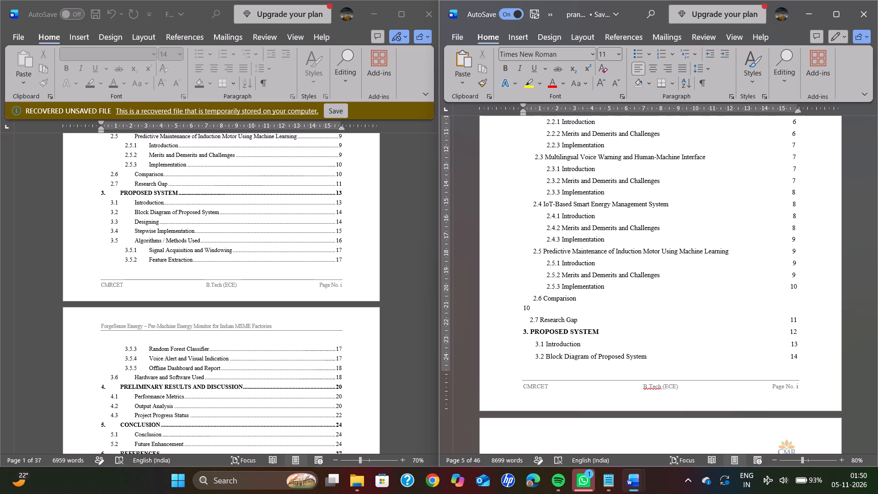
key(Right)
key(Right)
key(Right)
key(Right)
key(Right)
key(Right)
key(Right)
key(Right)
key(Right)
key(Right)
key(Right)
key(Right)
key(Right)
key(Right)
key(Right)
key(Right)
key(BackSpace)
key(BackSpace)
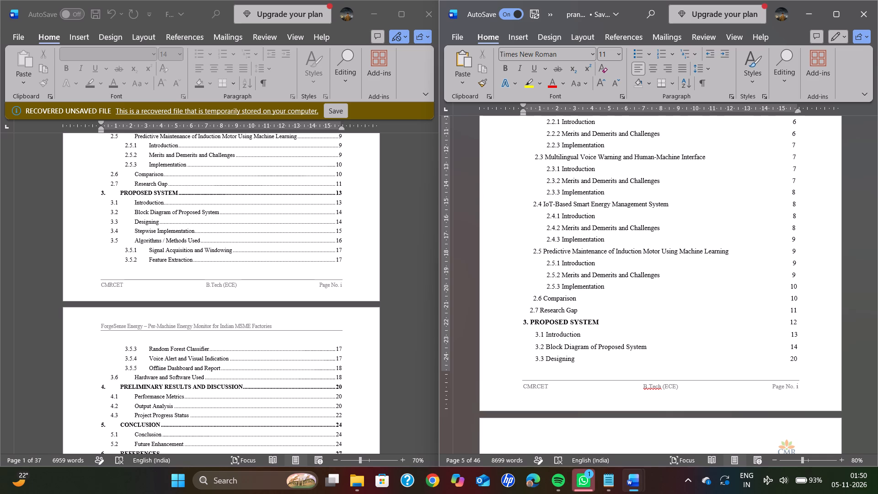
Remove two spaces before the page number of contents entry 2.7 Research Gap and indent the entry by two spaces.
key(Down)
key(Left)
key(Left)
key(Right)
key(Right)
key(Right)
key(Right)
key(BackSpace)
key(BackSpace)
key(Left)
key(Left)
key(Left)
key(Left)
key(Left)
key(Left)
key(Left)
key(Left)
key(Left)
key(Left)
key(Left)
key(Left)
key(Left)
key(Left)
key(Left)
key(Left)
key(space)
key(space)
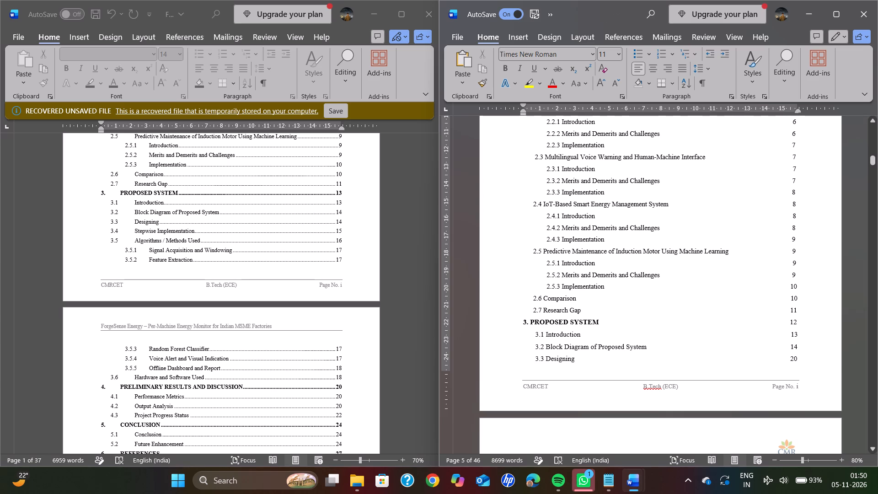
Reduce the paragraph indent of contents entry 3.1 Introduction slightly and add one leading space to line it up with entry 2.7.
click(535, 336)
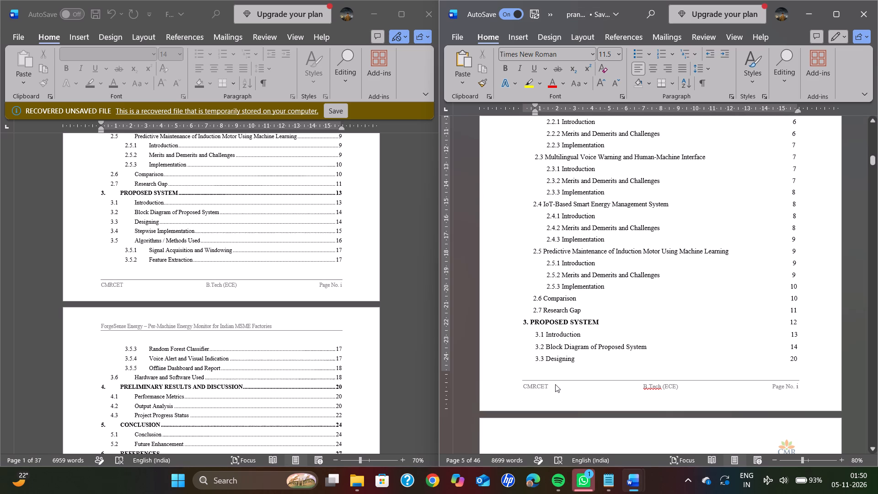
key(Up)
key(Up)
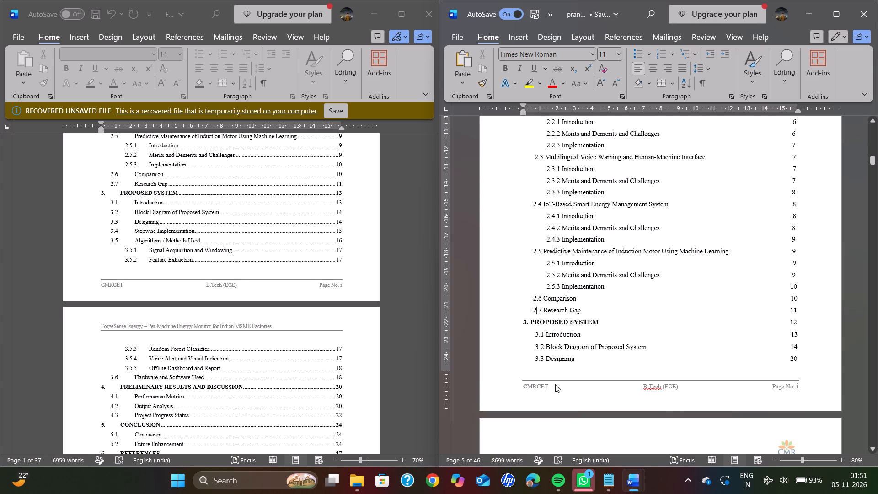
key(Down)
key(Down)
click(535, 109)
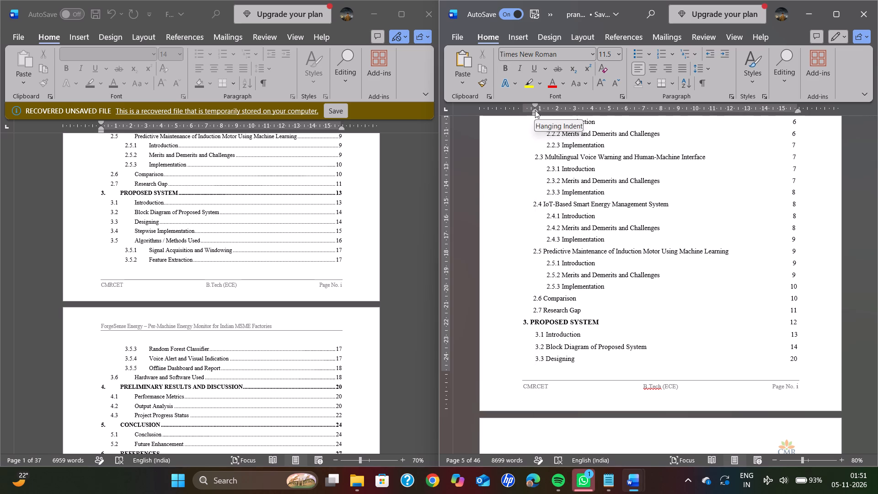
click(535, 110)
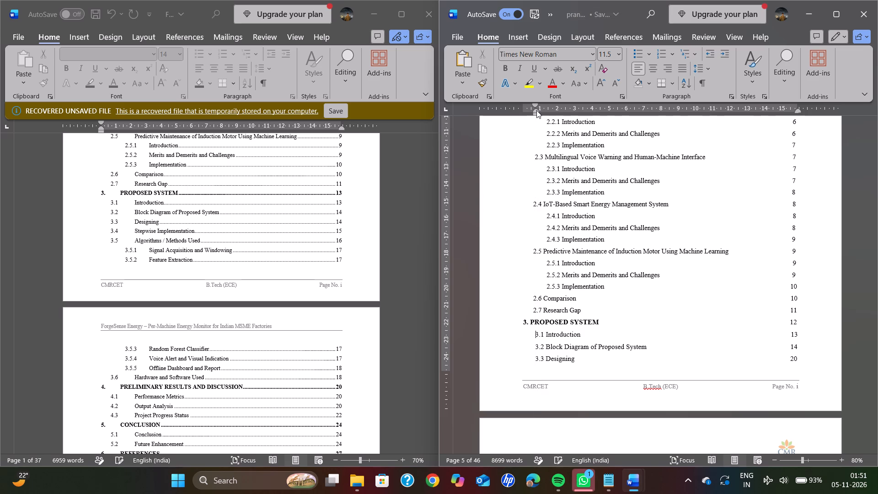
click(535, 107)
drag(535, 107, 530, 108)
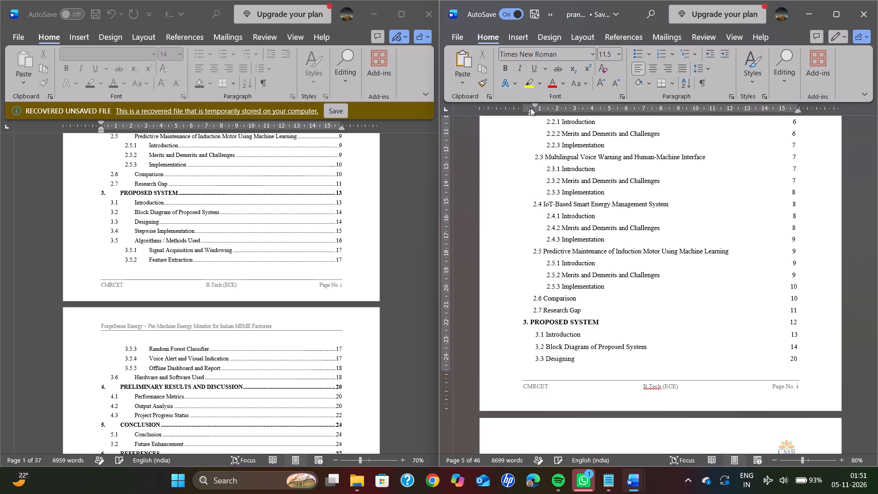
click(532, 109)
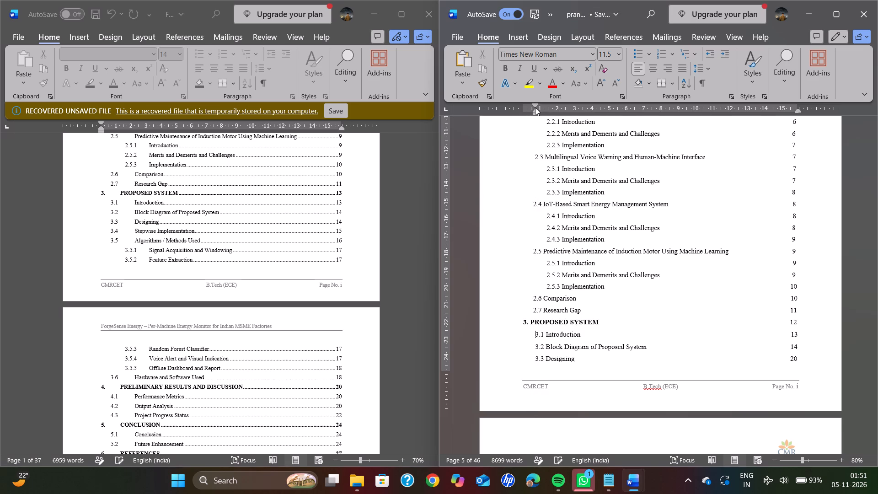
click(535, 105)
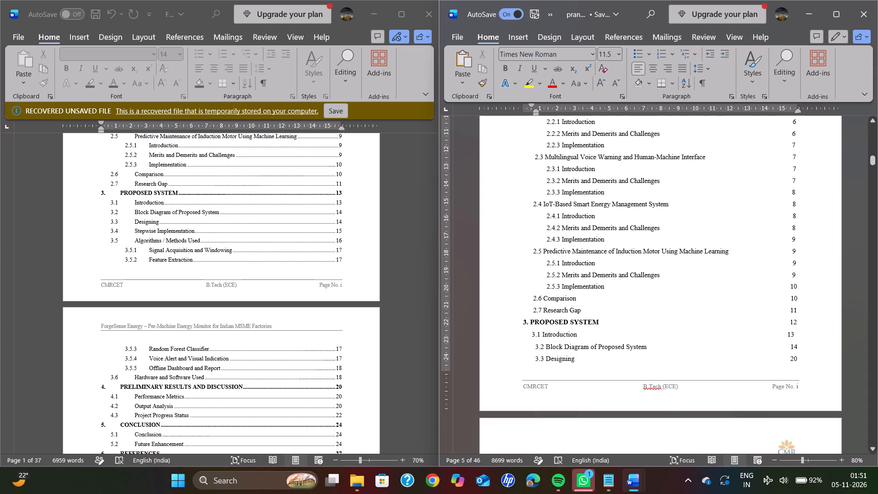
click(536, 347)
click(531, 335)
key(space)
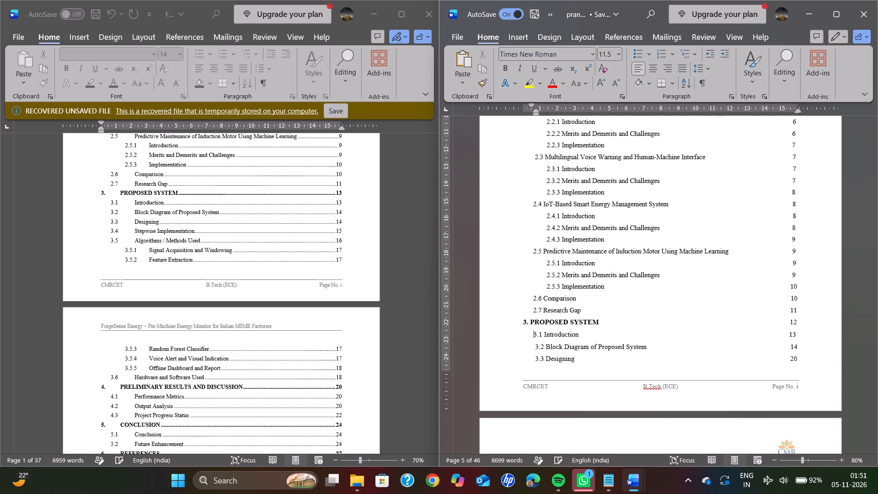
Replace the paragraph indent of contents entry 3.2 Block Diagram of Proposed System with six leading spaces to line up with entry 3.1.
click(535, 350)
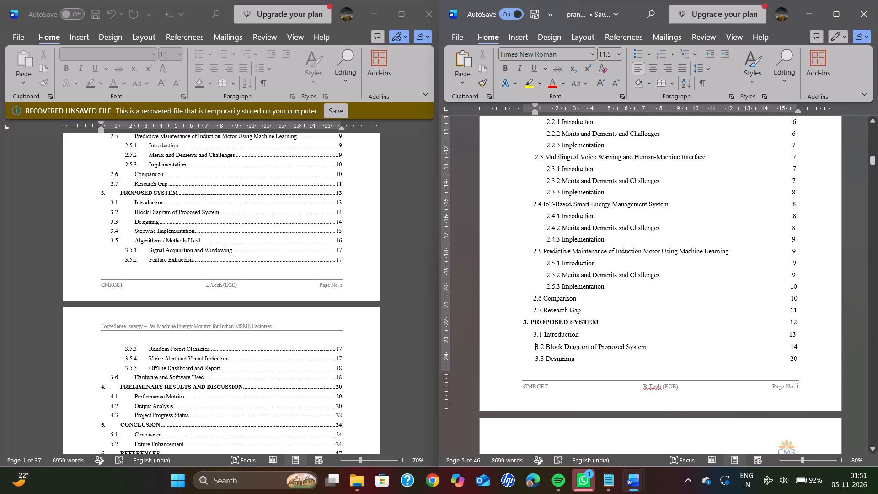
key(BackSpace)
key(space)
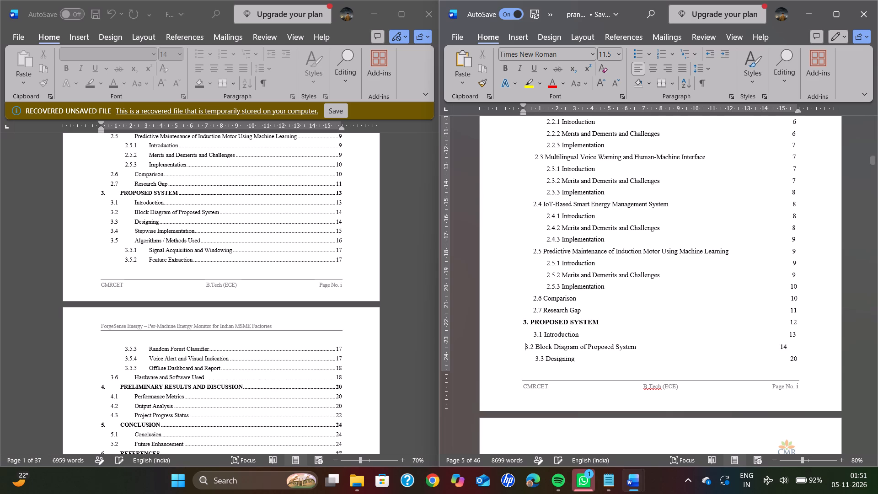
key(space)
key(space)
key(space)
key(space)
key(space)
key(space)
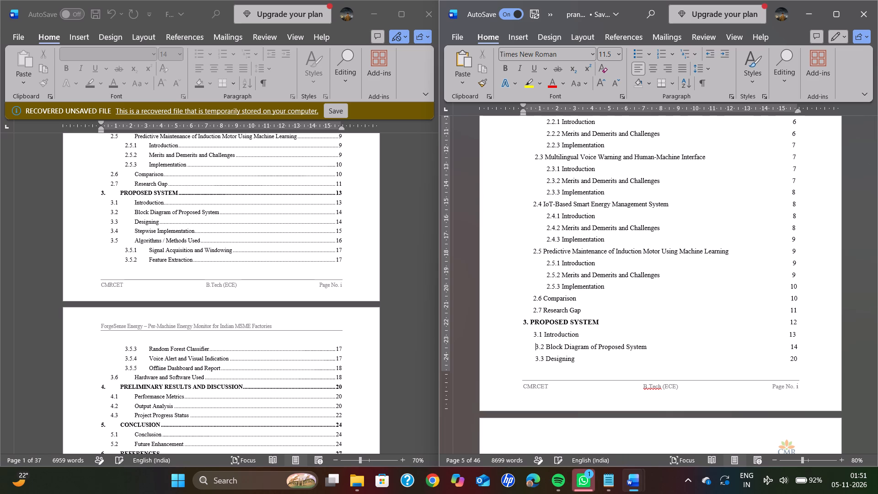
key(BackSpace)
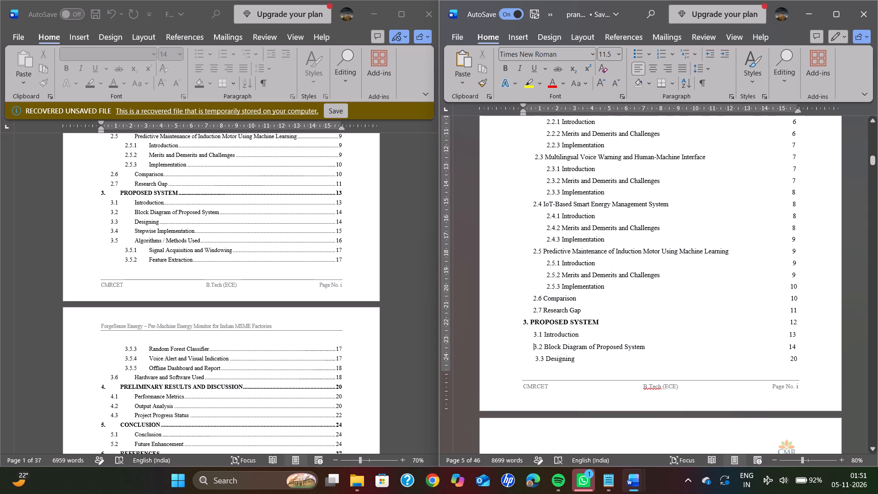
Replace the paragraph indent of contents entry 3.3 Designing with six leading spaces to line up with entry 3.2.
click(536, 362)
key(BackSpace)
key(space)
key(space)
key(space)
key(space)
key(space)
key(space)
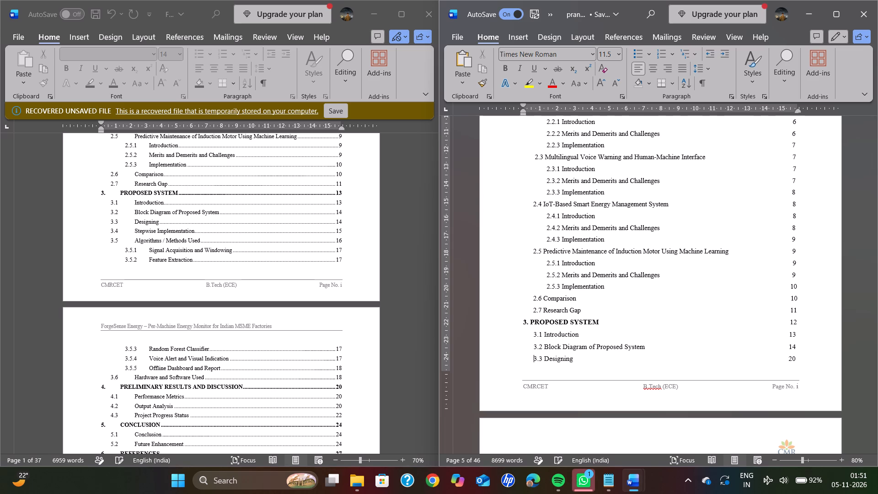
key(space)
key(BackSpace)
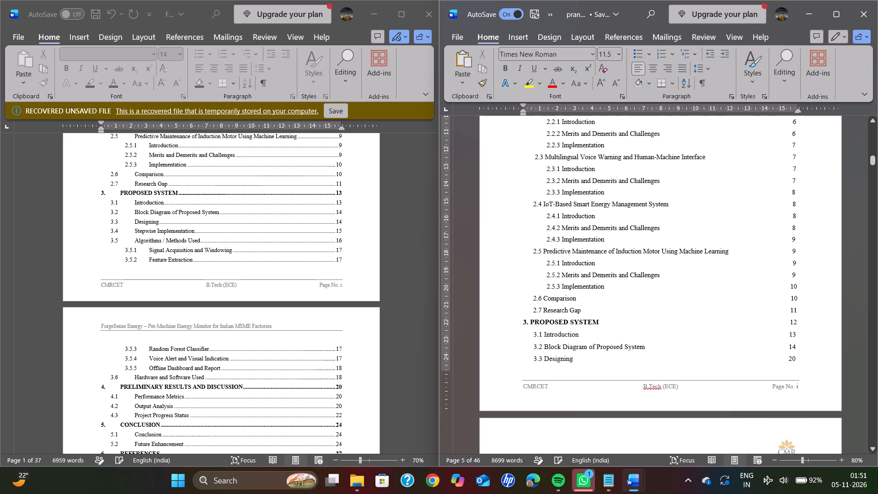
Review the indentation and page-number alignment across the editable copy's table of contents, checking the page-number column from chapter 3 to entry 3.3.
scroll(707, 313, up, 3)
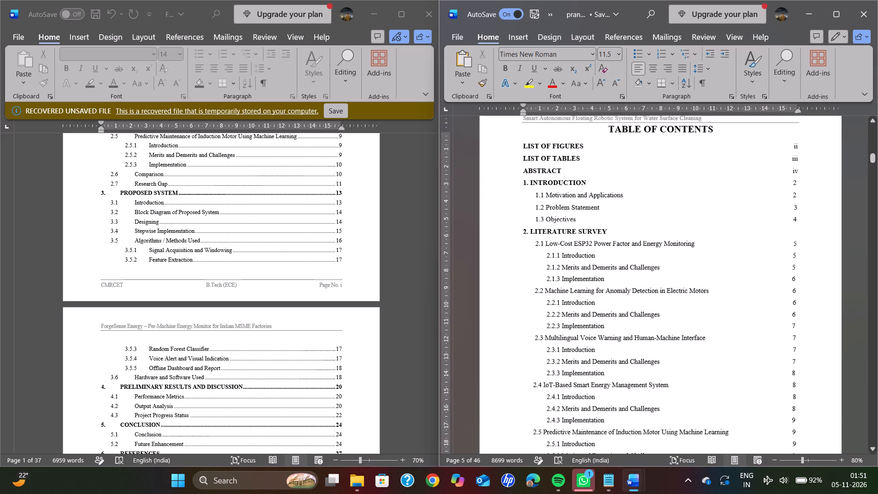
scroll(707, 313, up, 1)
scroll(707, 313, down, 3)
scroll(707, 313, up, 1)
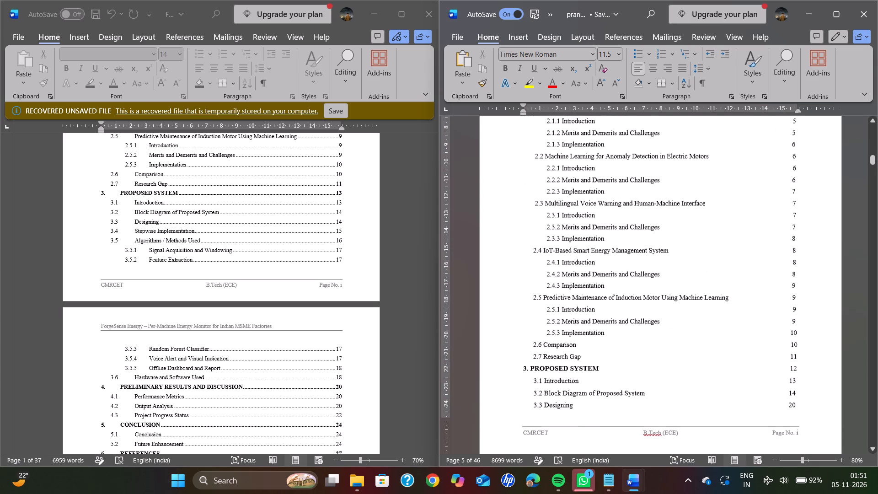
scroll(707, 313, up, 1)
scroll(707, 313, down, 2)
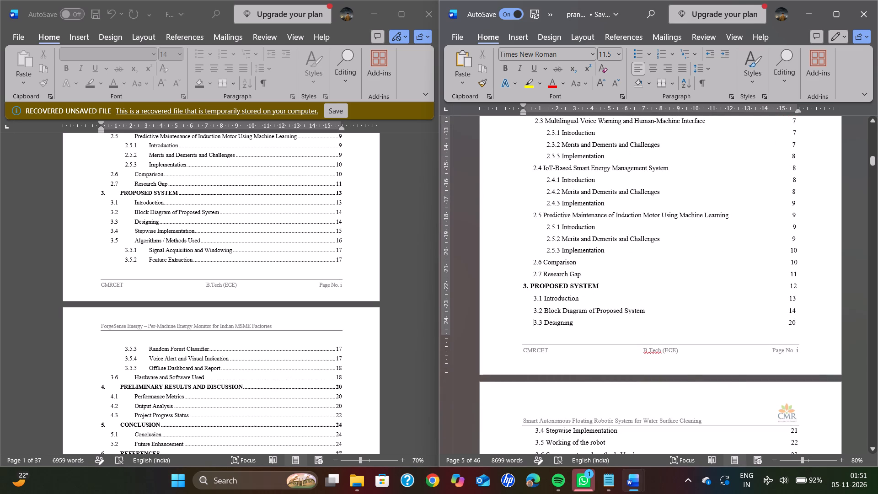
click(786, 286)
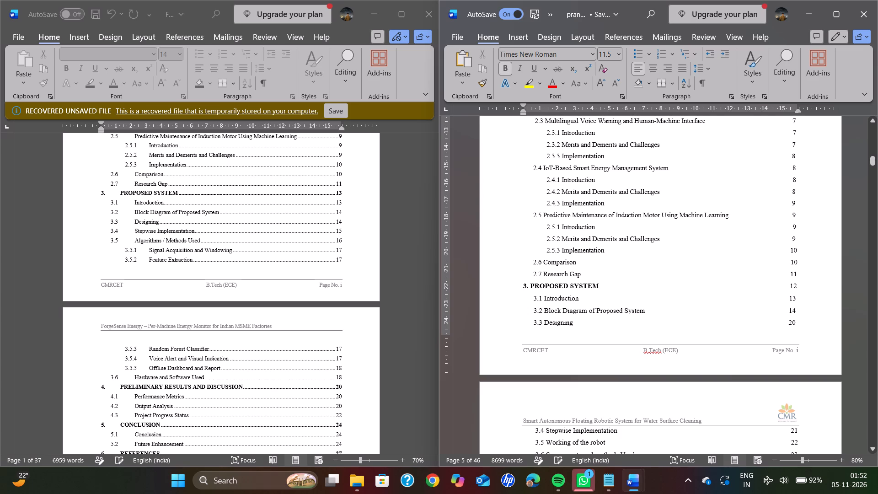
key(Right)
key(Right)
key(Down)
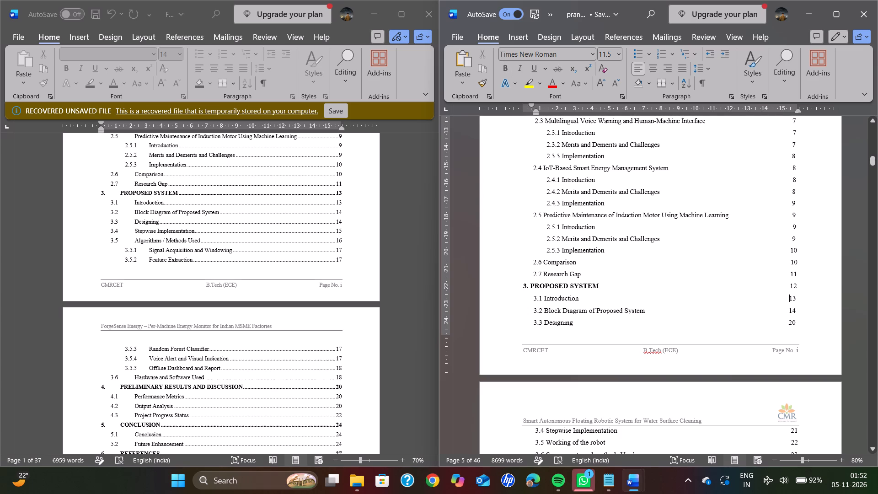
key(Down)
key(Down)
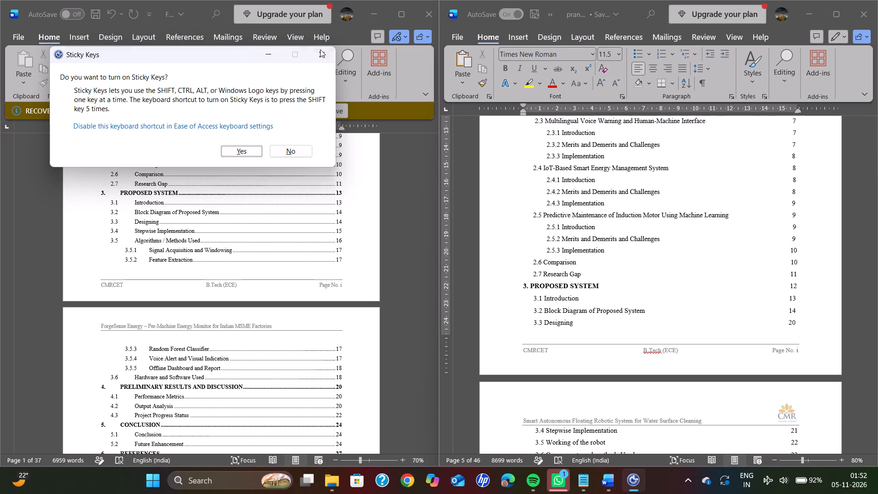
scroll(452, 259, down, 1)
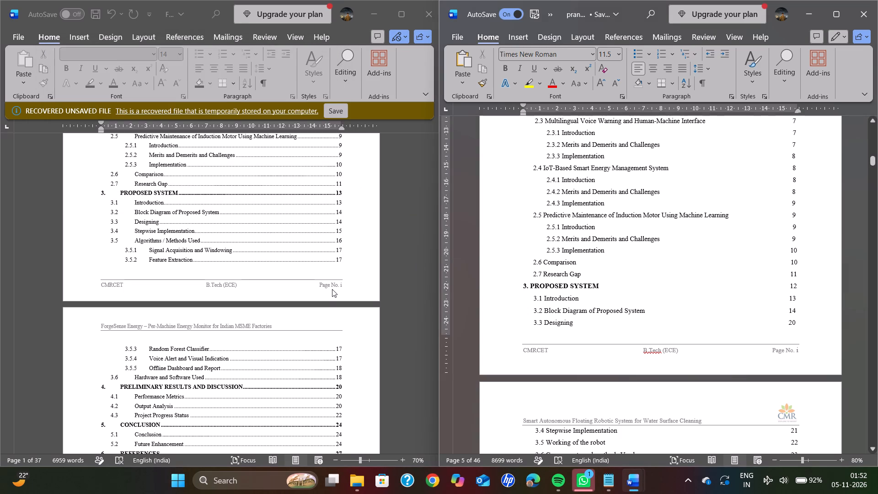
Change the page number of contents entry 3 PROPOSED SYSTEM to 13 in the editable copy.
scroll(332, 290, down, 1)
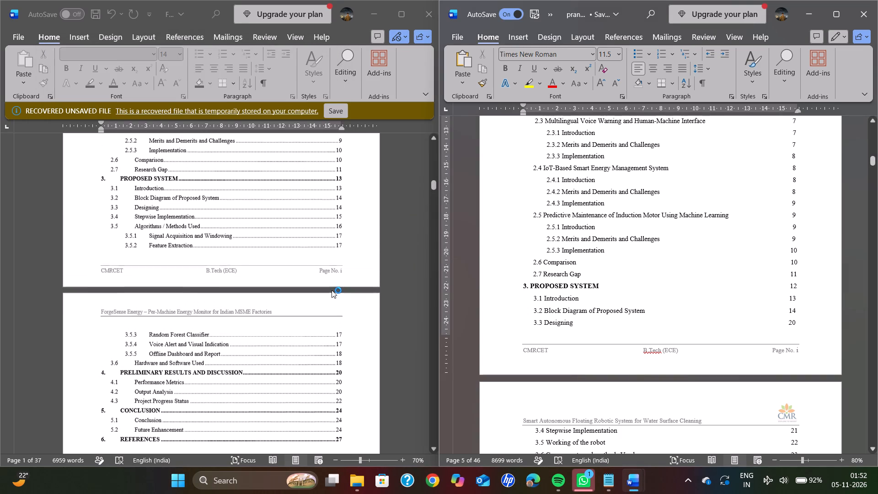
scroll(332, 290, down, 1)
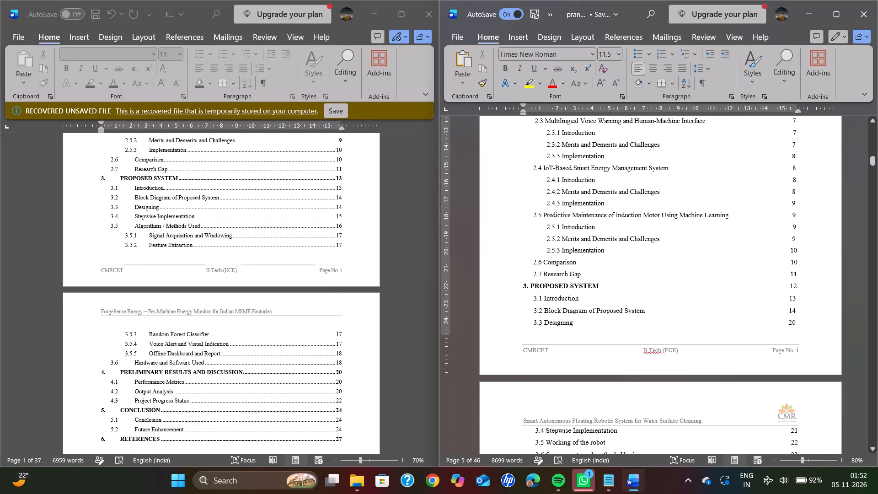
click(797, 288)
key(BackSpace)
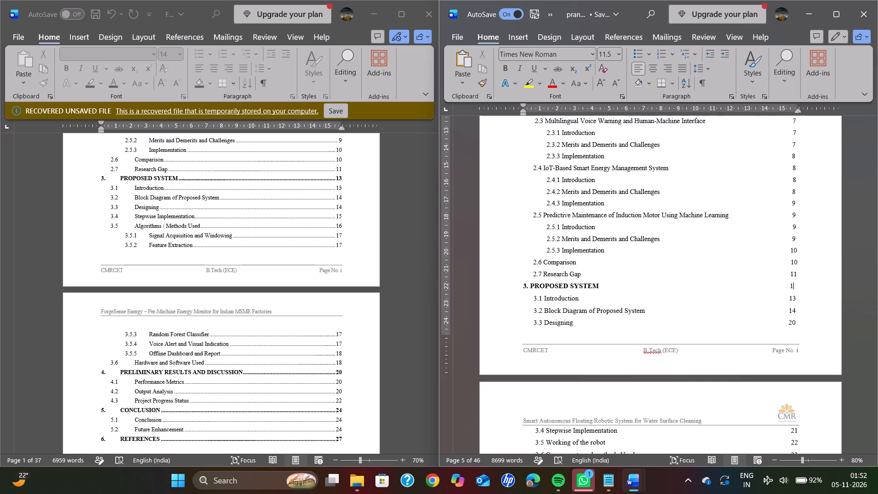
key(3)
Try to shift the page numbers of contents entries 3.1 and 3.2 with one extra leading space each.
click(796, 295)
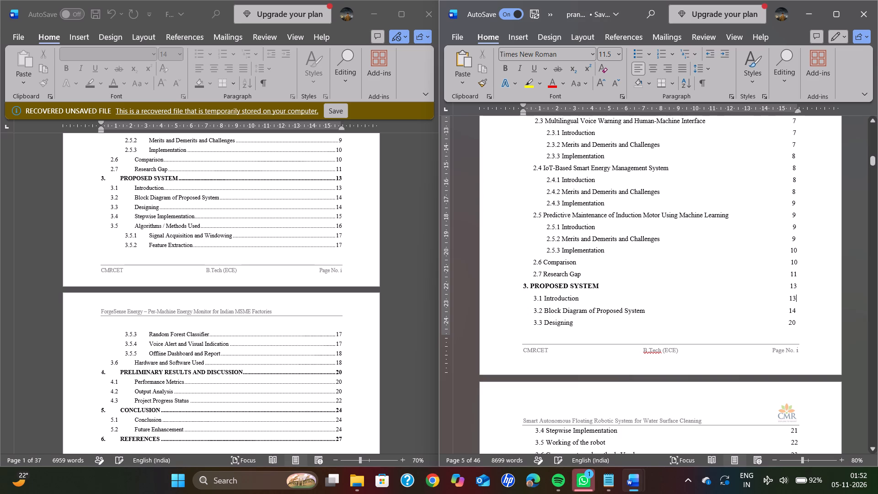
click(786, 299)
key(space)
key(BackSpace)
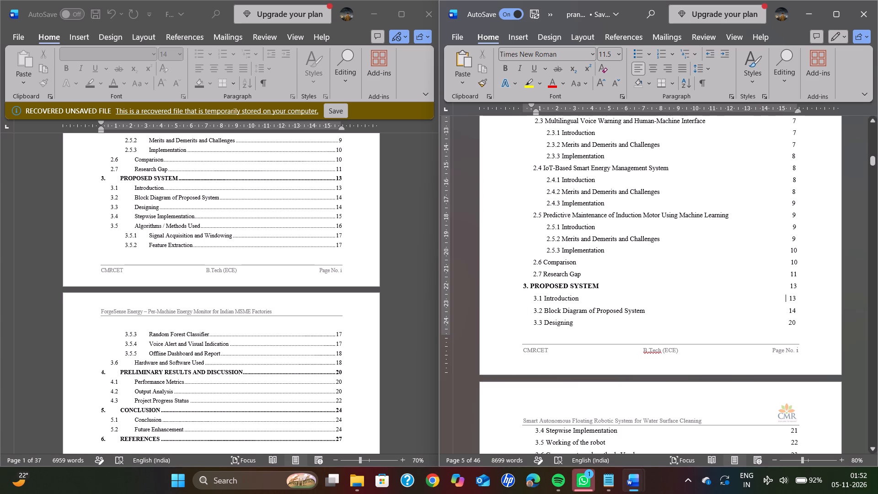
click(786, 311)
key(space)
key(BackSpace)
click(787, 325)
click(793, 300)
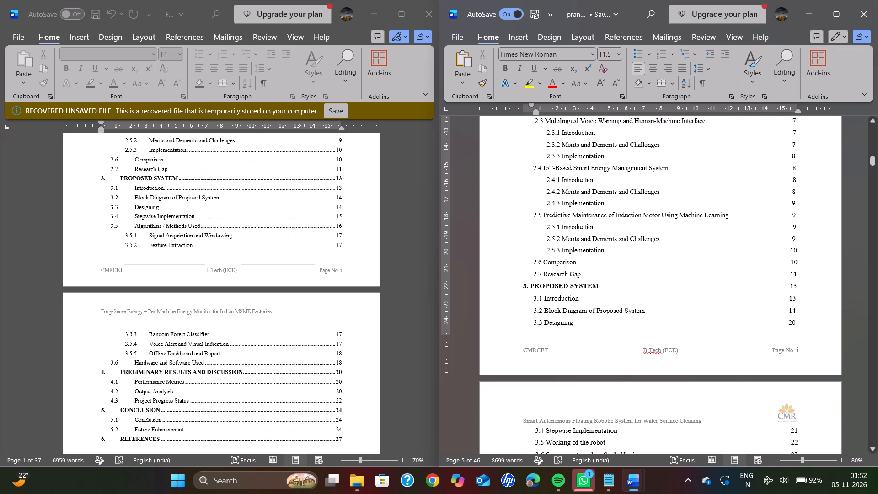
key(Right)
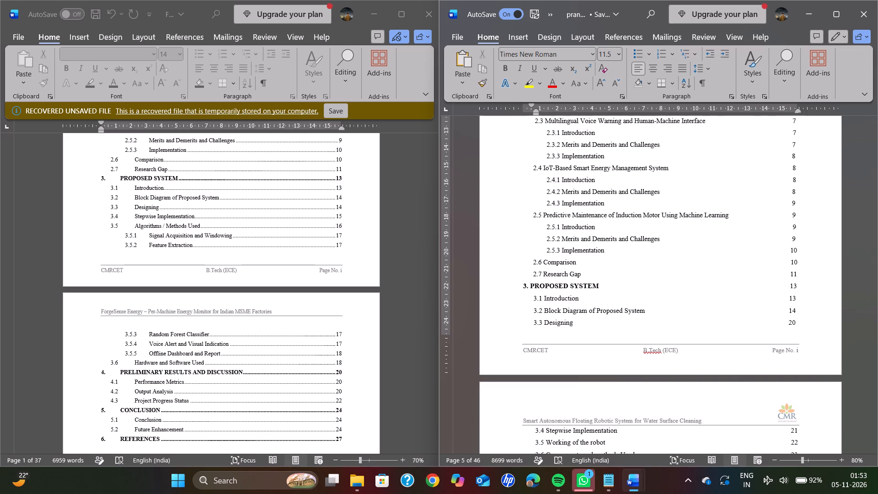
Change the page number of contents entry 3.3 Designing to 15.
click(796, 323)
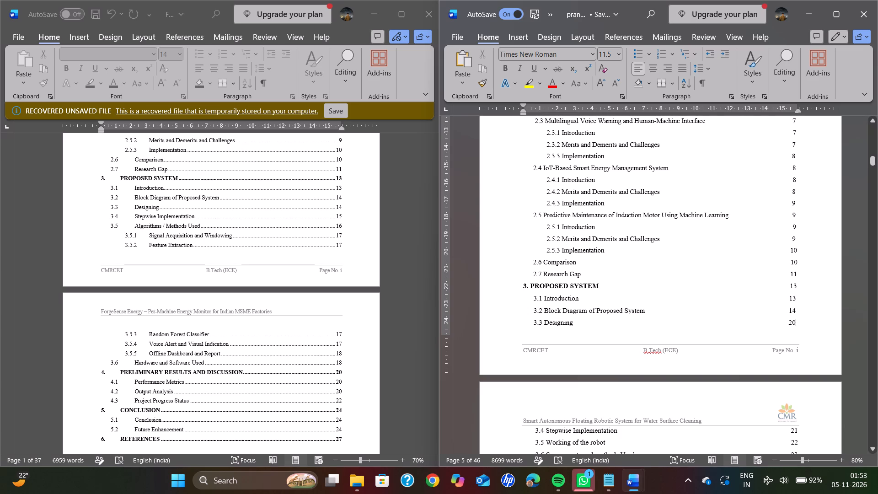
key(BackSpace)
key(5)
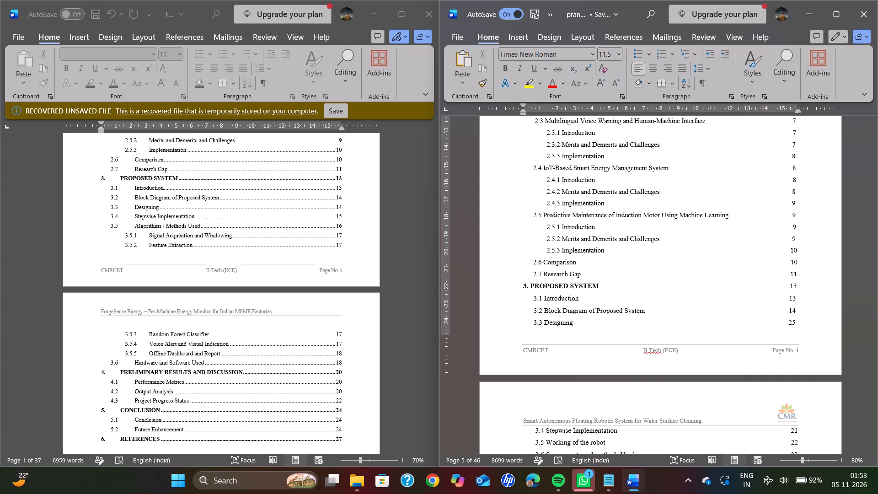
key(BackSpace)
key(BackSpace)
text(15)
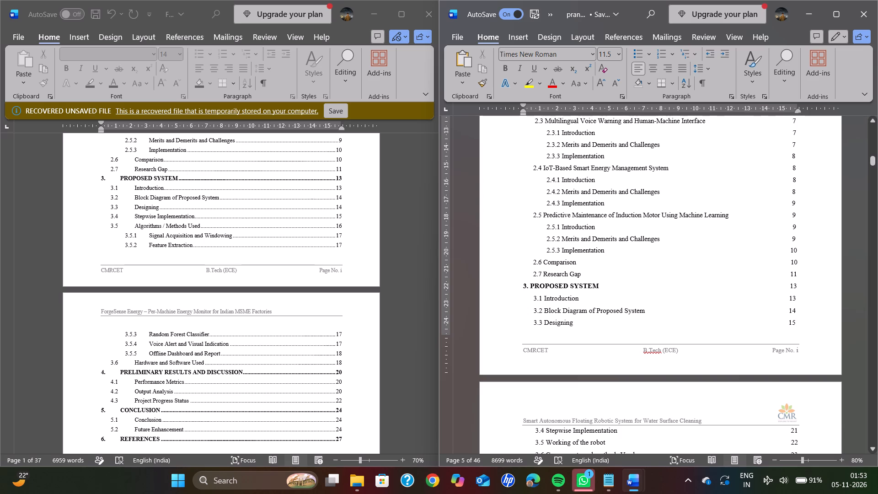
Change the page number of contents entry 3.4 Stepwise Implementation to 15.
scroll(760, 309, down, 2)
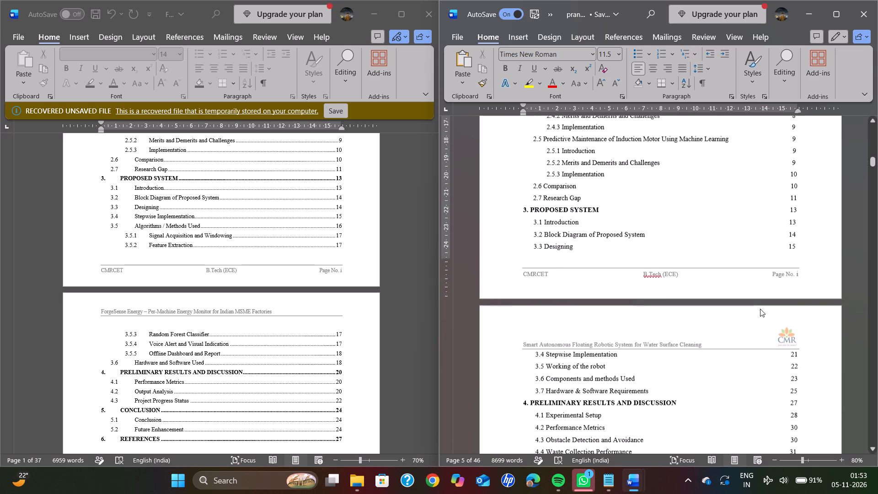
scroll(760, 309, down, 1)
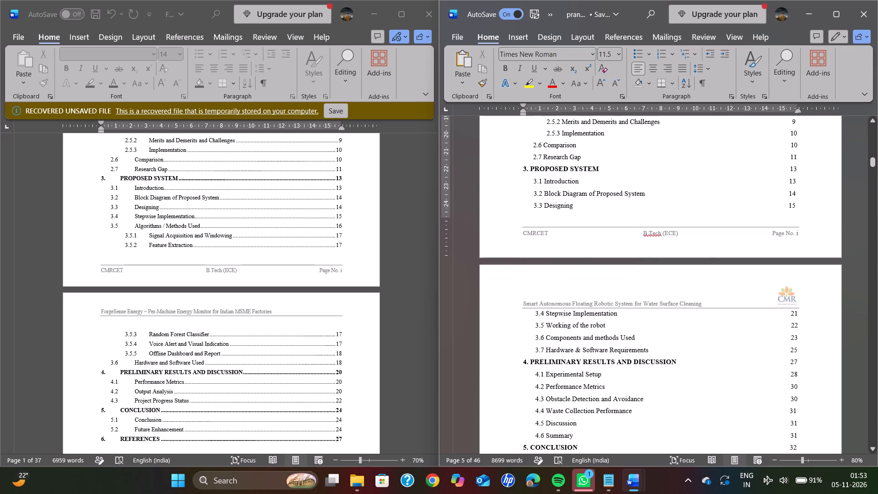
click(796, 312)
key(BackSpace)
key(BackSpace)
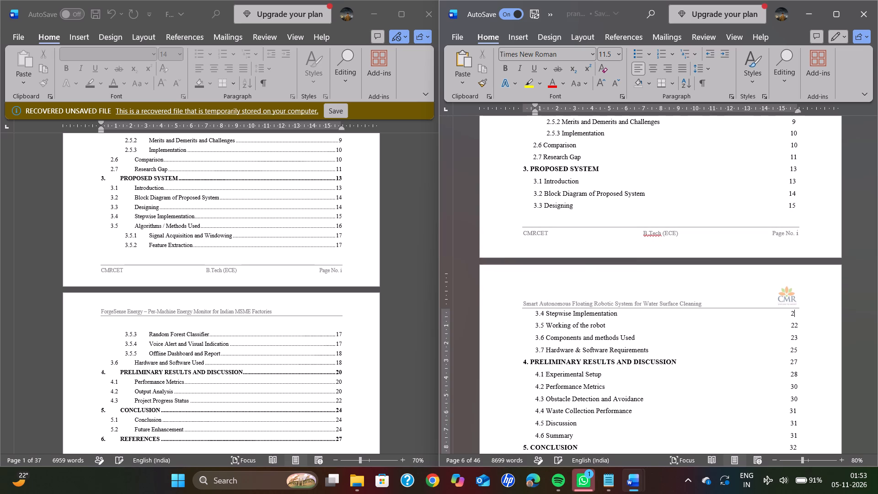
text(15)
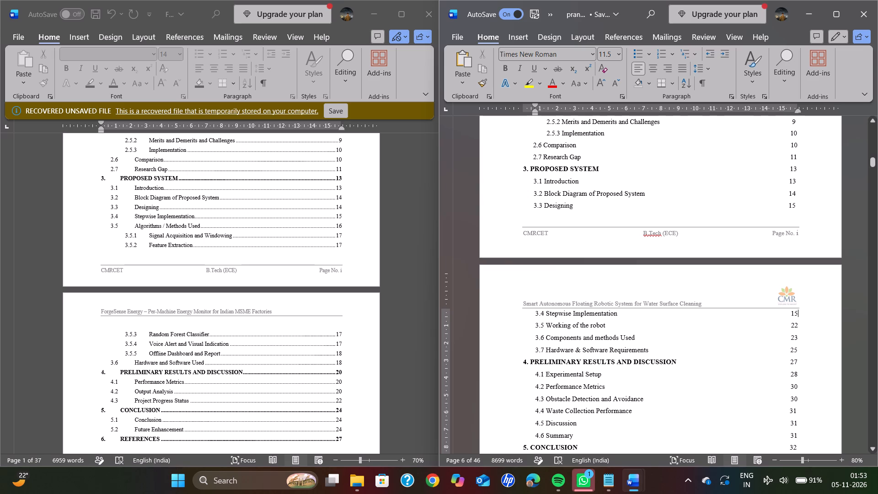
Change the page number of contents entry 3.5 Working of the robot to 16.
click(796, 330)
key(Right)
key(BackSpace)
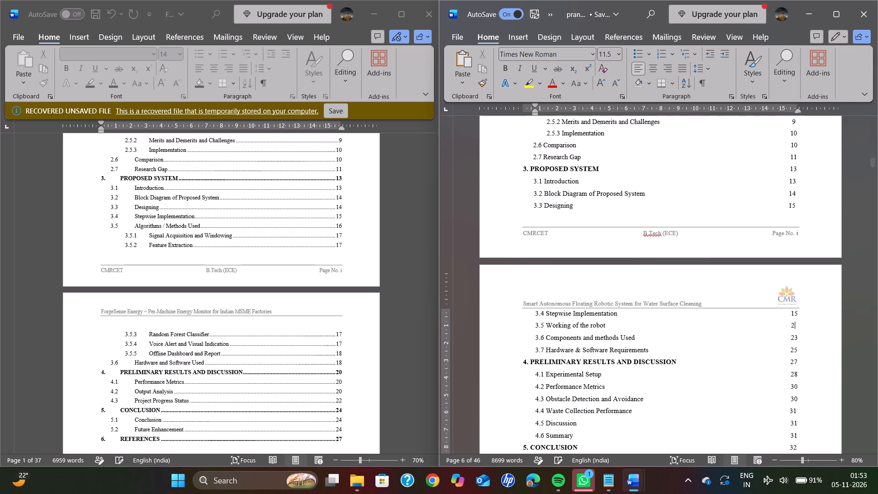
key(BackSpace)
text(16)
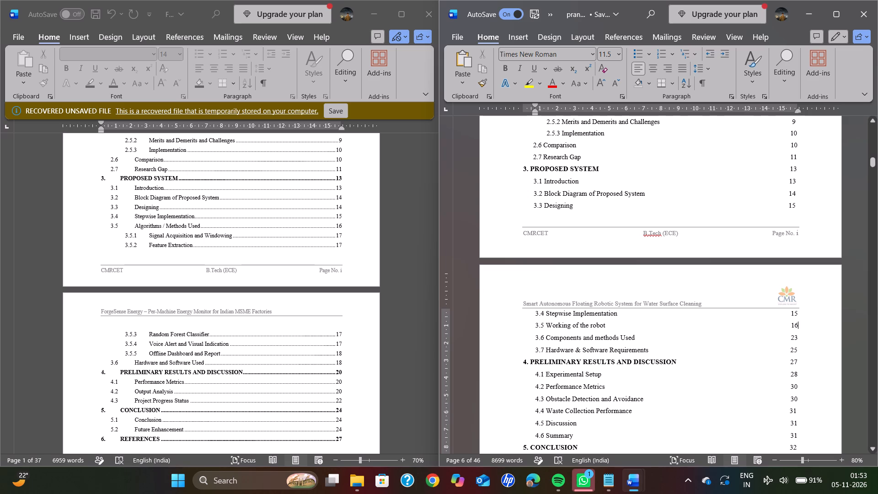
click(796, 336)
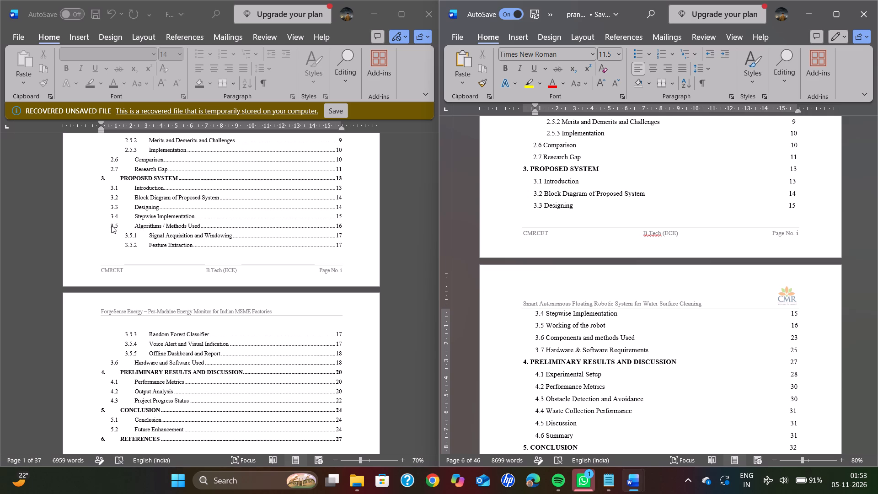
Copy the title "Algorithms / Methods Used" from contents entry 3.5 of the recovered report.
drag(133, 226, 192, 224)
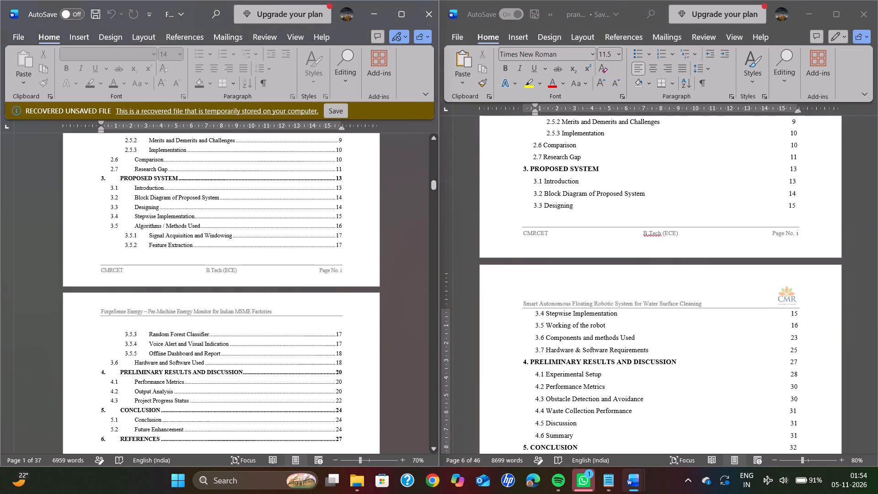
drag(192, 224, 201, 224)
drag(201, 224, 200, 224)
drag(200, 224, 148, 224)
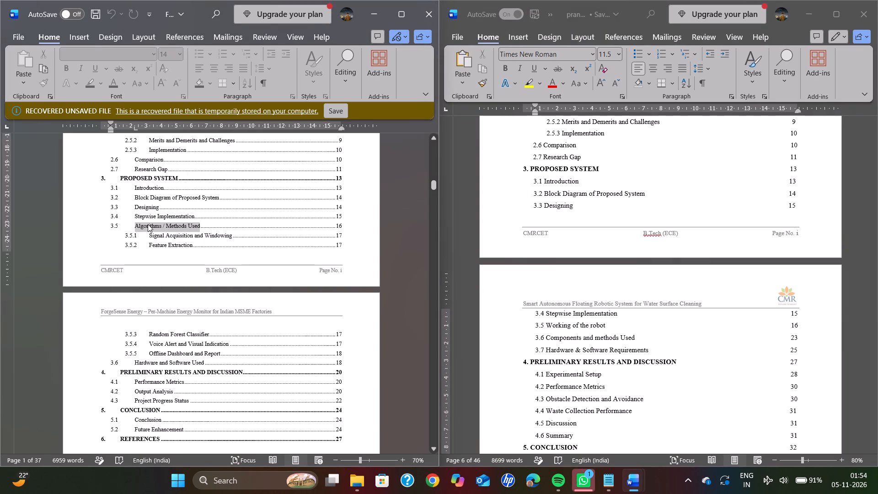
key(ctrl+c)
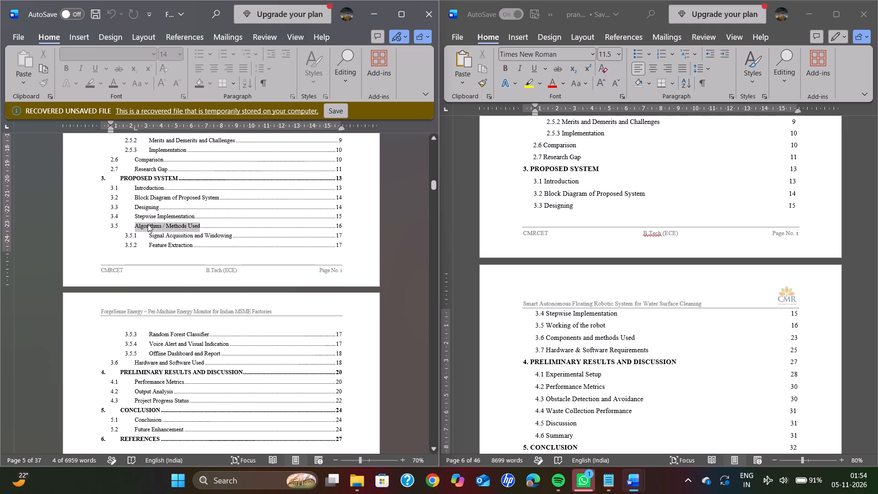
key(ctrl+c)
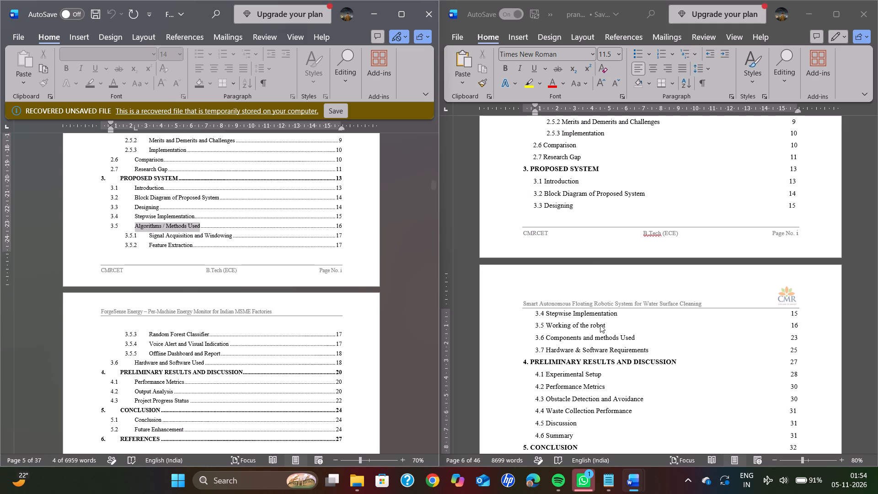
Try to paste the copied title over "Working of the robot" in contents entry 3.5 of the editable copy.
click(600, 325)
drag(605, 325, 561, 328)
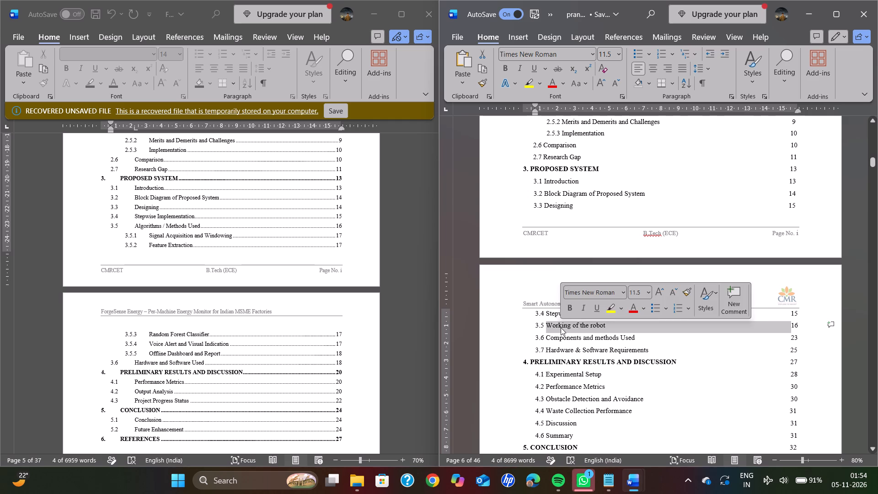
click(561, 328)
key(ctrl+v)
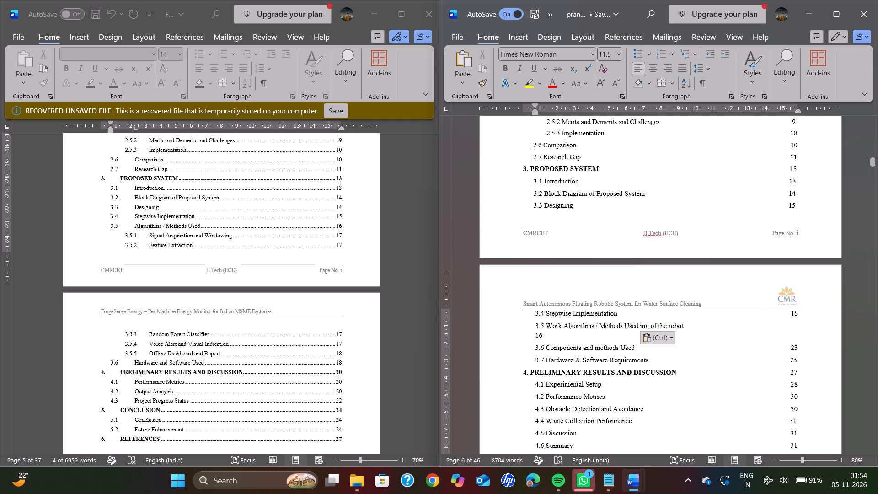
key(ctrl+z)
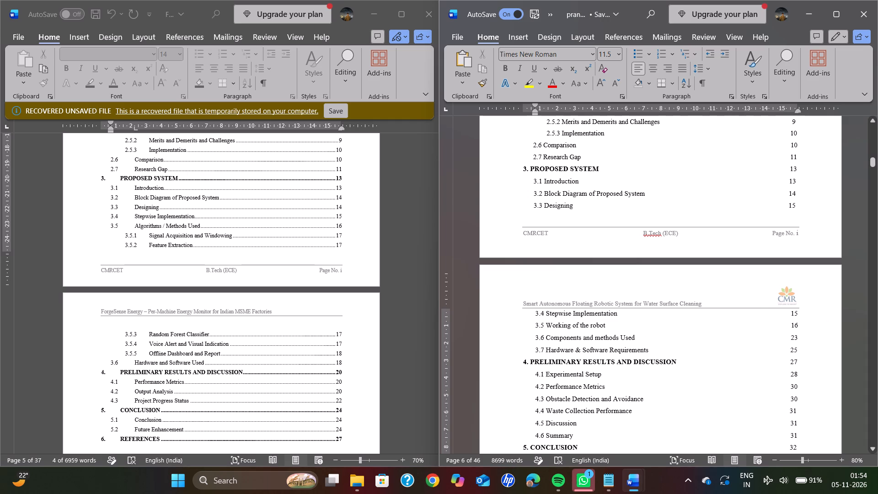
Replace the title "Working of the robot" in contents entry 3.5 of the editable copy with "Algorithms / Methods Used".
click(605, 324)
key(BackSpace)
key(BackSpace)
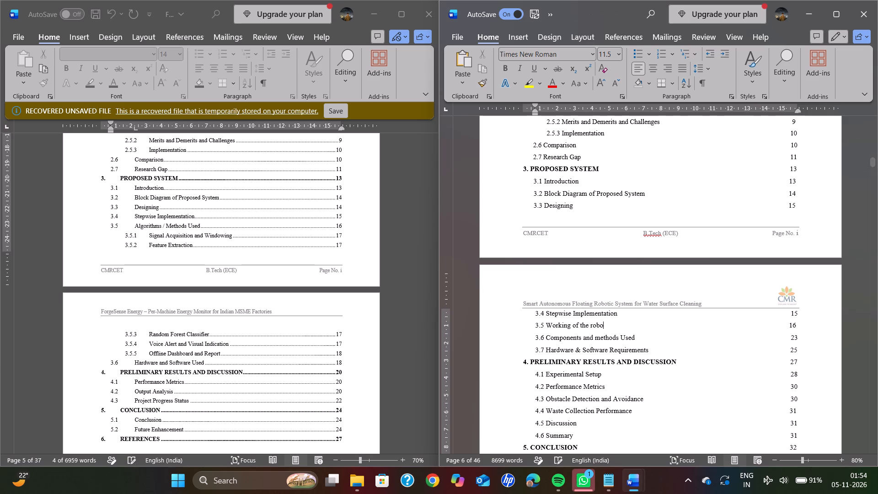
key(BackSpace)
key(BackSpace)
key(BackSpace)
key(BackSpace)
key(BackSpace)
key(BackSpace)
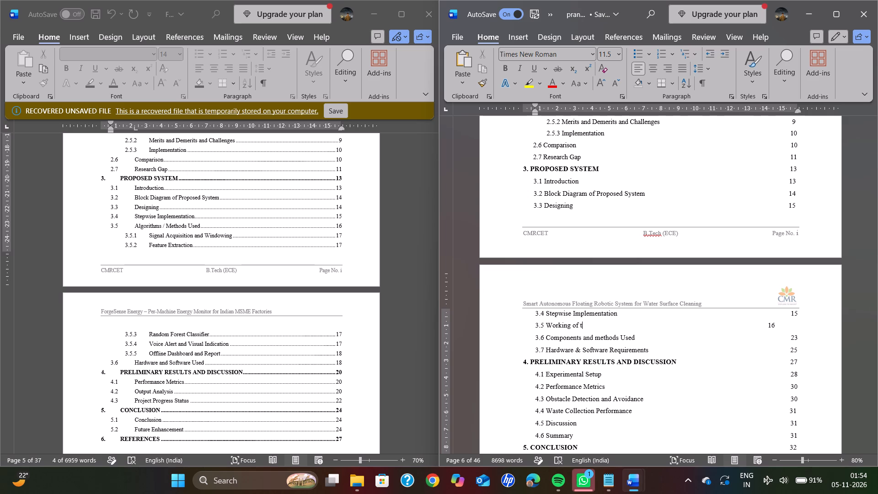
key(BackSpace)
key(BackSpace)
key(BackSpace)
key(BackSpace)
key(BackSpace)
key(BackSpace)
key(BackSpace)
key(BackSpace)
key(BackSpace)
key(BackSpace)
key(BackSpace)
key(BackSpace)
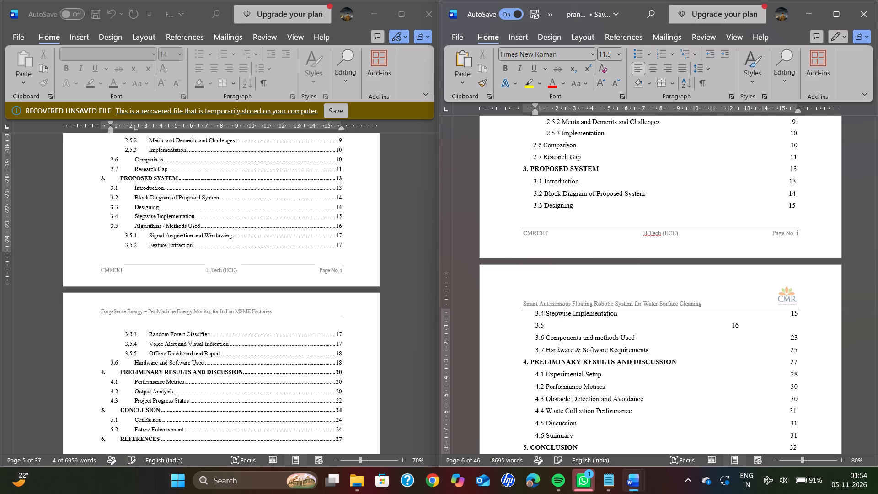
key(shift+a)
text(lgorithm)
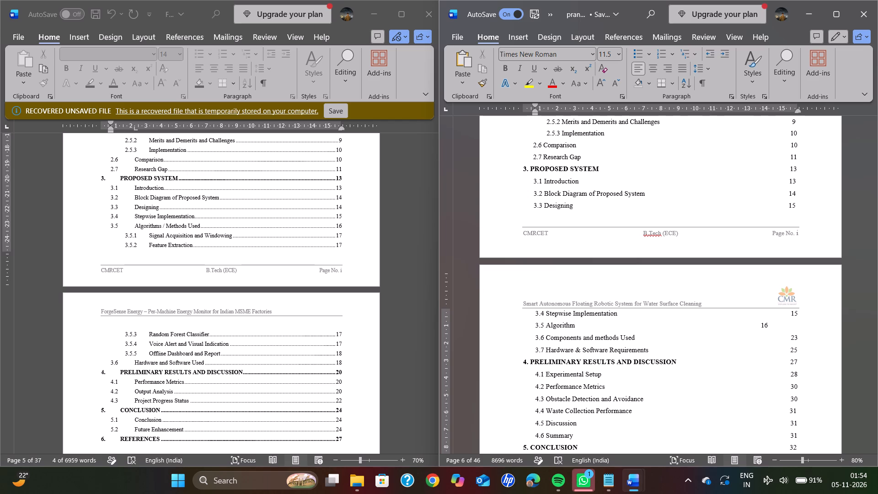
text(s/)
key(Left)
key(space)
key(Right)
key(space)
text(Methods)
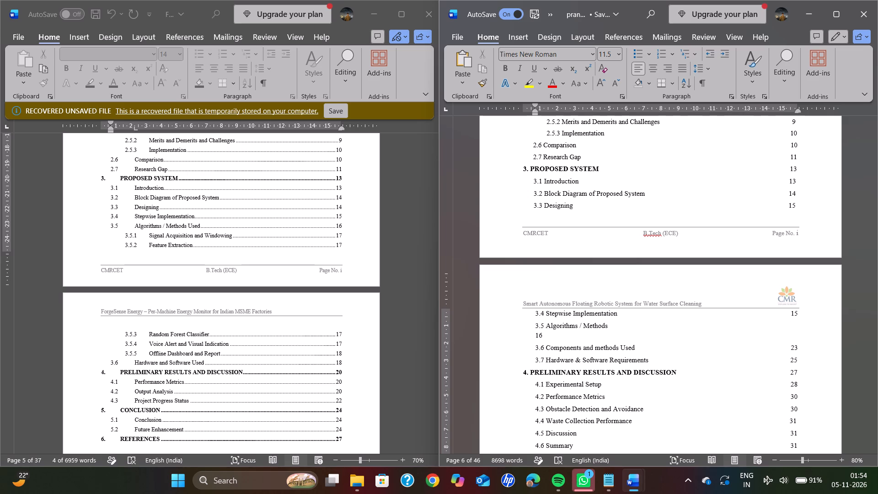
key(space)
text(Used)
Remove surplus spaces after the entry 3.5 title to bring page number 16 back onto its line, aligned with the page-number column.
key(Right)
key(Right)
key(BackSpace)
key(BackSpace)
key(Right)
key(Right)
key(BackSpace)
key(BackSpace)
key(Right)
key(Right)
key(Right)
key(Right)
key(Right)
key(Right)
key(BackSpace)
key(BackSpace)
key(BackSpace)
key(BackSpace)
key(BackSpace)
key(BackSpace)
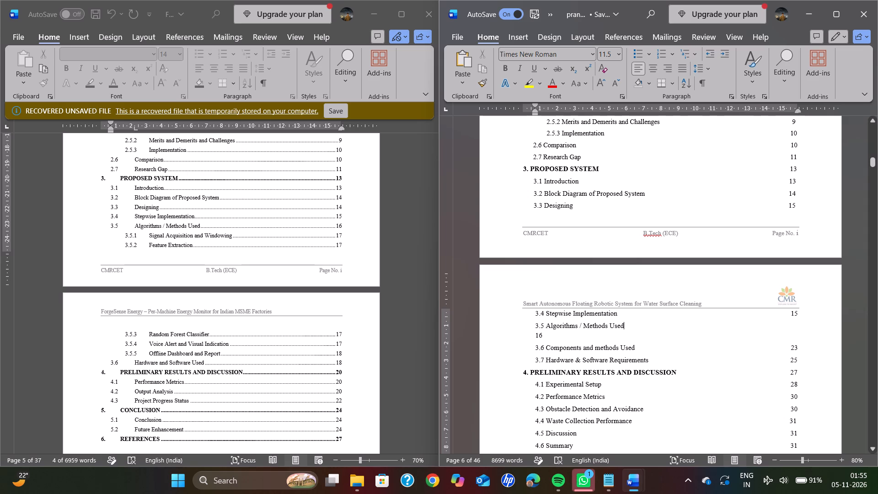
click(756, 330)
key(BackSpace)
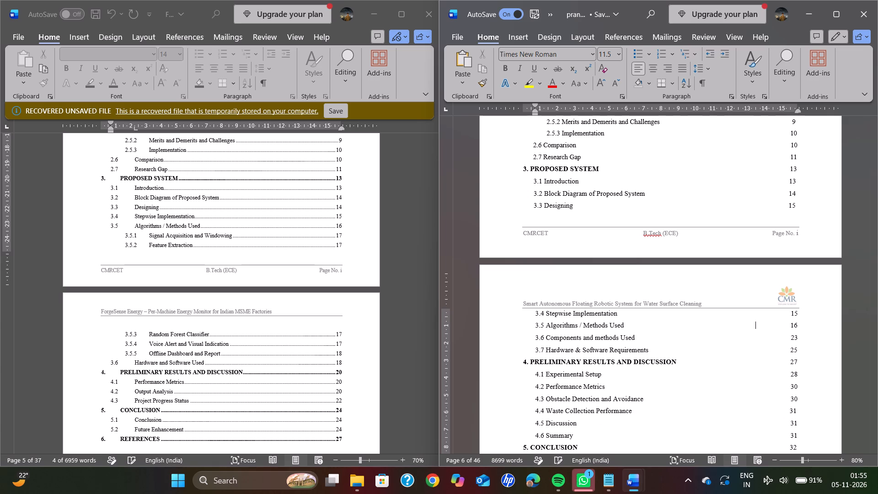
Indent contents entry 3.6 Components and methods Used to sub-entry level by adding eight leading spaces.
click(665, 349)
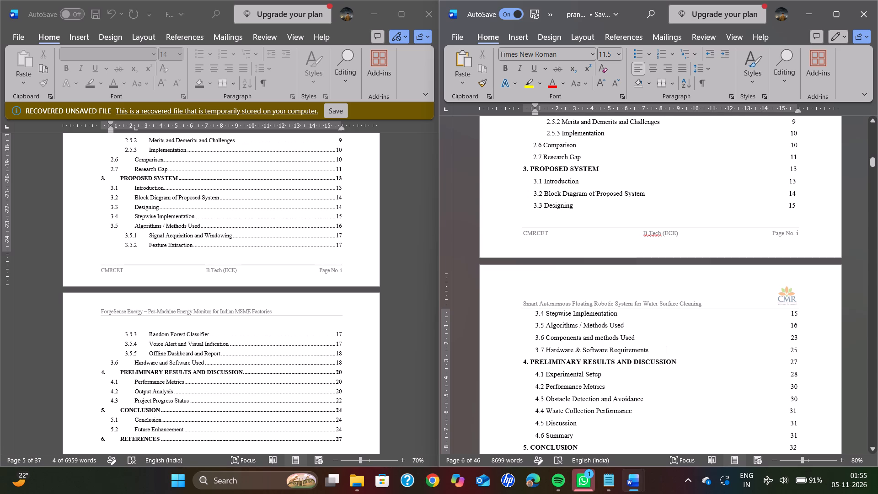
click(535, 337)
key(space)
key(space)
key(space)
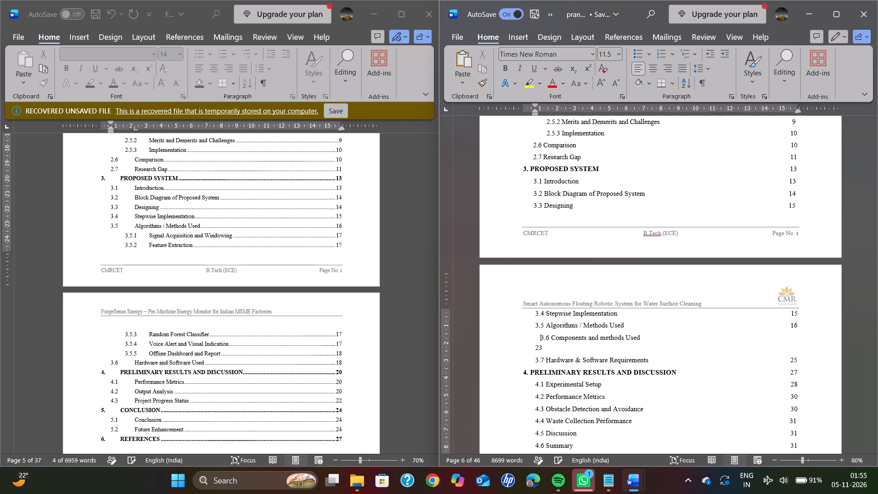
key(space)
key(space)
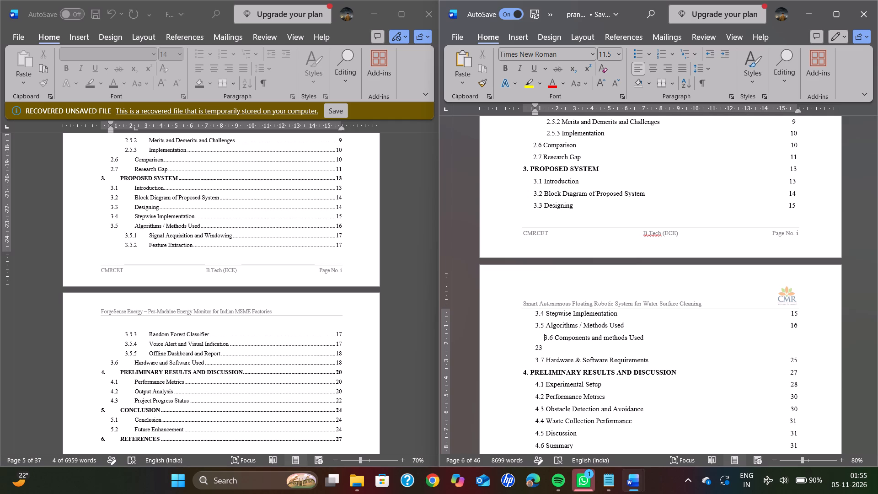
key(space)
key(space)
key(space)
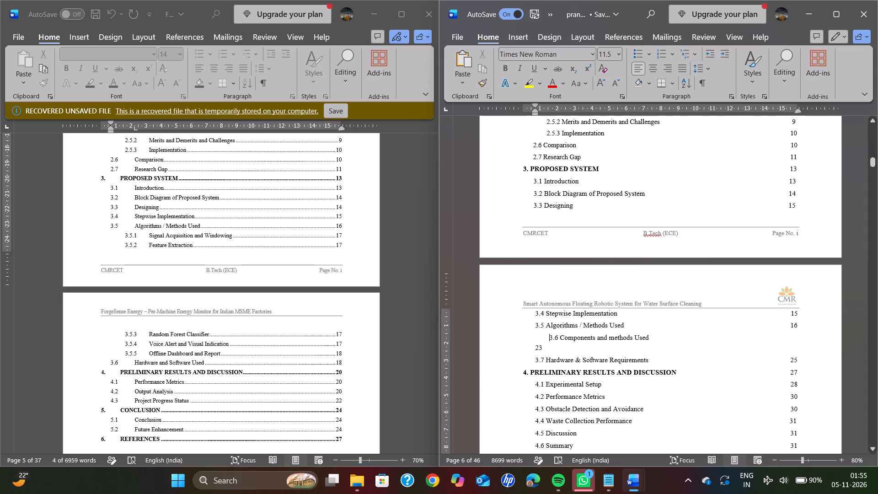
Compare the indent with contents entry 2.5.3 and remove one leading space before 3.6 Components and methods Used.
click(535, 112)
click(544, 135)
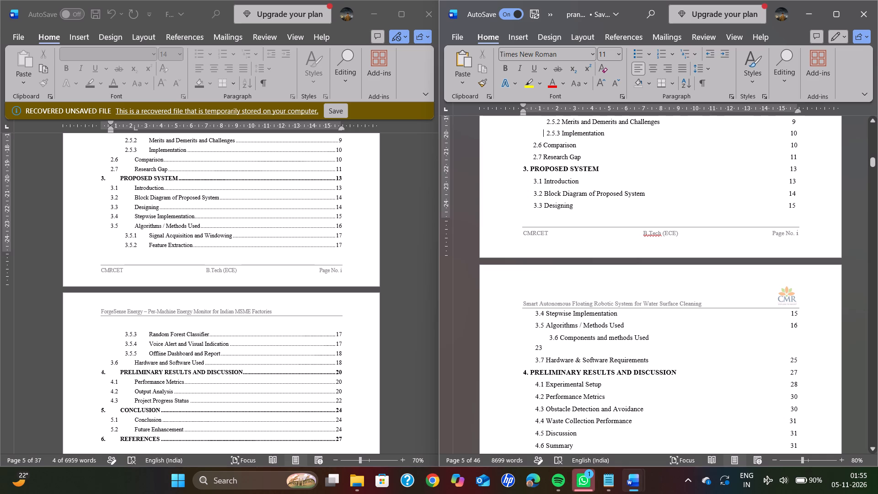
key(Right)
key(Right)
key(Right)
click(544, 328)
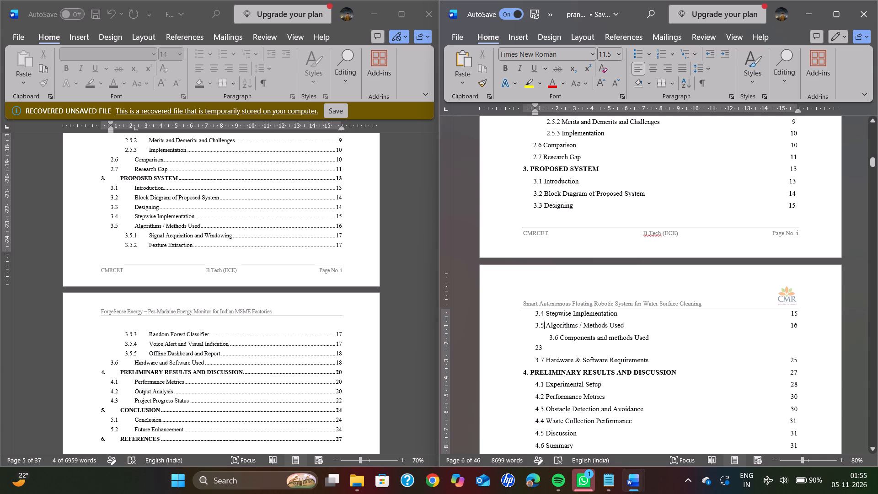
key(Down)
key(Right)
key(Right)
key(Right)
key(BackSpace)
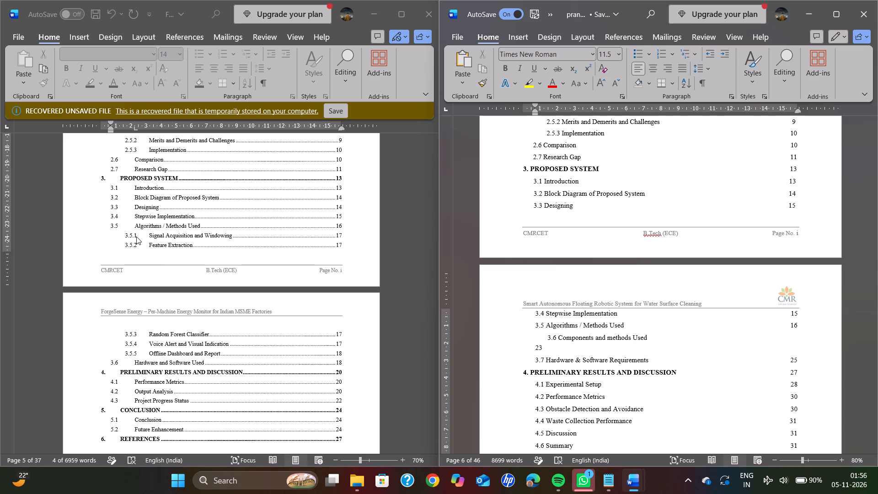
Renumber the indented contents entry "Components and methods Used" as 3.5.1.
click(557, 336)
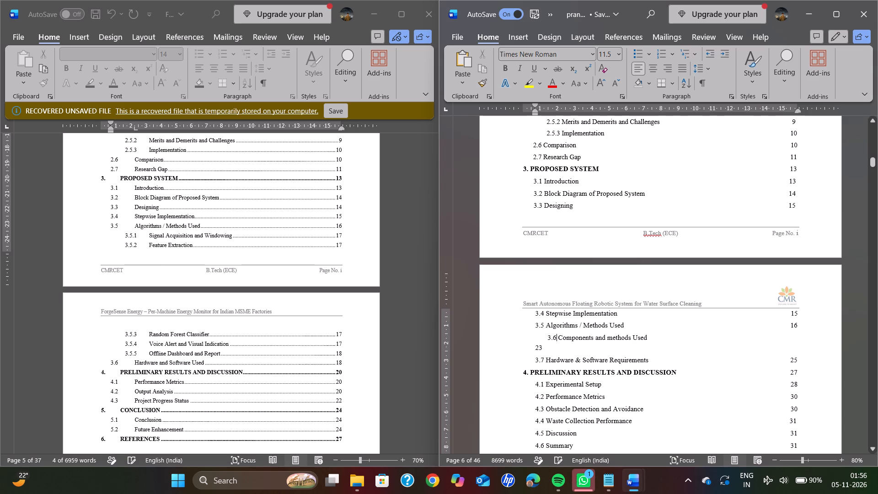
key(BackSpace)
key(5)
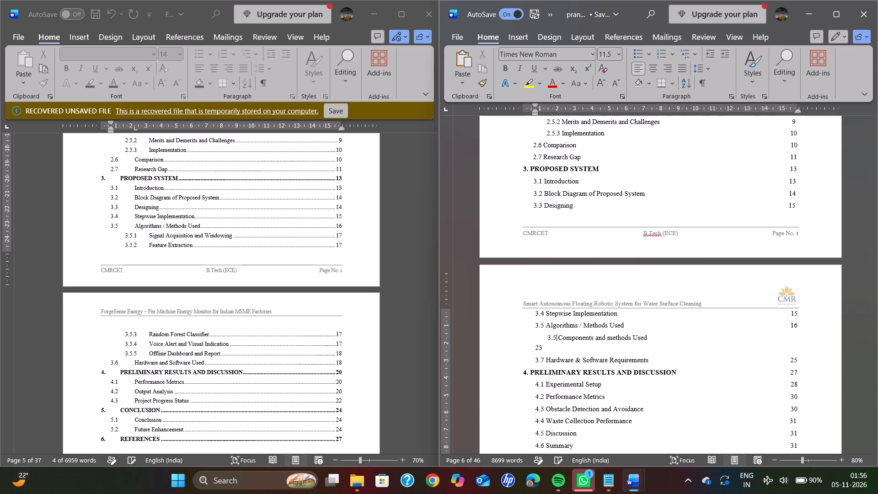
text(.1)
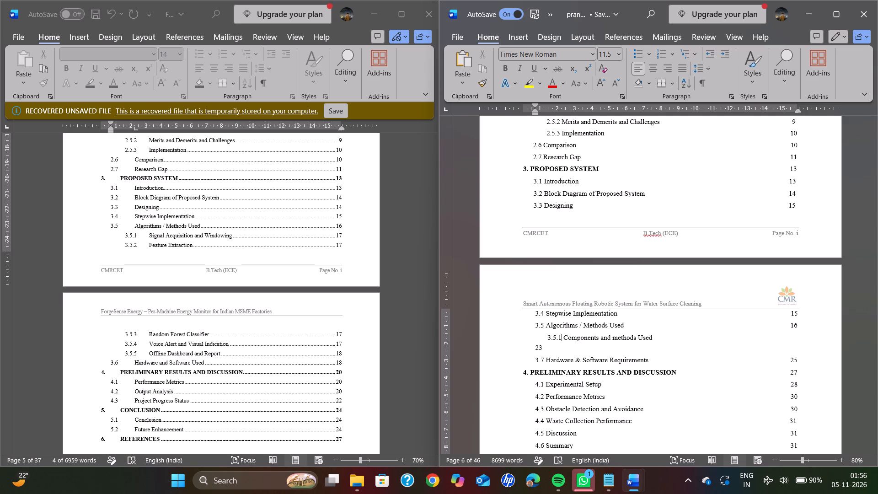
Copy the title "Signal Acquisition and Windowing" from contents entry 3.5.1 of the recovered report.
click(231, 236)
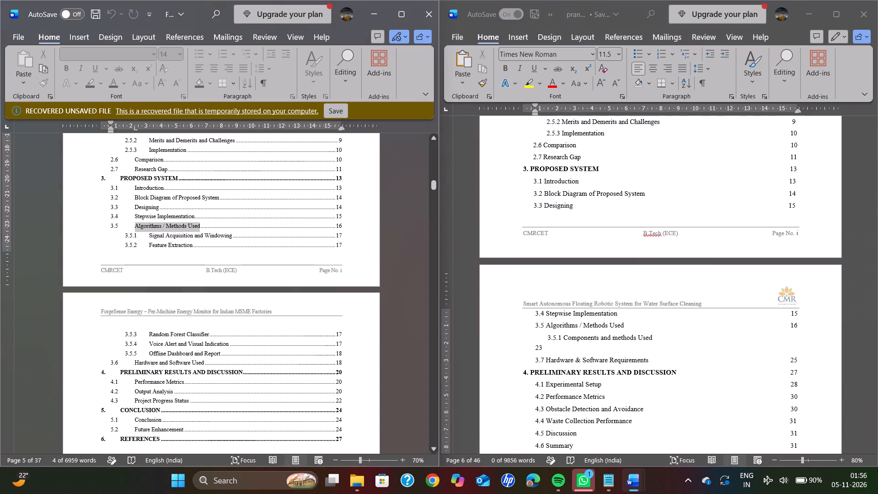
drag(231, 236, 158, 237)
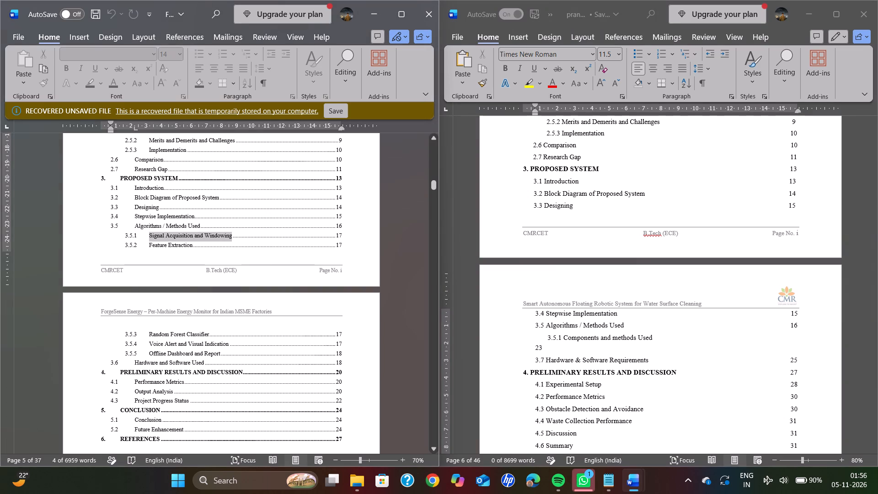
drag(158, 237, 157, 237)
key(ctrl+c)
key(ctrl+c)
key(ctrl+c)
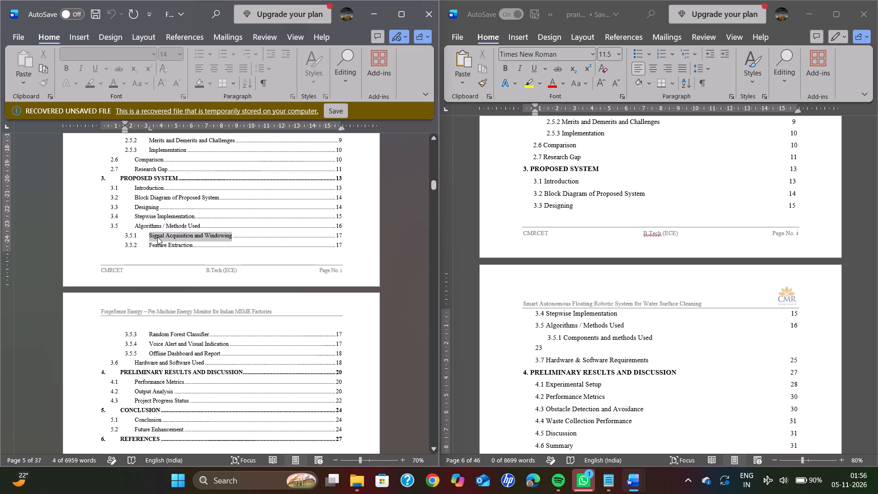
In Notepad, replace all text in New Text Document (2).txt with the copied title "Signal Acquisition and Windowing" and copy it as plain text.
click(556, 474)
click(607, 476)
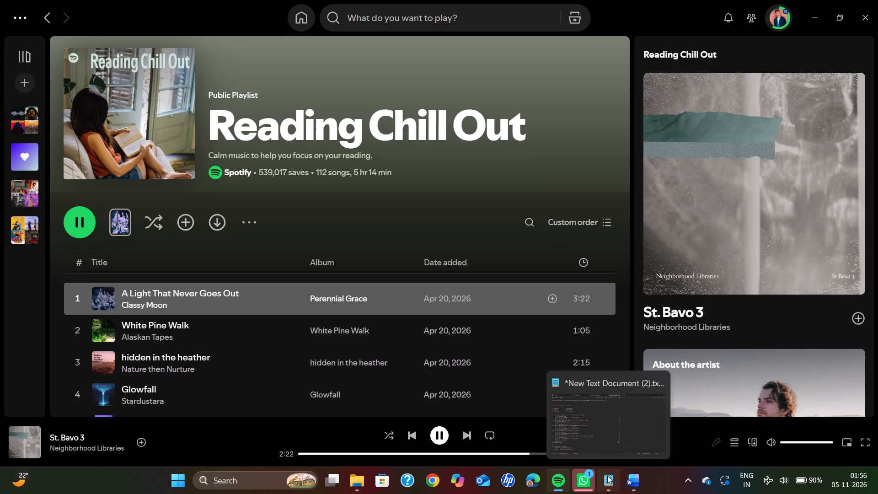
scroll(382, 379, down, 4)
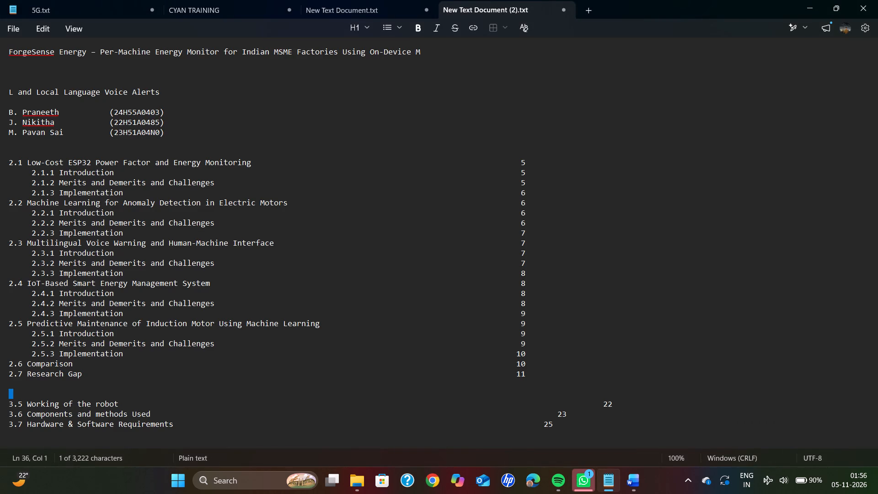
key(ctrl+a)
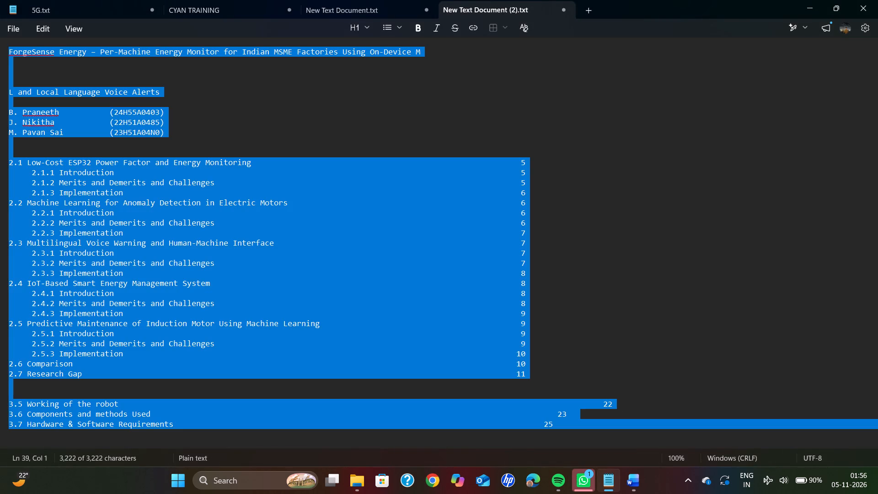
key(BackSpace)
key(ctrl+v)
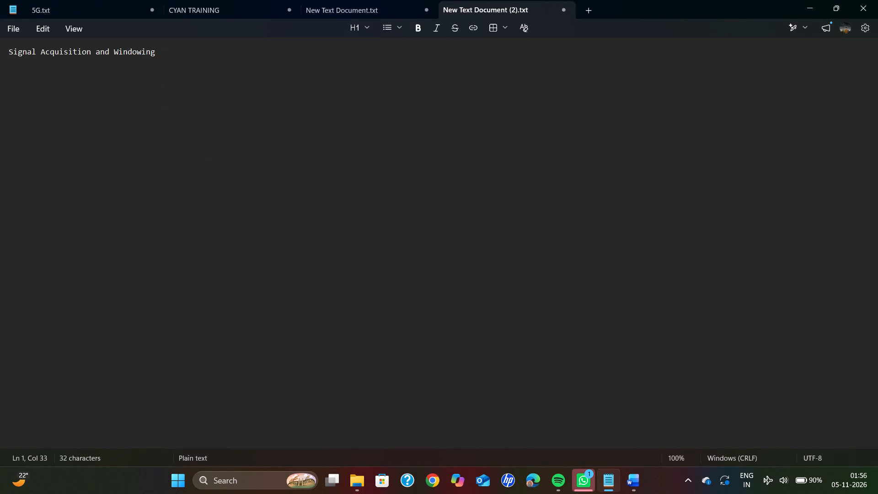
key(ctrl+a)
key(ctrl+c)
key(ctrl+c)
key(ctrl+c)
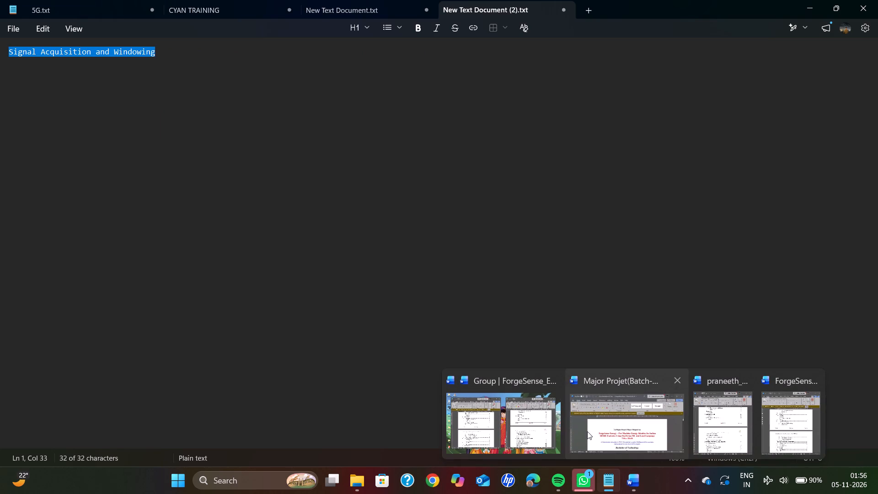
In the editable Word report, replace the title of contents entry 3.5.1 with "Signal Acquisition and Windowing".
click(546, 422)
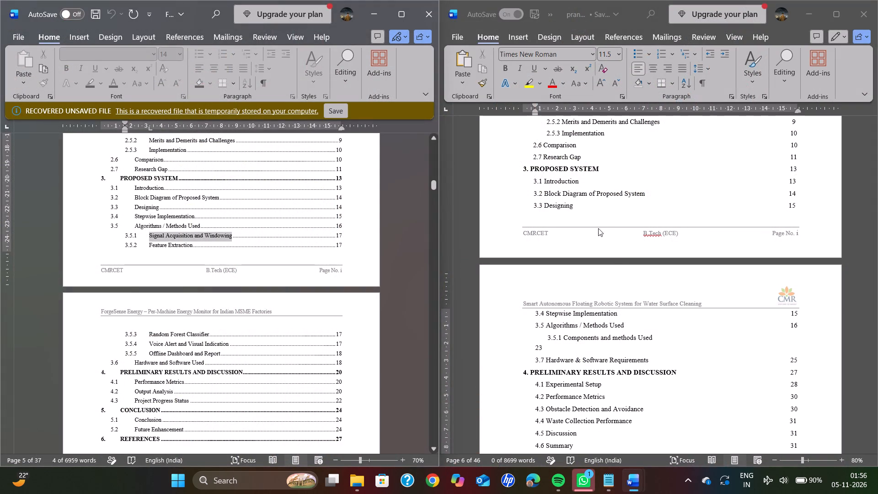
click(618, 340)
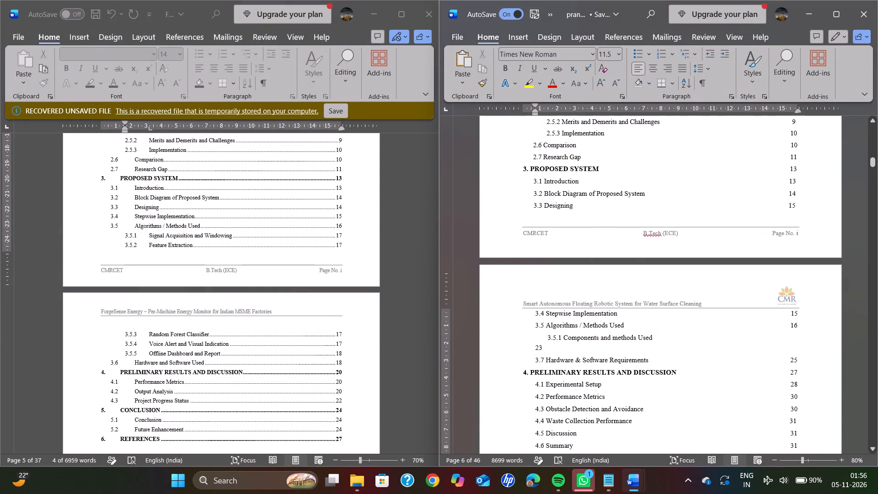
drag(652, 338, 577, 336)
key(ctrl+v)
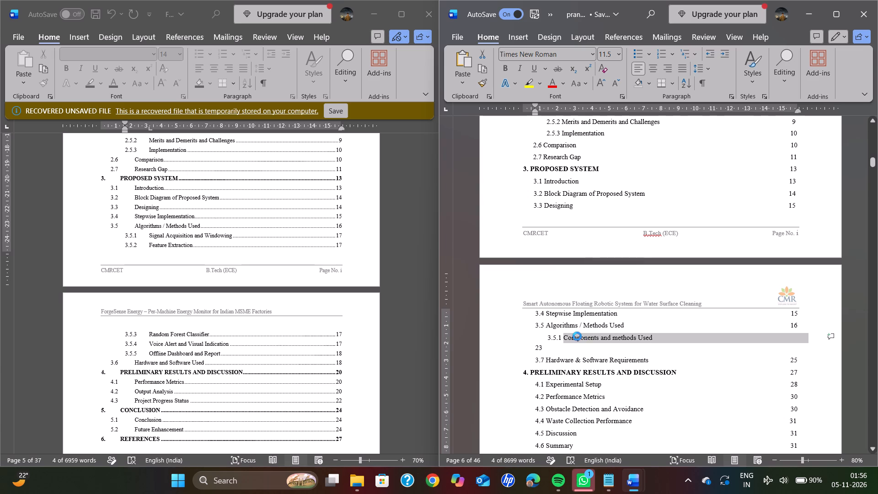
Pad contents entry 3.5.1 with spaces after its title so its page number aligns with the page-number column.
key(space)
key(space)
key(space)
key(space)
key(space)
key(space)
key(space)
key(space)
key(space)
key(space)
key(space)
key(space)
key(space)
key(space)
key(space)
key(space)
key(space)
key(space)
key(space)
key(space)
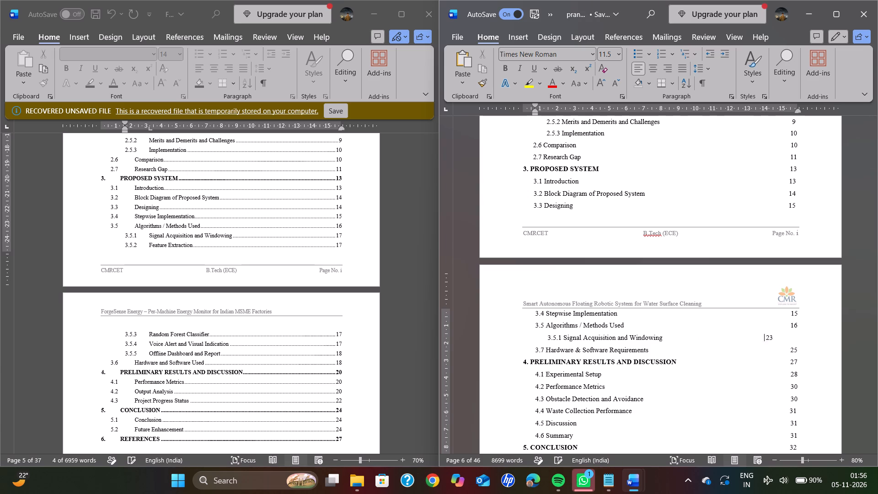
key(BackSpace)
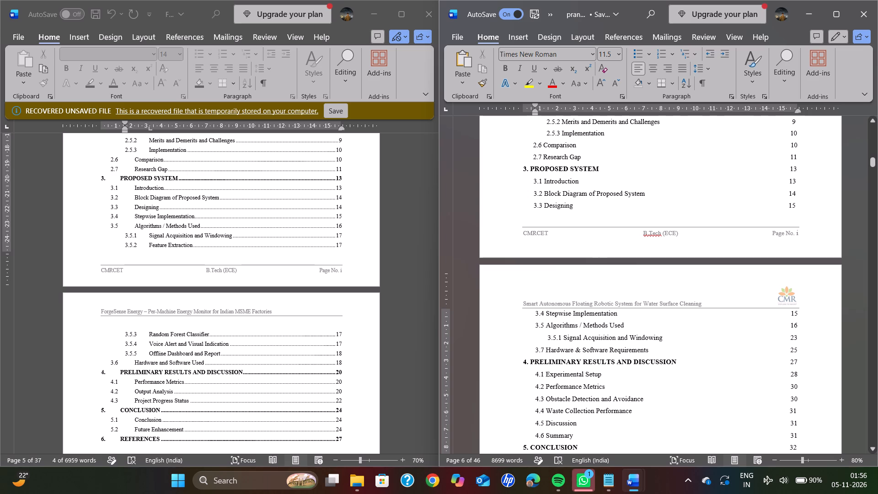
Duplicate the contents line "3.5.1 Signal Acquisition and Windowing" three times directly below the original entry.
drag(534, 337, 653, 328)
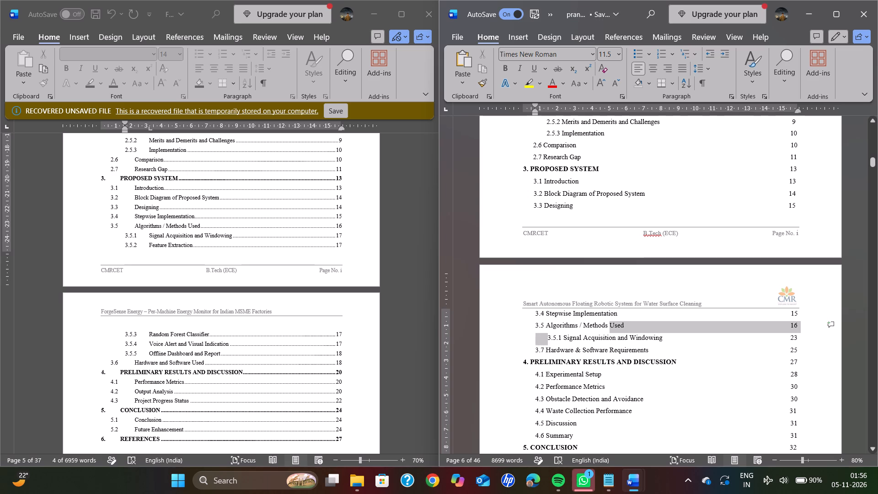
drag(653, 328, 807, 335)
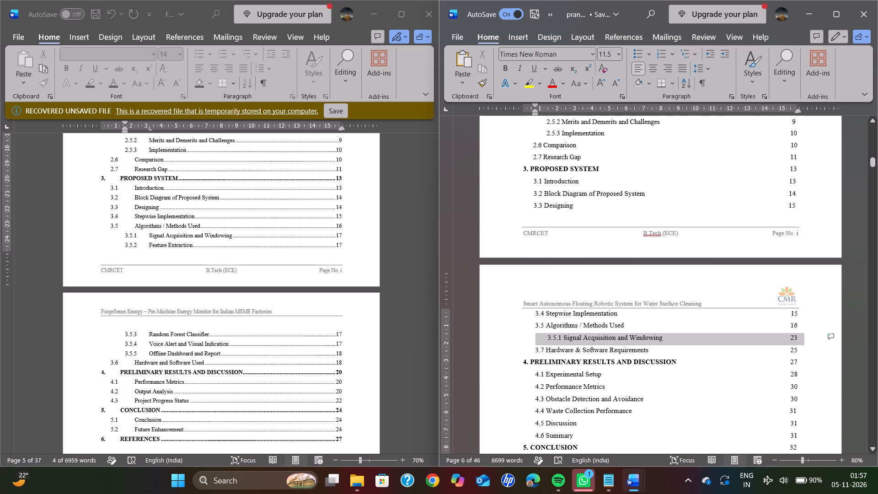
drag(807, 335, 803, 335)
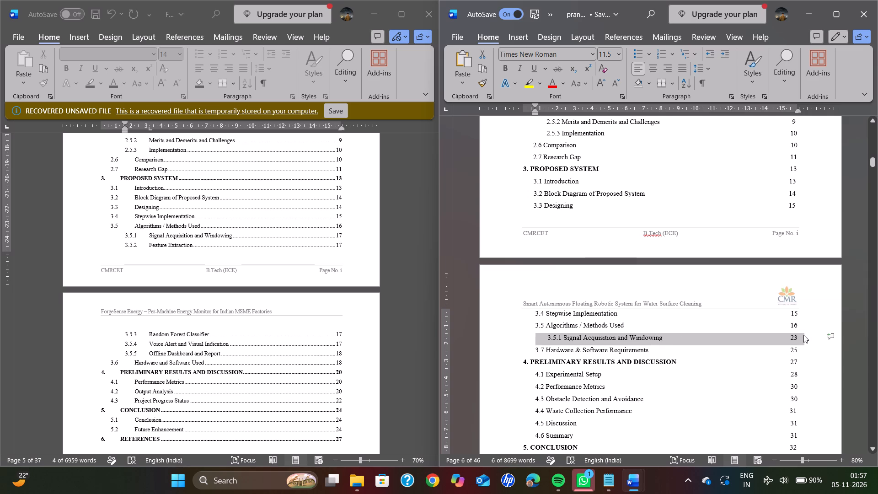
key(ctrl+c)
key(ctrl+c)
key(ctrl+c)
click(799, 337)
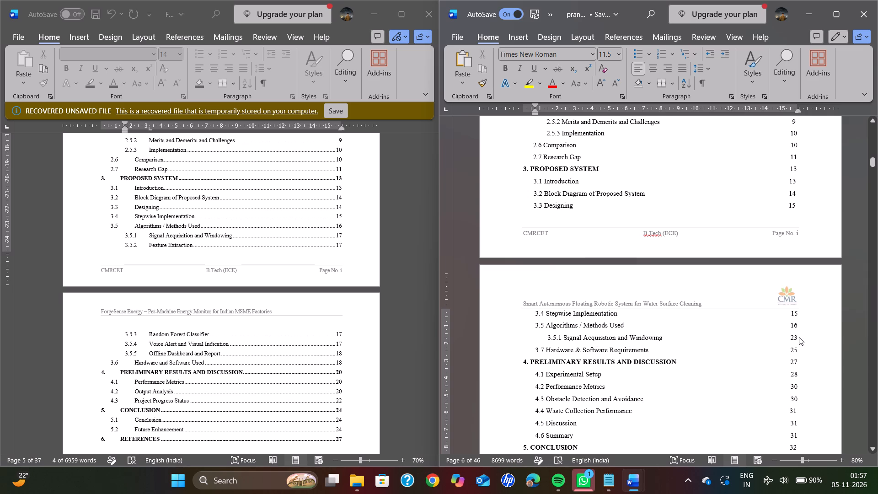
key(Left)
key(Return)
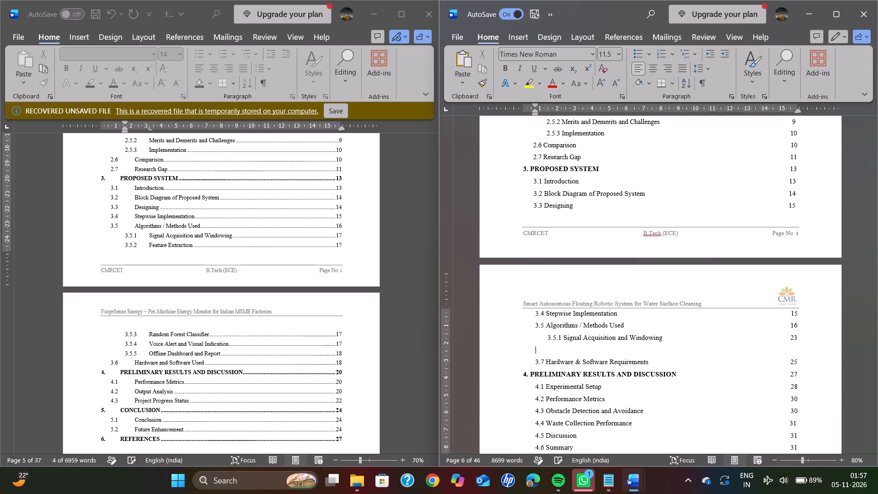
key(ctrl+v)
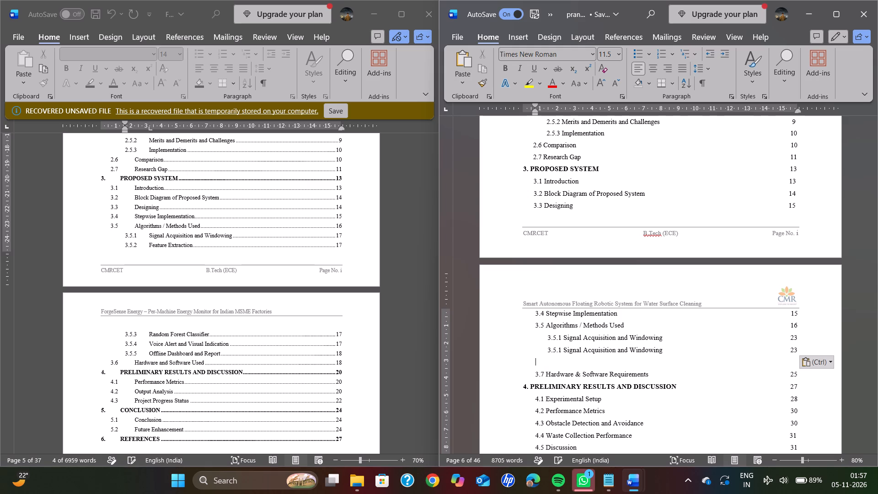
key(ctrl+v)
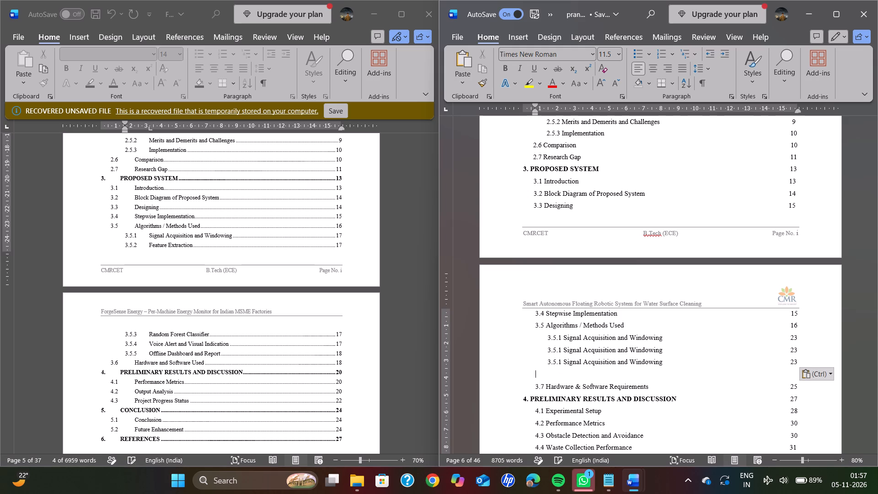
key(ctrl+v)
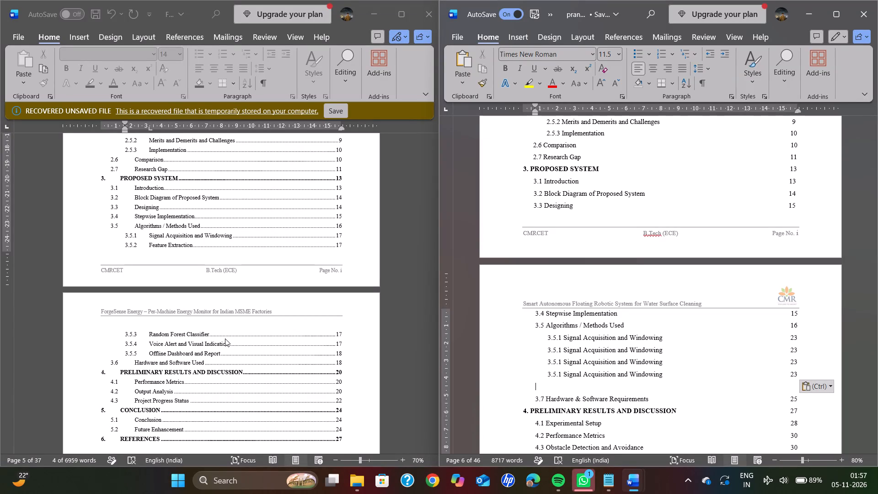
Copy the title "Feature Extraction" from contents entry 3.5.2 of the recovered report.
click(192, 245)
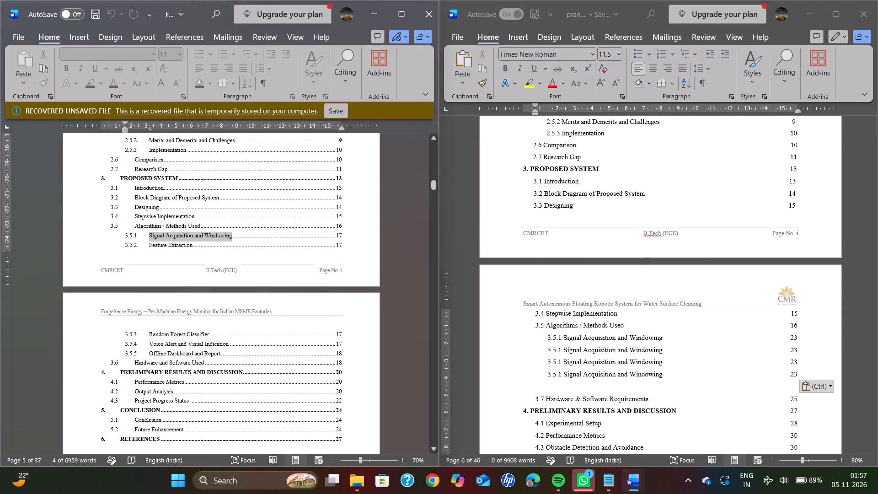
drag(194, 245, 151, 246)
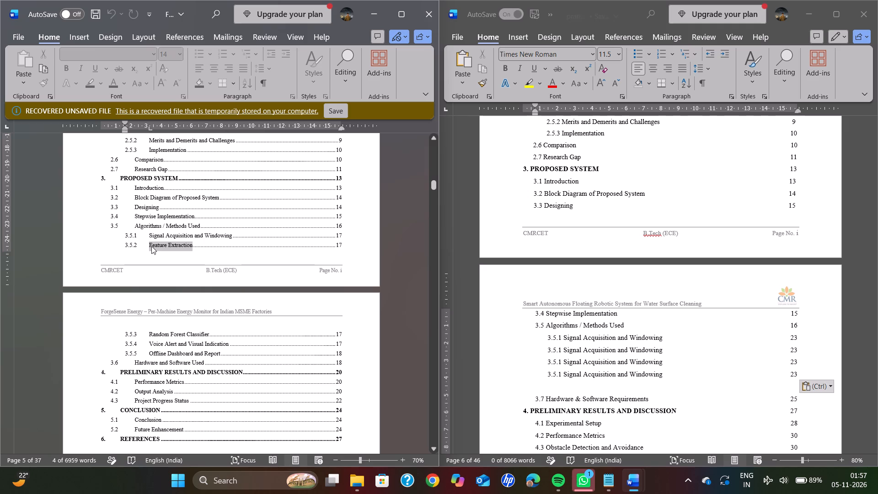
key(ctrl+c)
key(ctrl+c)
key(ctrl+c)
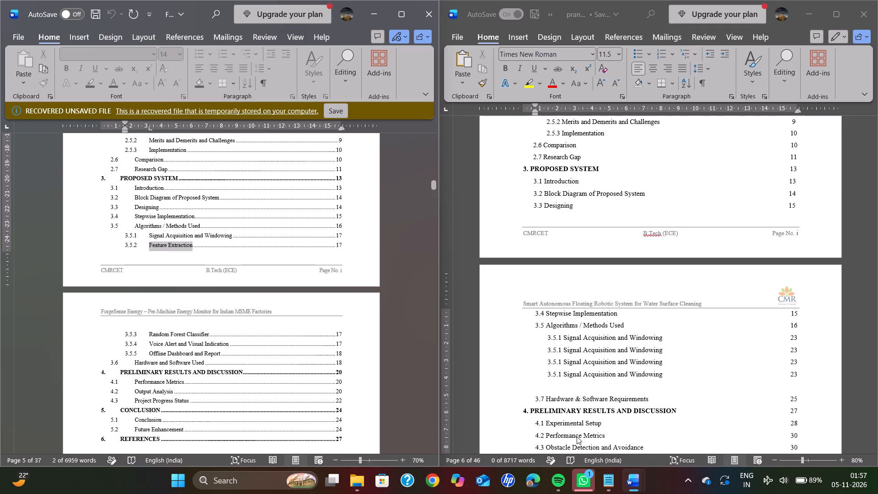
In Notepad, replace the existing text with the copied title "Feature Extraction" and copy it as plain text.
click(615, 479)
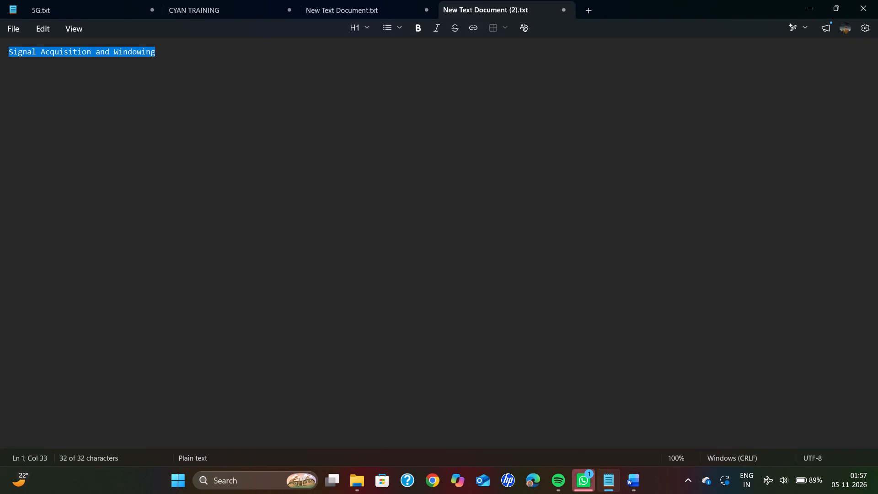
key(ctrl+v)
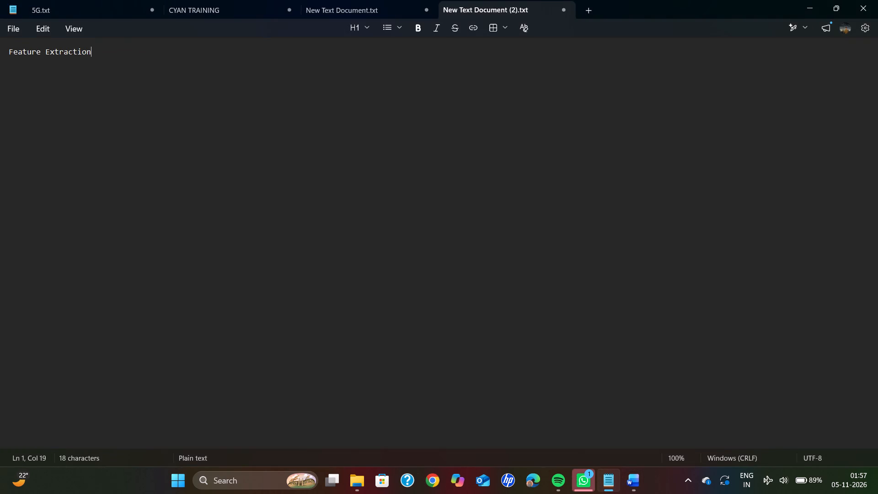
key(ctrl+a)
ctrl+click(238, 180)
key(ctrl+a)
key(ctrl+c)
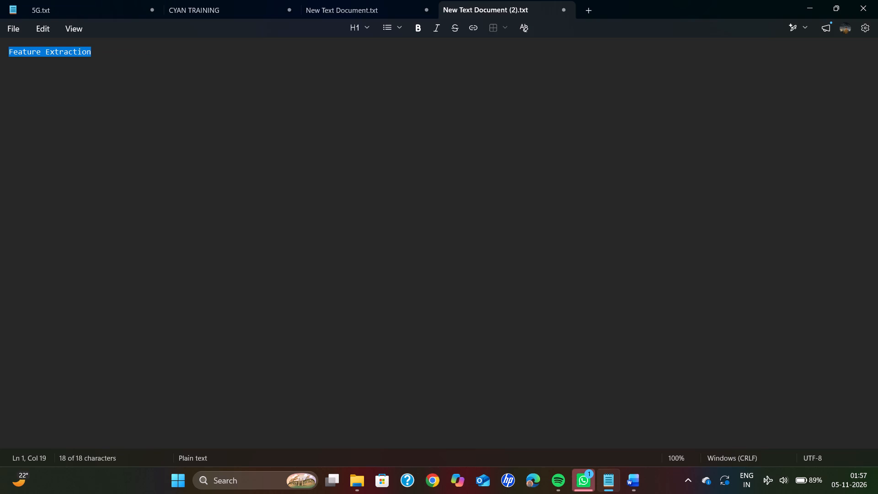
key(ctrl+c)
key(ctrl+c)
In the editable Word report, replace the title of the second 3.5.1 contents line with "Feature Extraction".
click(537, 430)
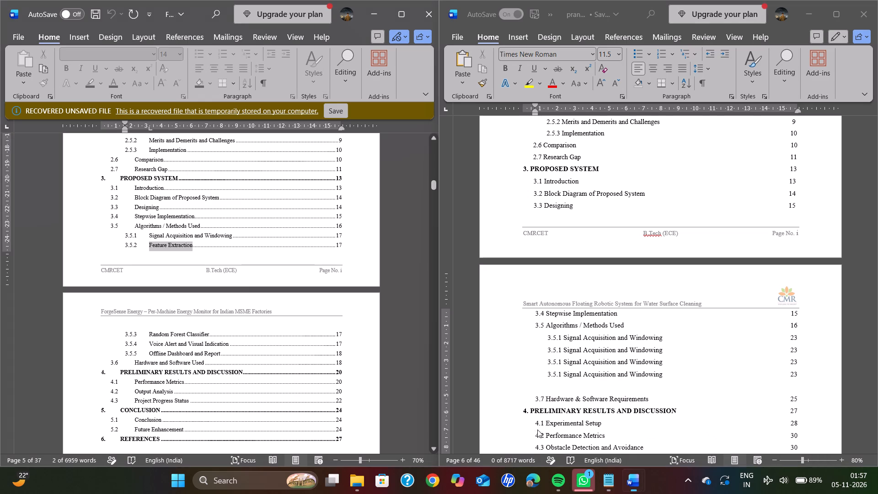
click(664, 349)
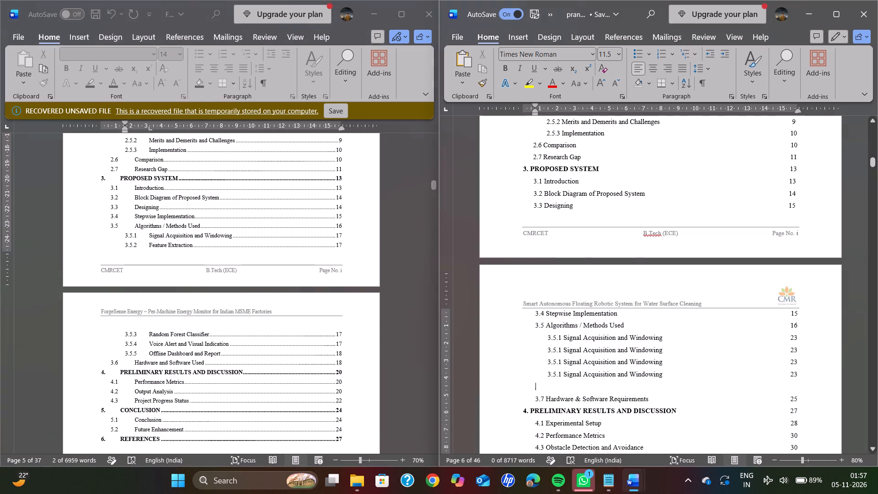
drag(663, 349, 578, 349)
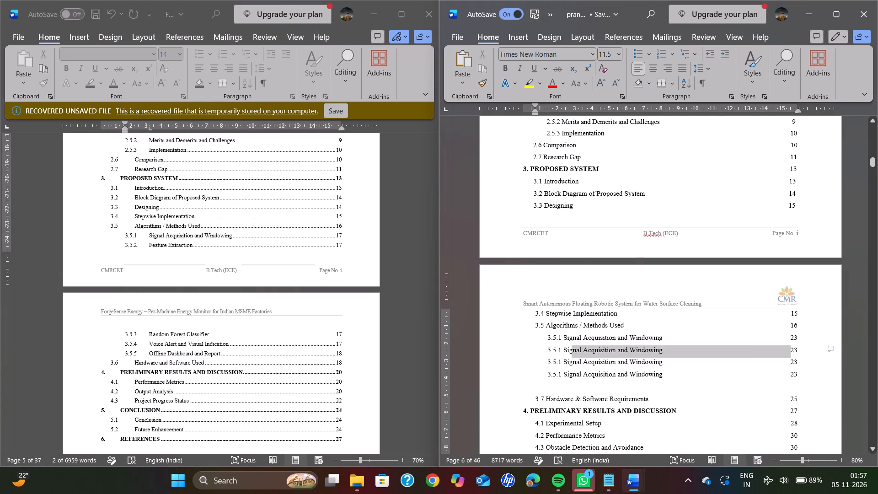
drag(578, 349, 569, 349)
key(ctrl+v)
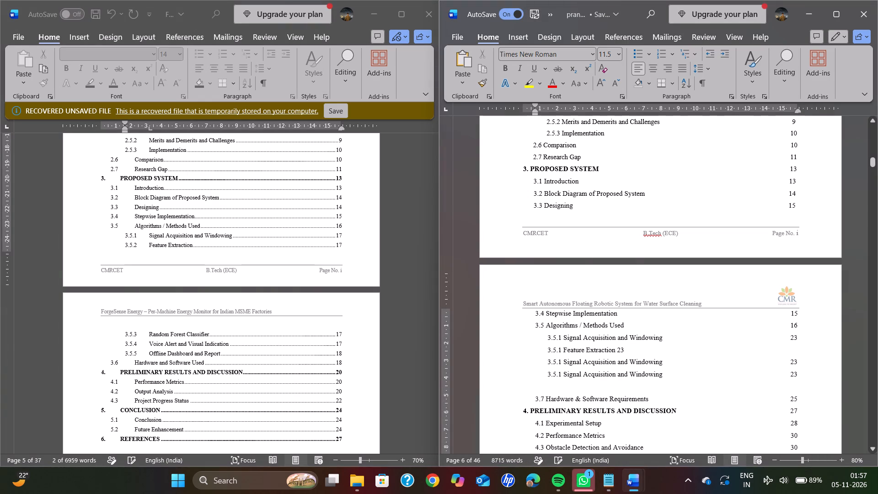
Add spaces after "Feature Extraction" in the contents so its page number aligns with the page-number column.
key(space)
key(space)
key(space)
key(space)
key(space)
key(space)
key(space)
key(space)
key(space)
key(space)
key(space)
key(space)
key(space)
key(space)
key(space)
key(space)
key(space)
key(space)
key(space)
key(space)
Copy the title "Random Forest Classifier" from contents entry 3.5.3 of the recovered report.
scroll(224, 248, down, 1)
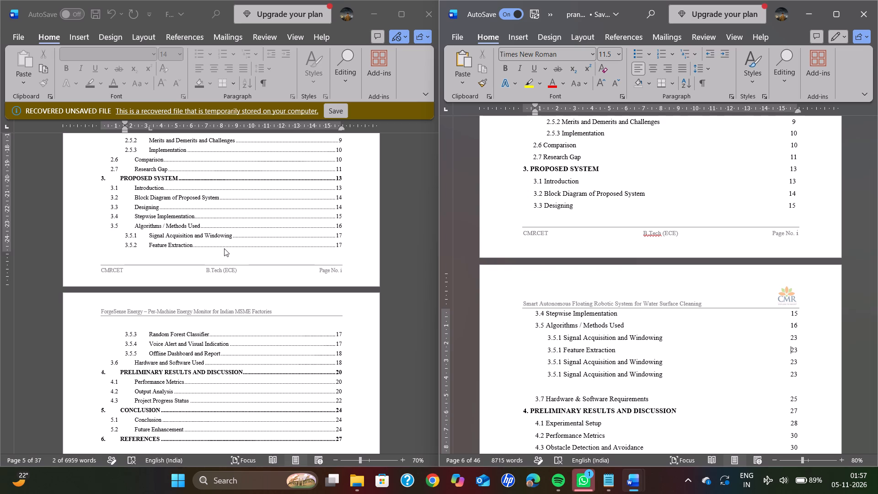
scroll(224, 248, down, 1)
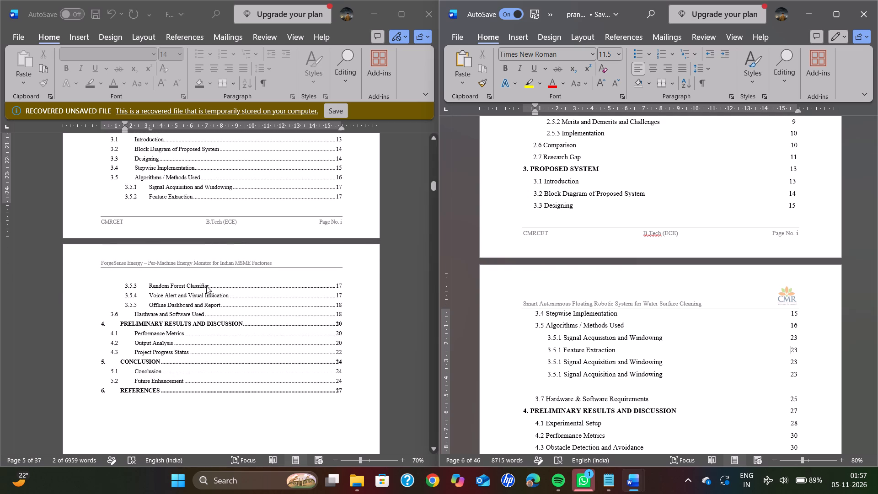
click(207, 284)
drag(208, 285, 155, 284)
key(ctrl+c)
key(ctrl+c)
key(ctrl+c)
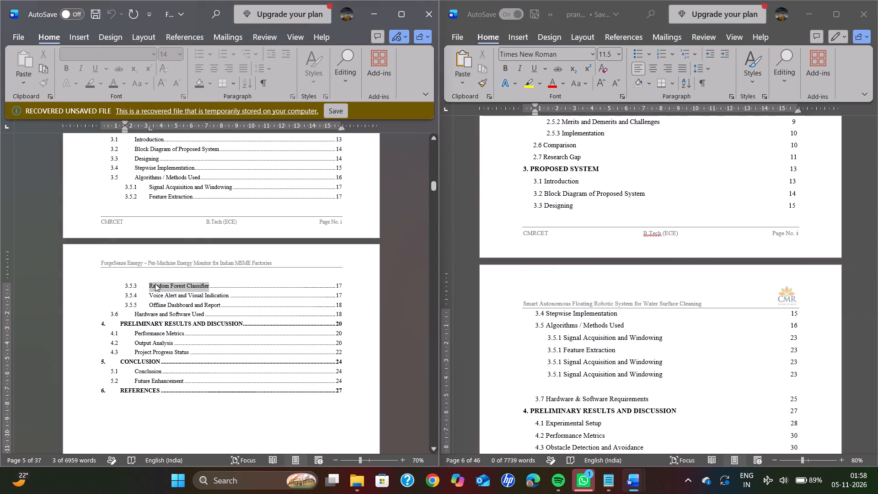
Replace the title of the third 3.5.1 contents line with "Random Forest Classifier", passing the copied title through Notepad as plain text.
key(ctrl+c)
key(ctrl+c)
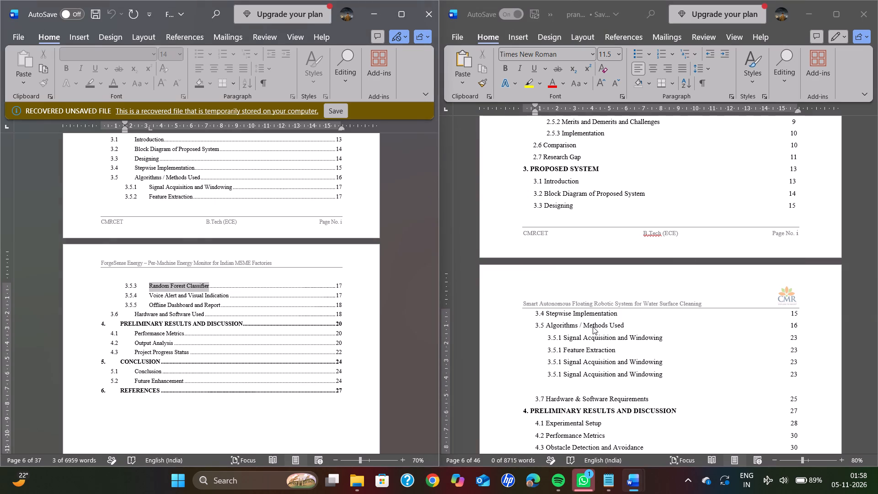
click(591, 358)
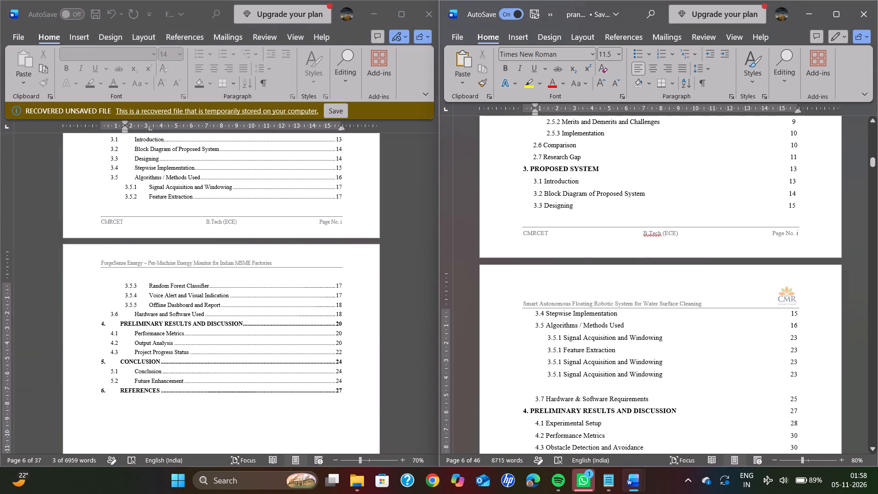
drag(662, 361, 572, 361)
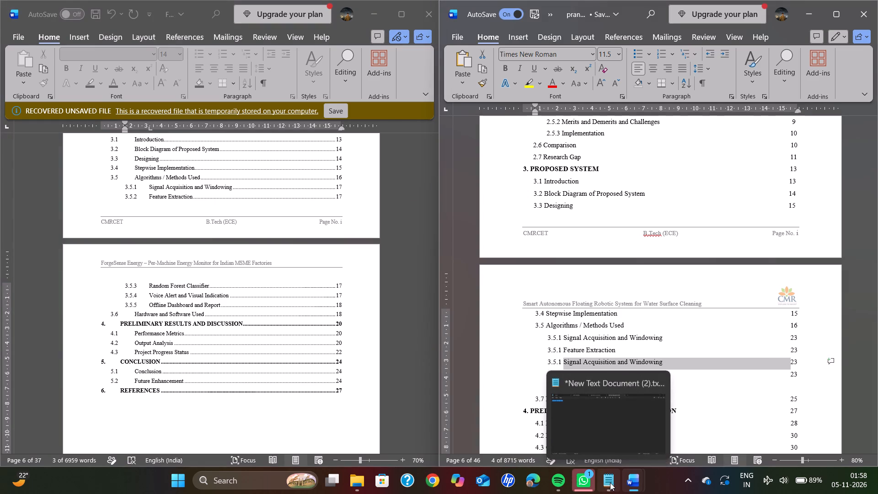
click(597, 418)
key(ctrl+v)
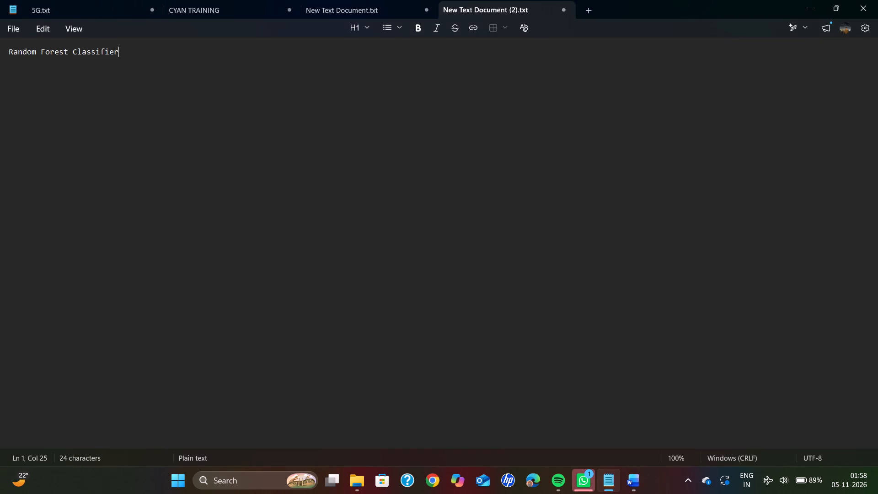
key(ctrl+a)
key(ctrl+c)
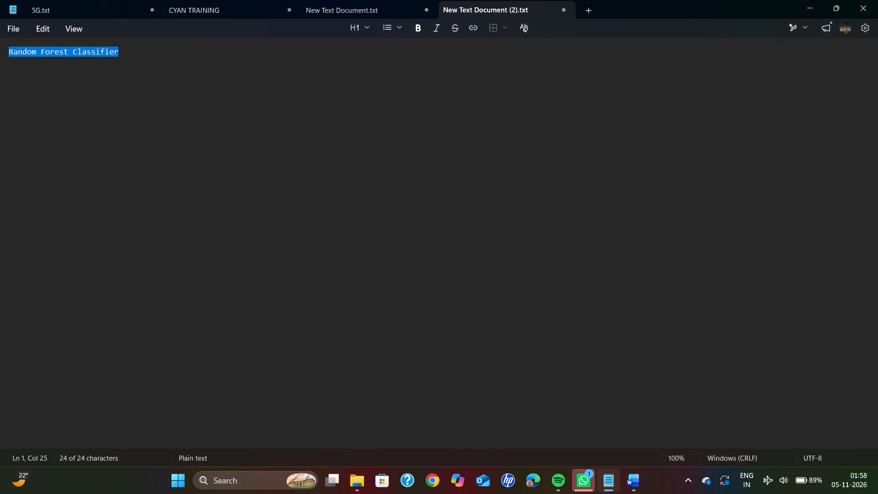
key(ctrl+c)
key(ctrl+c)
key(ctrl+c)
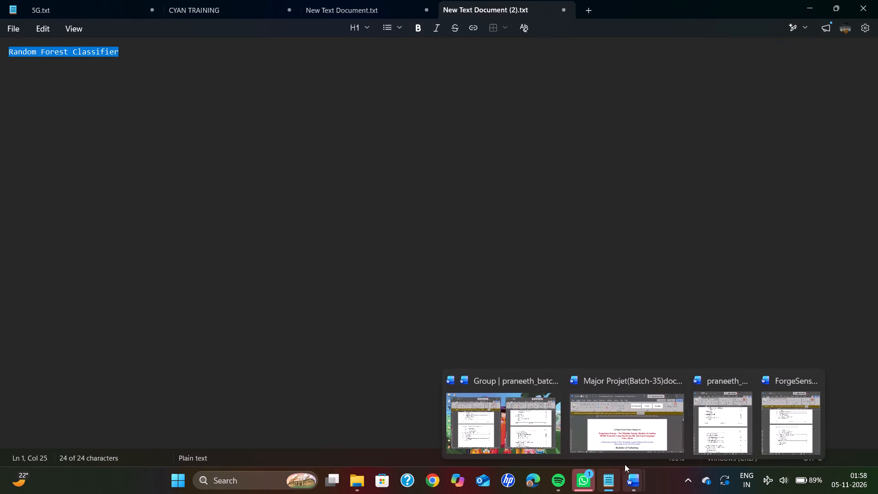
click(561, 430)
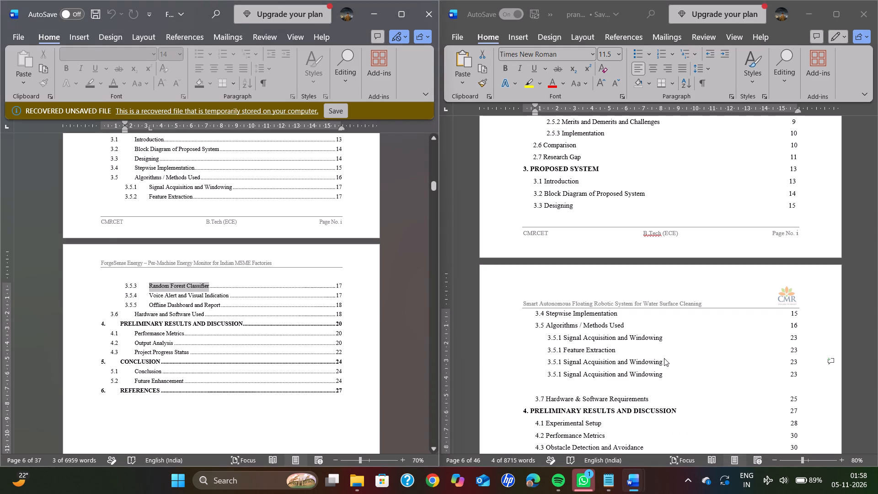
click(664, 360)
key(ctrl+v)
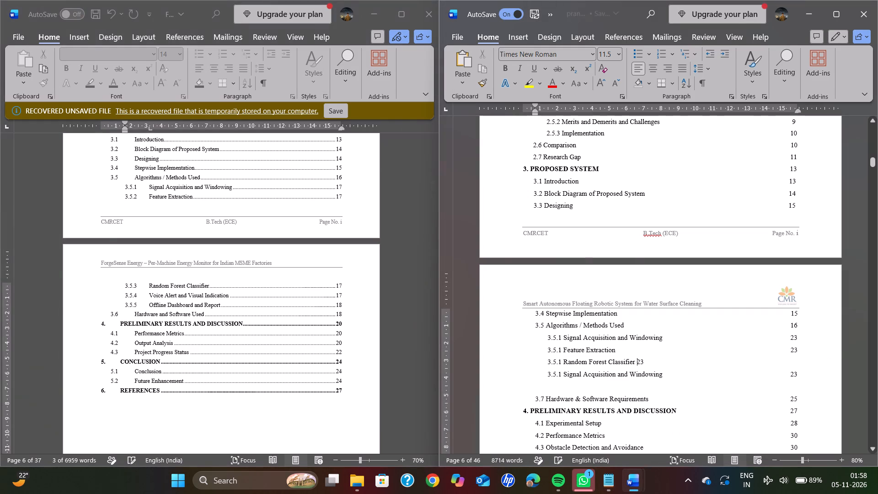
Add spaces after "Random Forest Classifier" in the contents so its page number aligns with the page-number column.
key(space)
key(space)
key(space)
key(space)
key(space)
key(space)
key(space)
key(space)
key(space)
key(space)
key(space)
key(space)
key(space)
key(space)
key(space)
key(space)
key(space)
key(space)
key(space)
key(space)
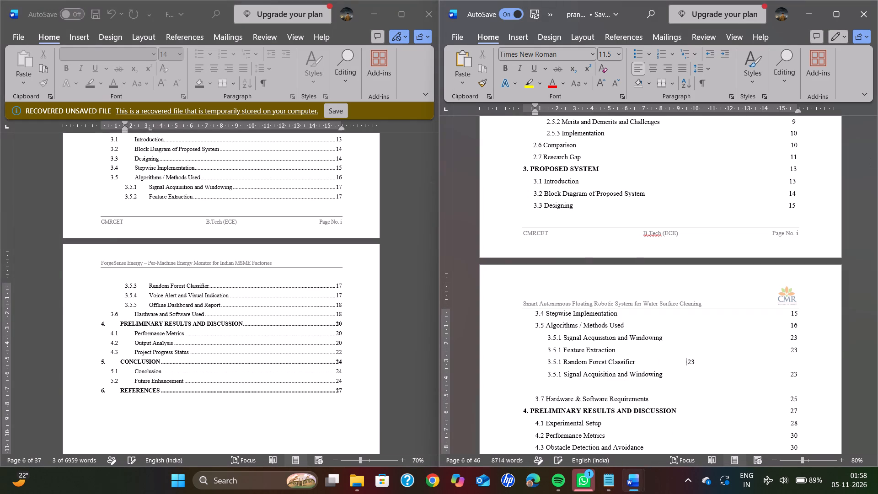
key(space)
key(space)
key(space)
key(space)
Copy the title "Voice Alert and Visual Indication" from contents entry 3.5.4 of the recovered report.
click(229, 295)
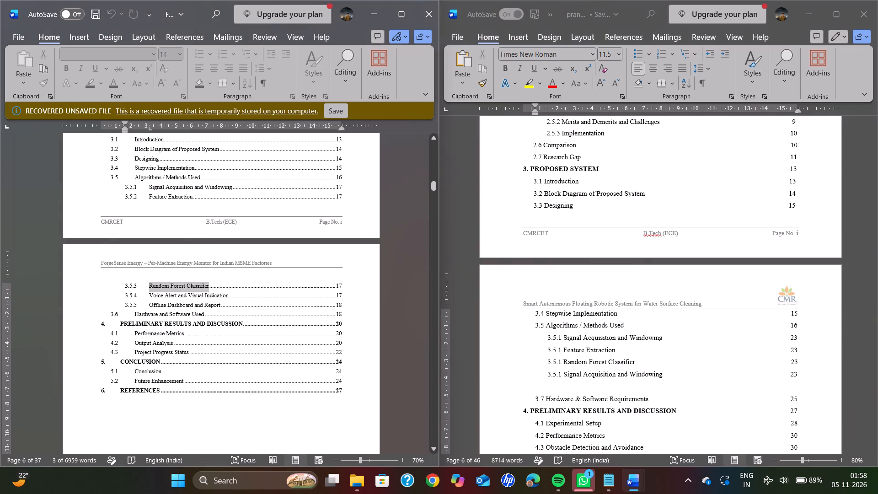
drag(228, 295, 155, 295)
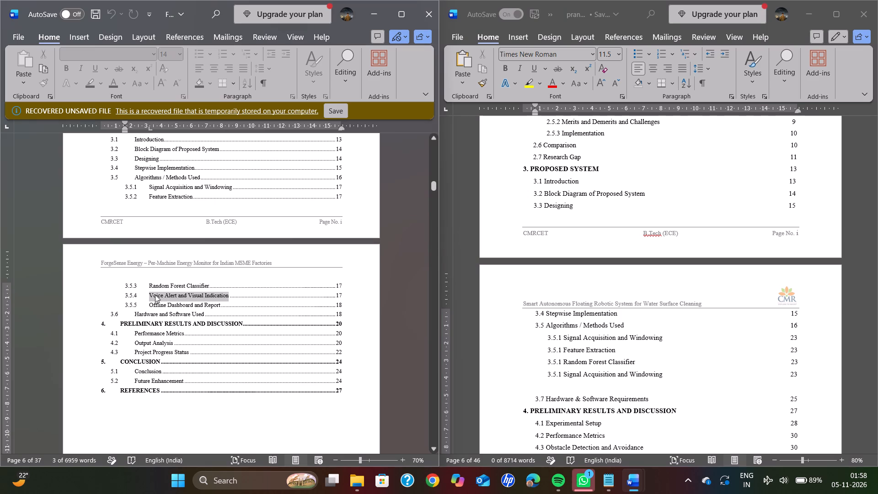
key(ctrl+c)
key(ctrl+c)
key(ctrl+c)
key(ctrl+c)
key(ctrl+c)
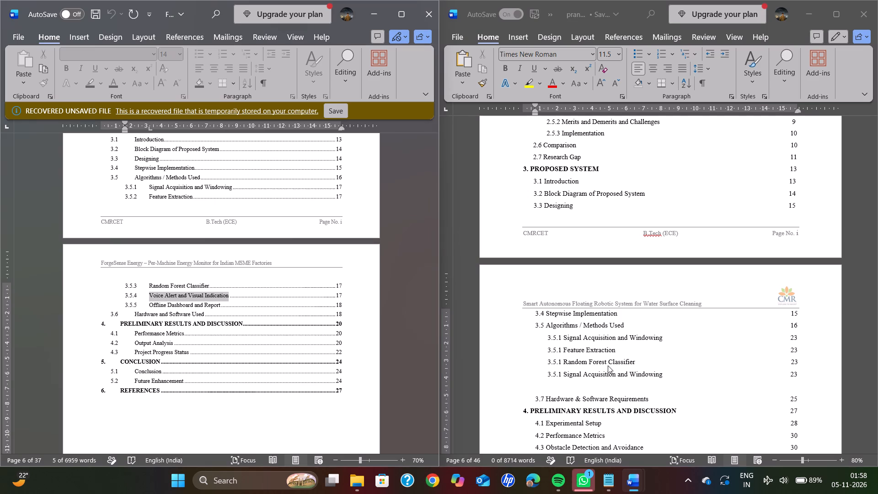
In the editable report, replace the title of the fourth 3.5.1 contents line with "Voice Alert and Visual Indication".
click(620, 372)
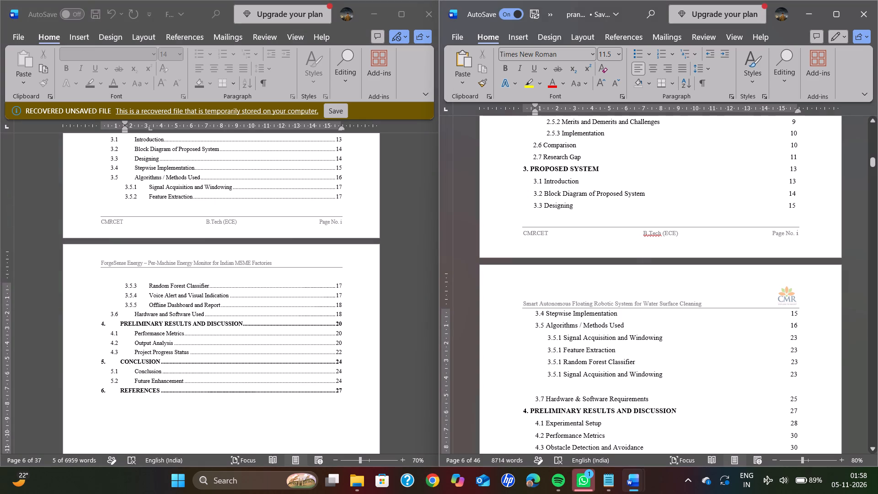
drag(662, 374, 569, 375)
ctrl+click(569, 375)
key(ctrl+v)
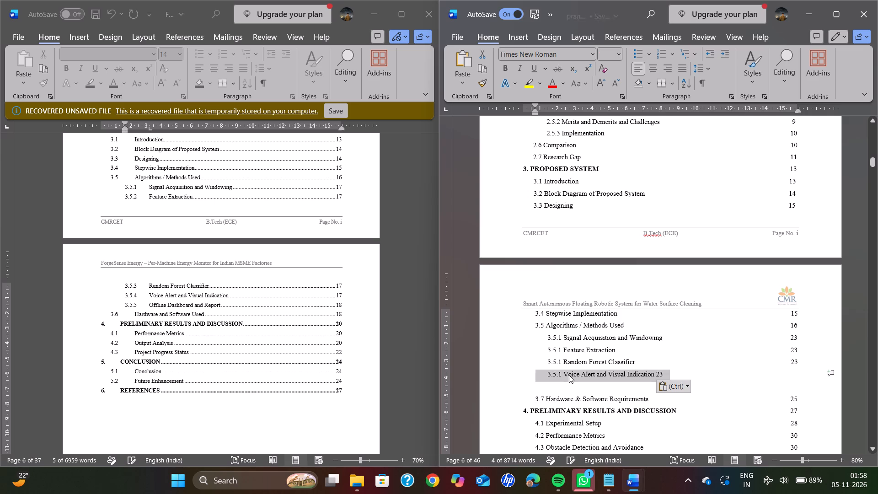
Add spaces after "Voice Alert and Visual Indication" in the contents so its page number aligns with the page-number column.
click(652, 376)
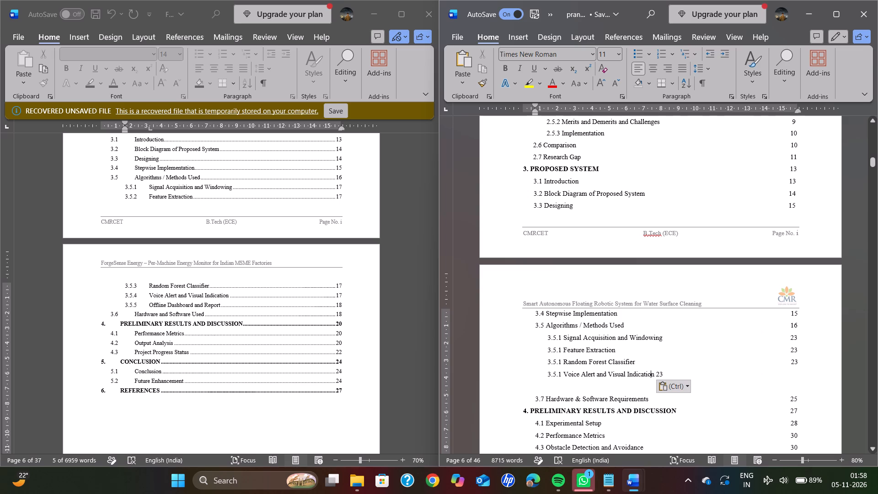
click(657, 374)
key(space)
key(space)
key(space)
key(space)
key(space)
key(space)
key(space)
key(space)
key(space)
key(space)
key(space)
key(space)
key(space)
key(space)
key(space)
key(space)
key(space)
key(space)
key(space)
key(space)
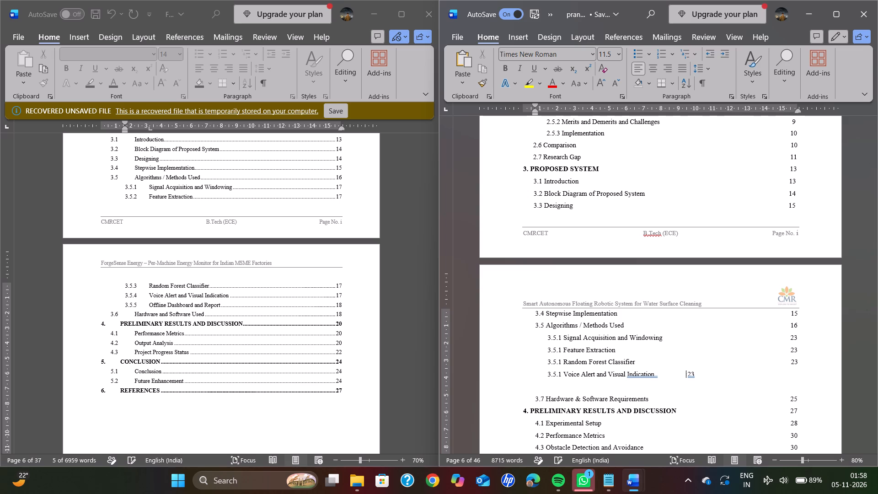
key(space)
key(space)
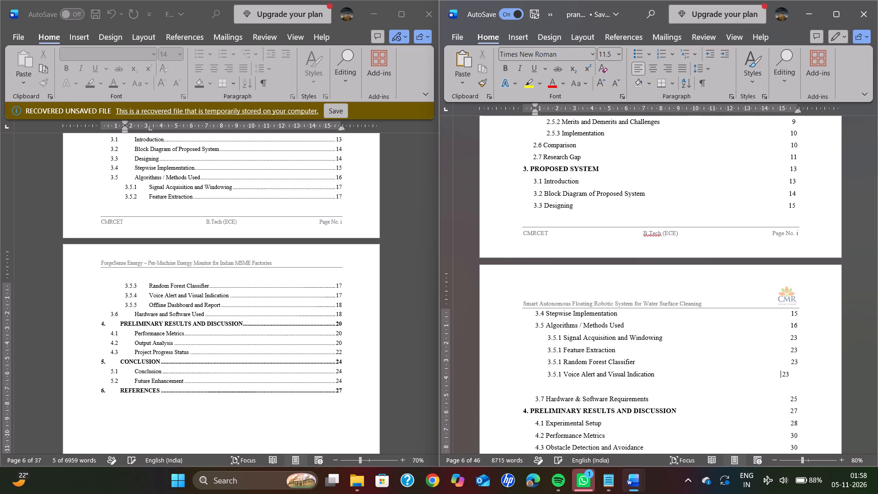
key(space)
key(space)
key(space)
key(space)
key(space)
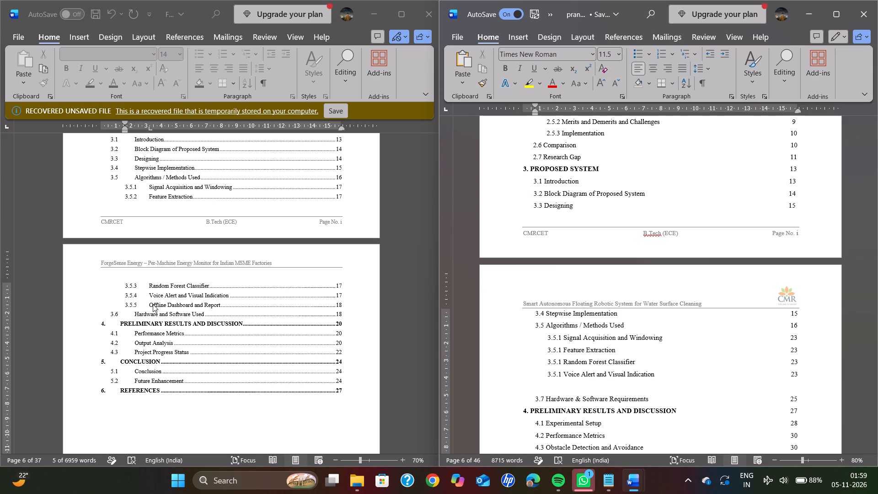
Copy the title "Offline Dashboard and Report" from contents entry 3.5.5 of the recovered report.
drag(149, 304, 221, 304)
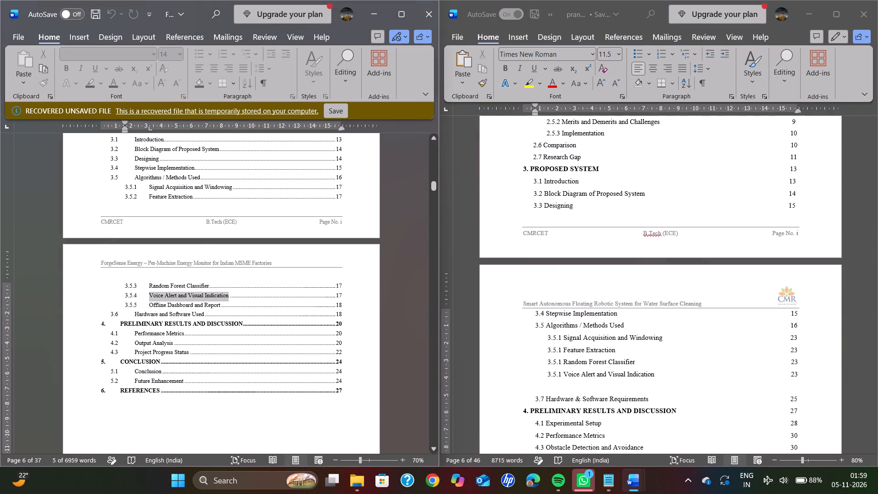
drag(221, 304, 220, 304)
drag(220, 304, 147, 306)
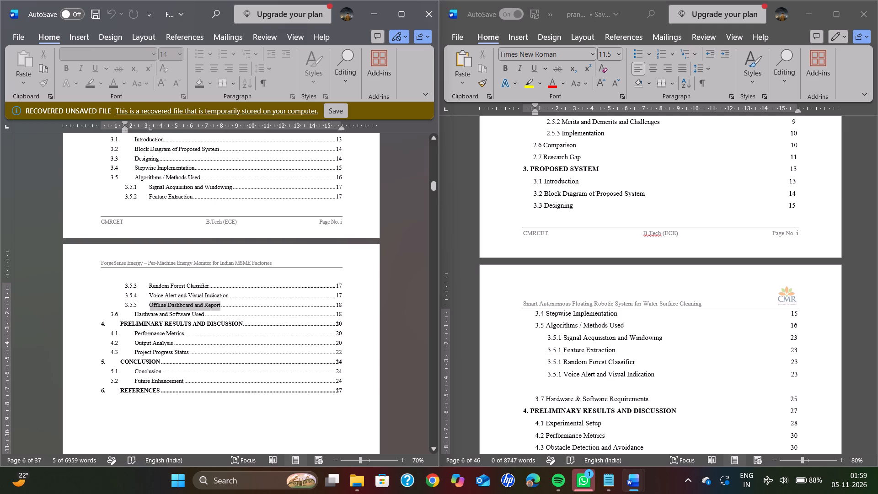
drag(147, 306, 148, 306)
key(ctrl+c)
key(ctrl+c)
key(ctrl+c)
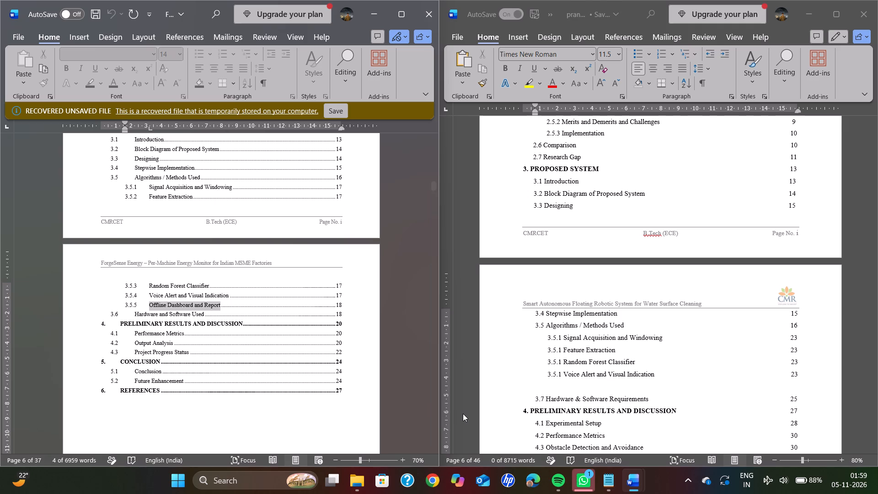
In Notepad, replace the existing text with the copied title "Offline Dashboard and Report" and copy it as plain text.
click(604, 473)
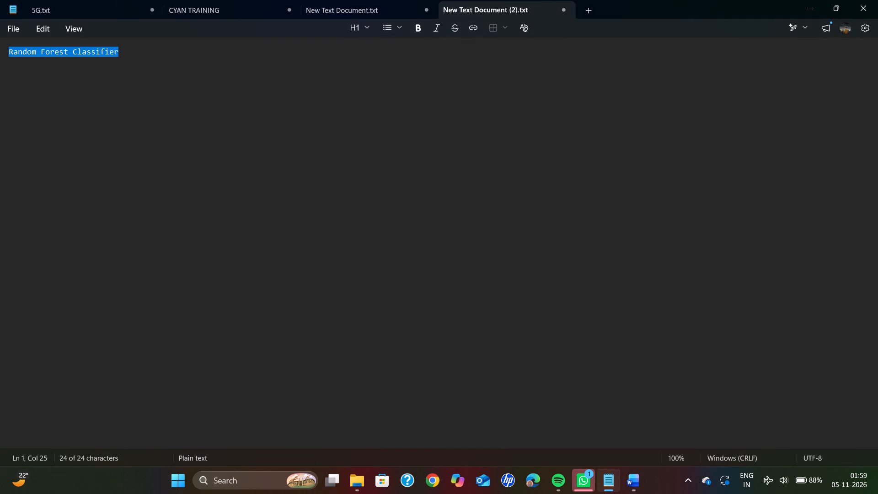
click(229, 146)
key(ctrl+a)
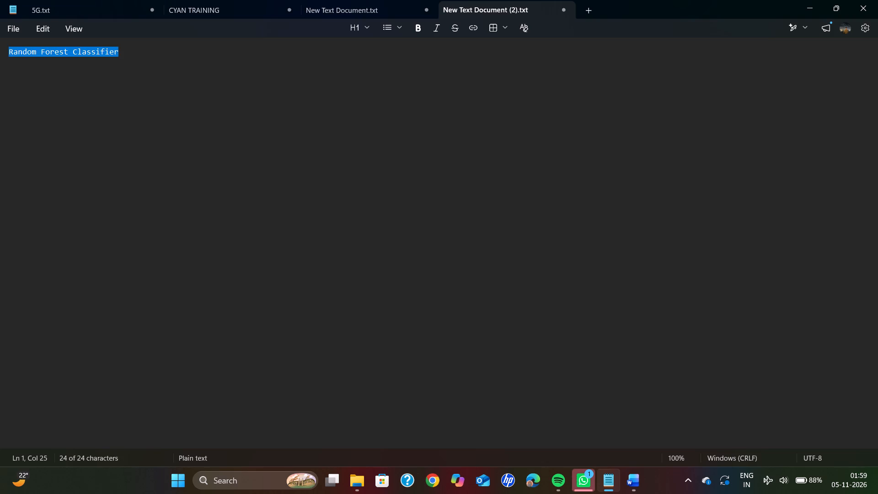
key(ctrl+v)
ctrl+click(229, 146)
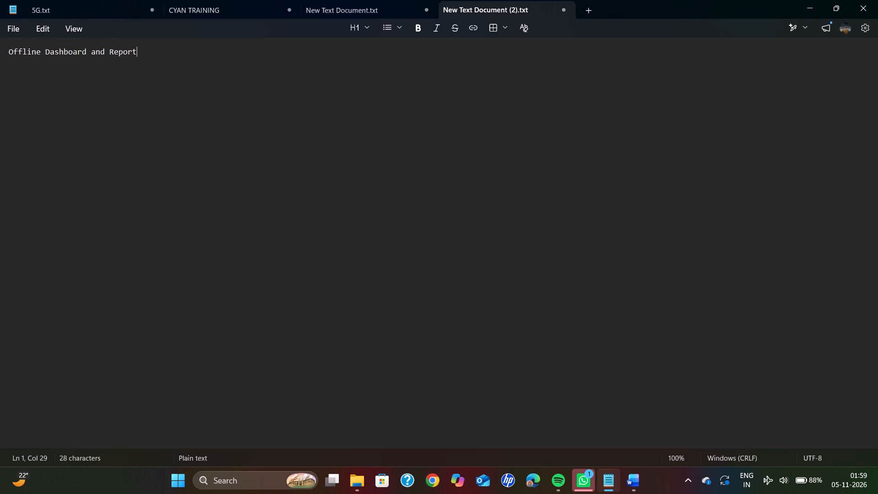
key(ctrl+a)
key(ctrl+c)
key(ctrl+c)
key(ctrl+c)
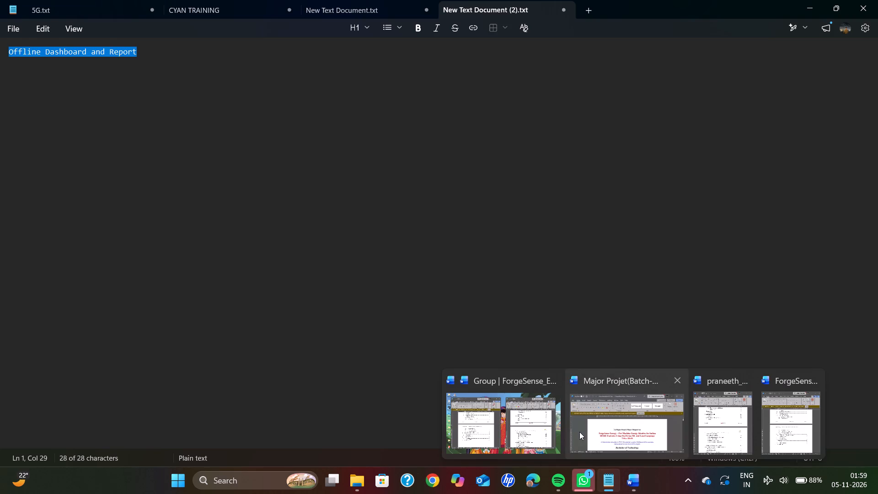
In the editable Word report, enter the number 3.5.5 on the blank line below "Voice Alert and Visual Indication", indented like the other sub-entries.
click(510, 420)
click(557, 383)
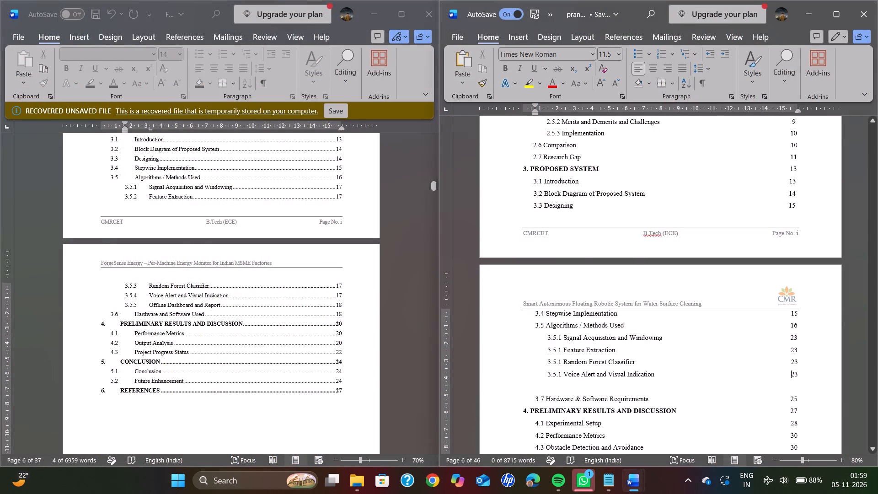
click(549, 382)
drag(549, 382, 557, 382)
key(space)
key(space)
key(space)
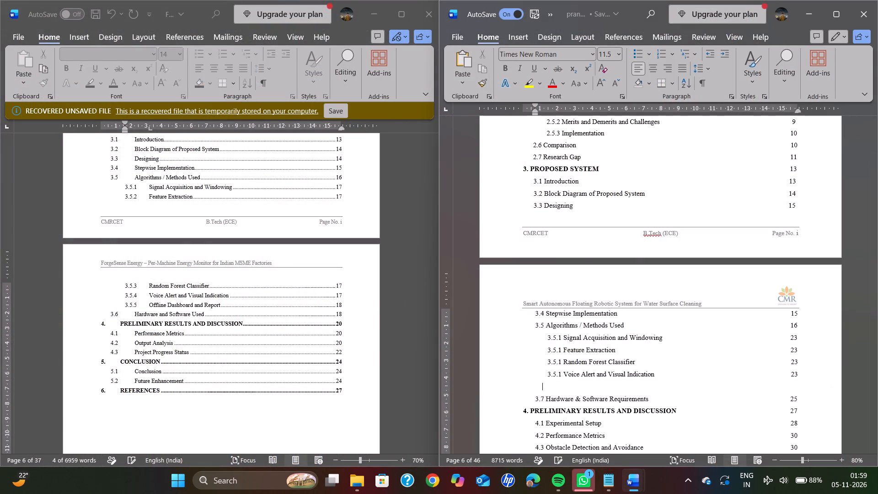
key(space)
key(space)
key(3)
text(.5.)
key(5)
click(550, 373)
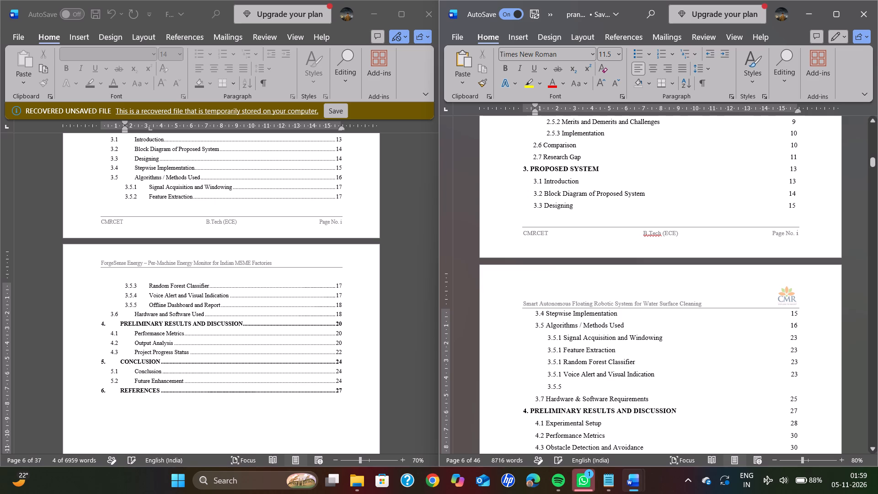
key(Down)
Add the copied title "Offline Dashboard and Report" after the number 3.5.5 in the editable report's contents, separated by a space.
key(Right)
key(Right)
key(Right)
key(Right)
key(Right)
key(Left)
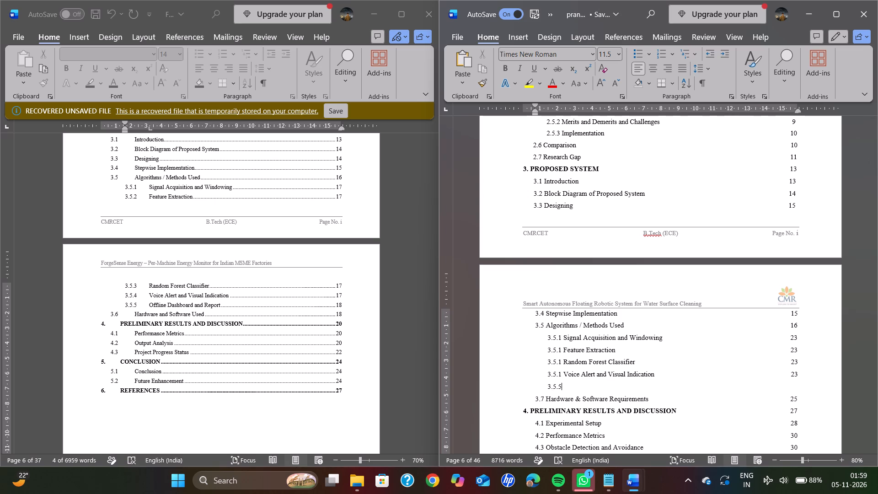
key(space)
key(ctrl+v)
Pad the "Offline Dashboard and Report" line with spaces out to the page-number column and enter page number 18.
key(space)
key(space)
key(space)
key(space)
key(space)
key(space)
key(space)
key(space)
key(space)
key(space)
key(space)
key(space)
key(space)
key(space)
key(space)
key(space)
key(space)
key(space)
key(space)
key(space)
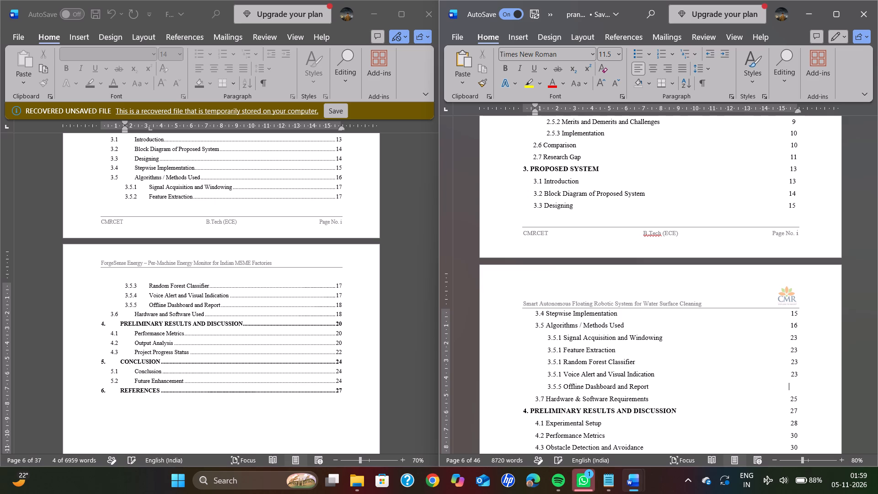
key(BackSpace)
key(BackSpace)
text(18)
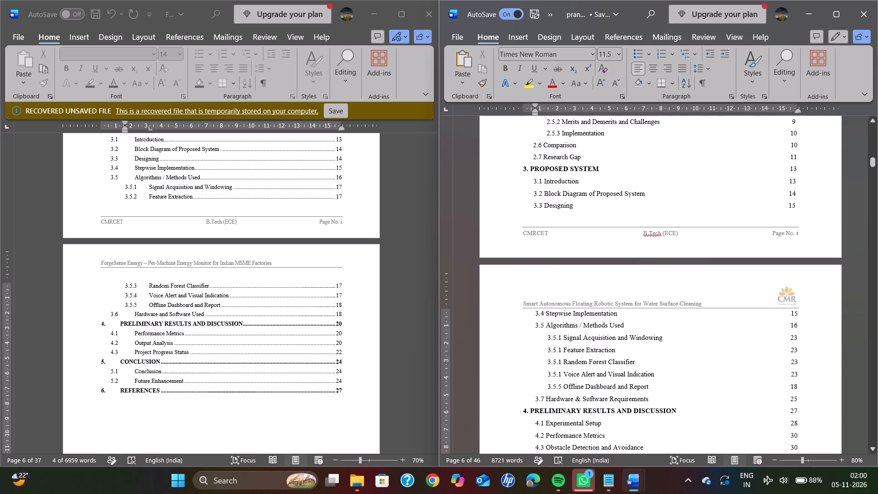
Set the page numbers of "Voice Alert and Visual Indication", "Random Forest Classifier" and "Feature Extraction" to 17 in the contents.
key(Up)
key(BackSpace)
key(BackSpace)
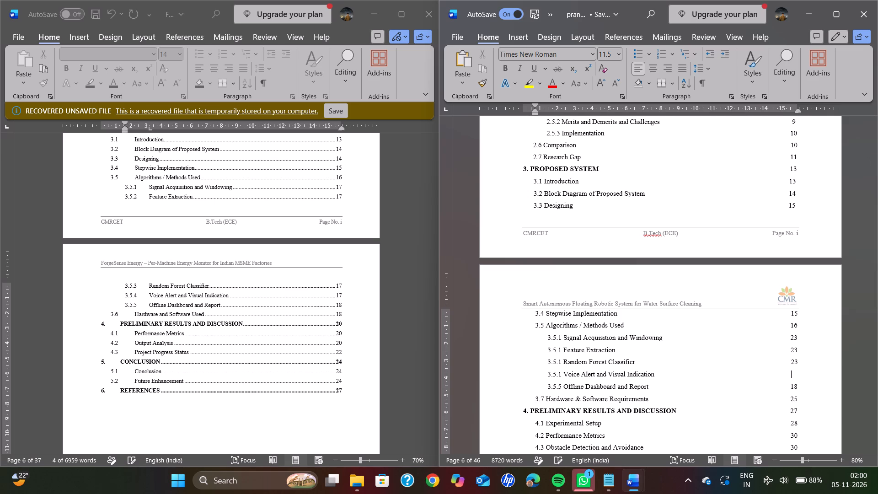
text(17)
key(Up)
key(BackSpace)
key(BackSpace)
text(17)
key(Up)
key(BackSpace)
key(BackSpace)
text(17)
Set the page number of contents entry "Signal Acquisition and Windowing" to 17, keeping 17 for "Voice Alert and Visual Indication".
key(Up)
key(Up)
key(Down)
key(BackSpace)
key(BackSpace)
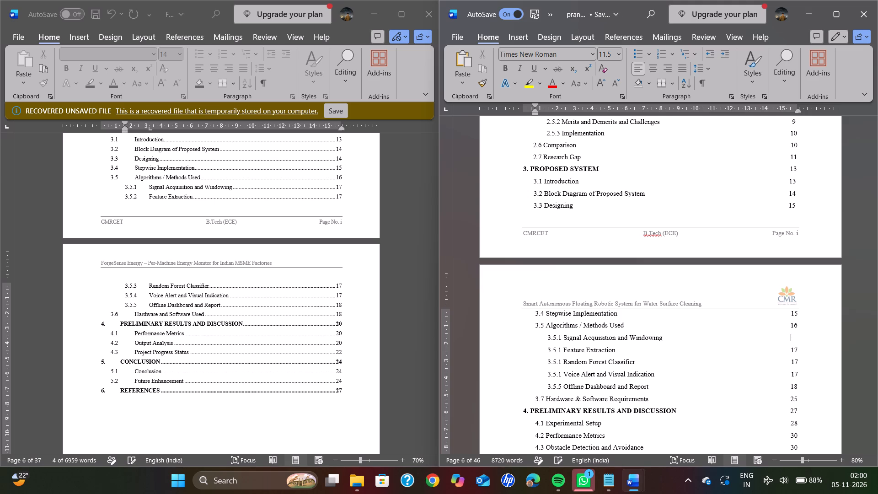
click(798, 373)
key(1)
key(7)
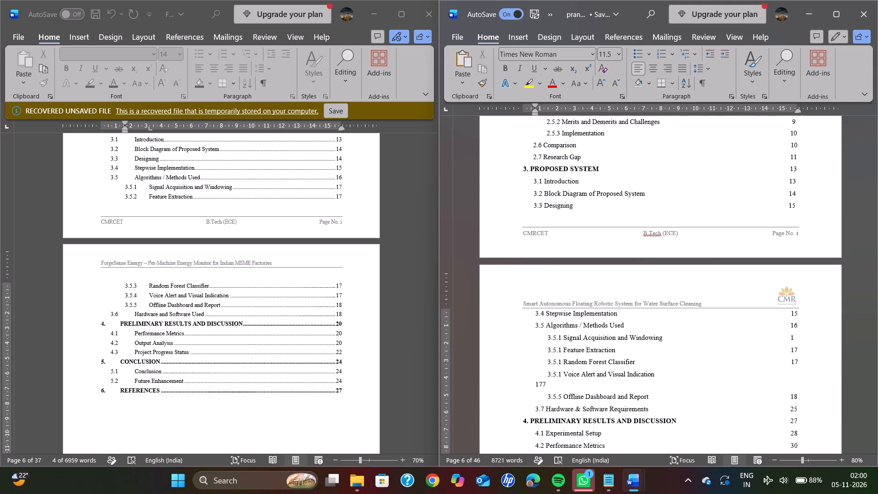
key(BackSpace)
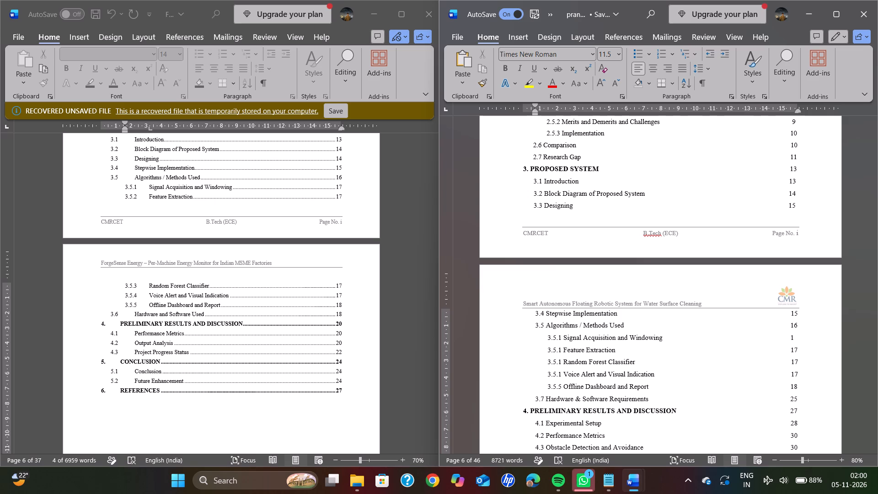
click(800, 335)
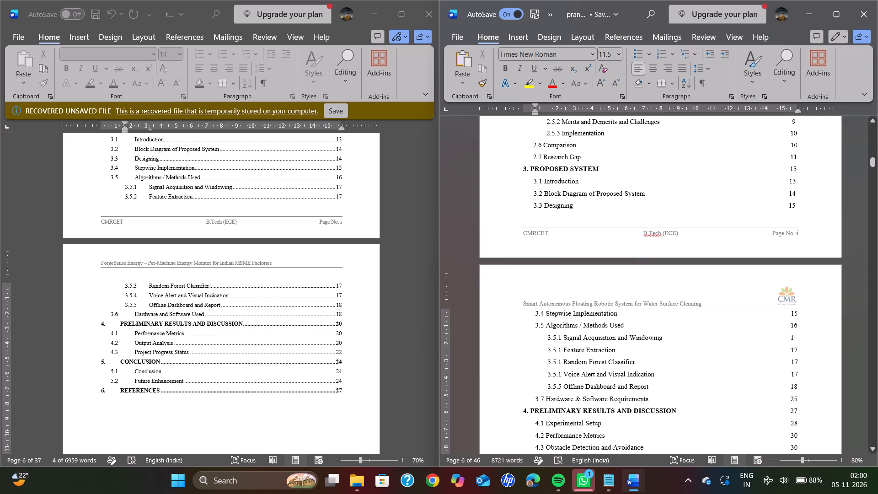
key(7)
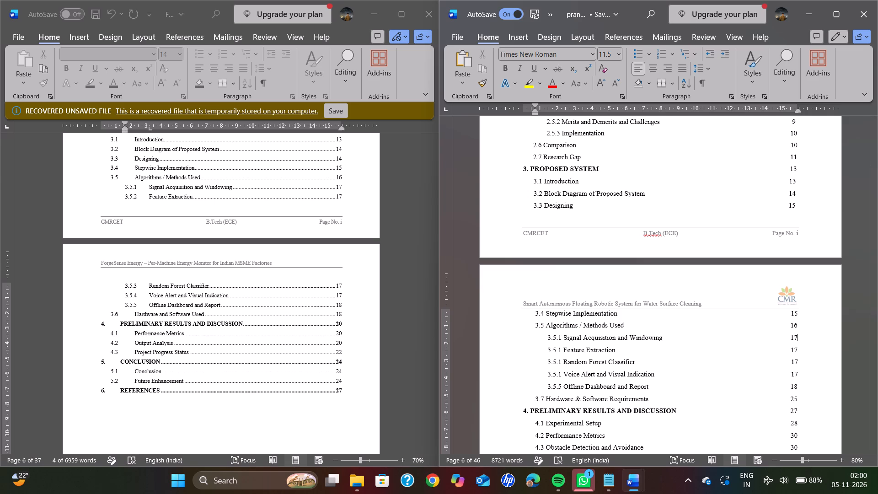
Set the page number of contents entry "Hardware & Software Requirements" to 18.
scroll(798, 373, down, 1)
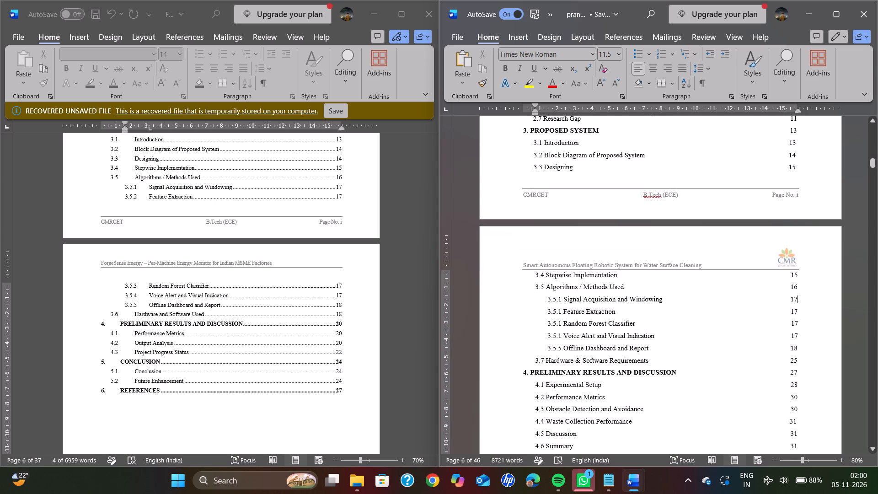
click(797, 360)
key(BackSpace)
key(BackSpace)
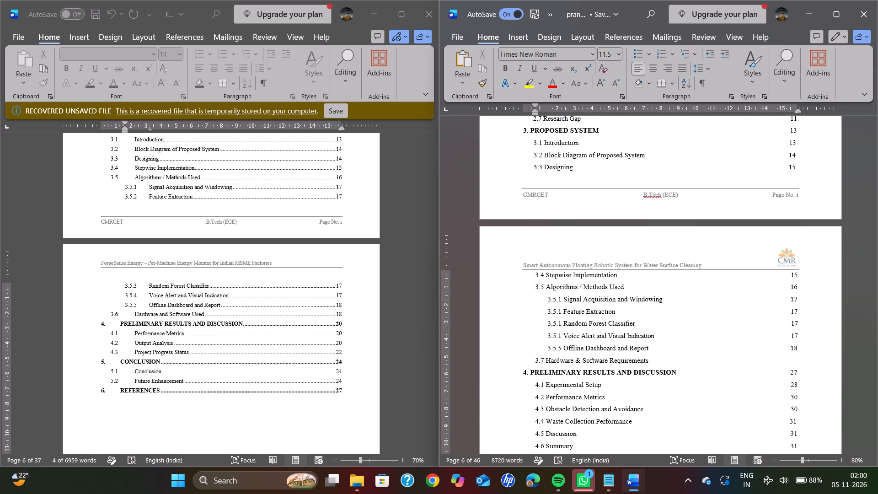
text(18)
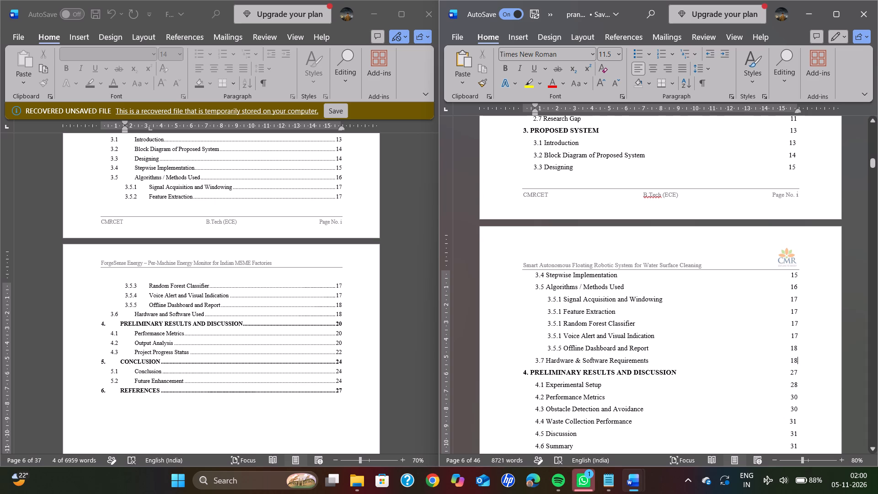
Renumber the contents entries "Feature Extraction", "Random Forest Classifier" and "Voice Alert and Visual Indication" as 3.5.2, 3.5.3 and 3.5.4.
click(558, 309)
key(Right)
key(BackSpace)
key(2)
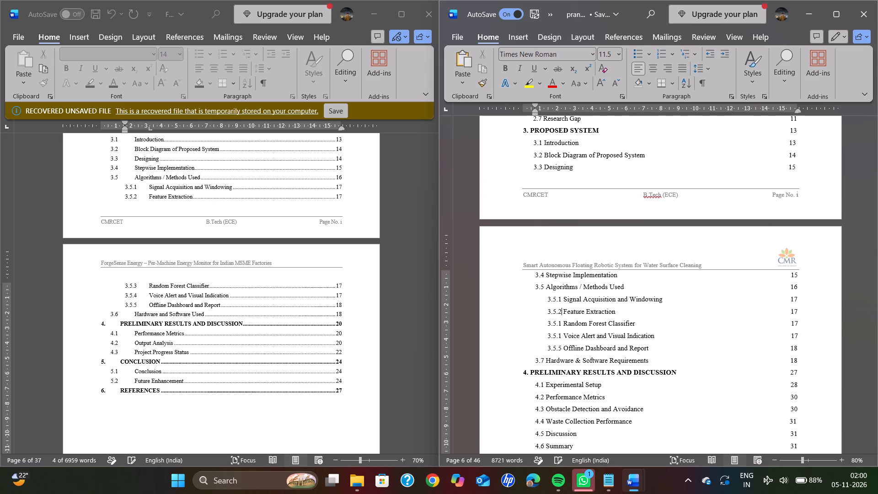
key(Down)
key(BackSpace)
key(3)
key(Down)
key(BackSpace)
key(4)
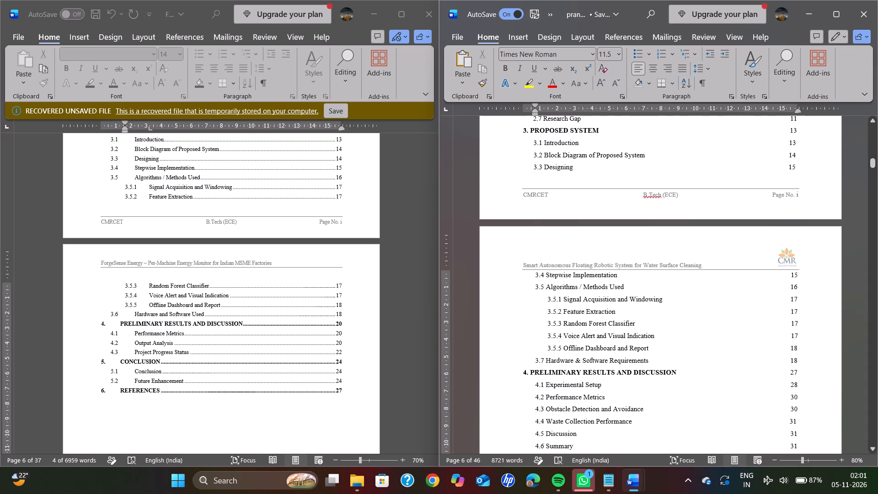
Replace the title "Obstacle Detection and Avoidance" of contents entry 4.3 with "output Analysis", clearing the gap before its page number.
scroll(623, 356, down, 3)
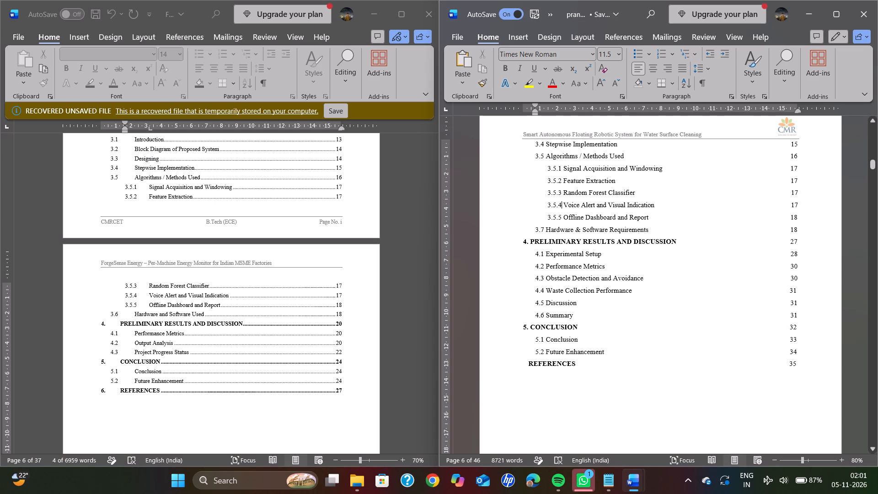
scroll(316, 349, down, 1)
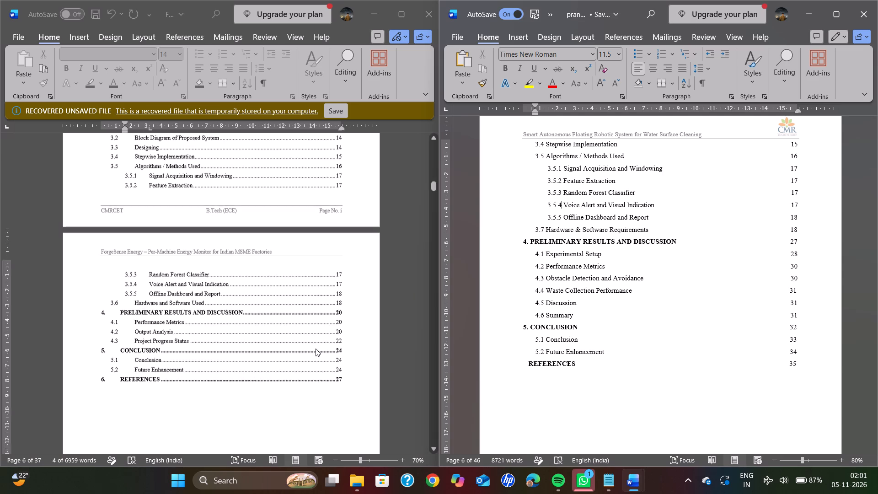
scroll(316, 349, down, 1)
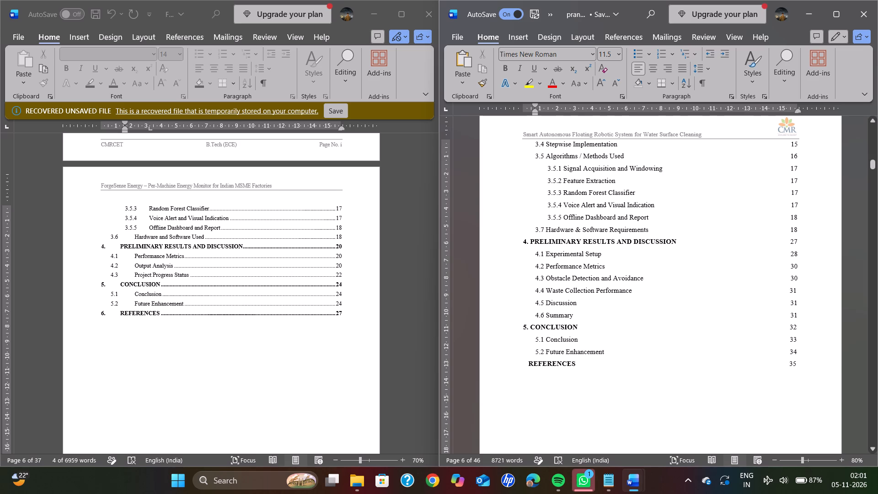
drag(645, 276, 590, 275)
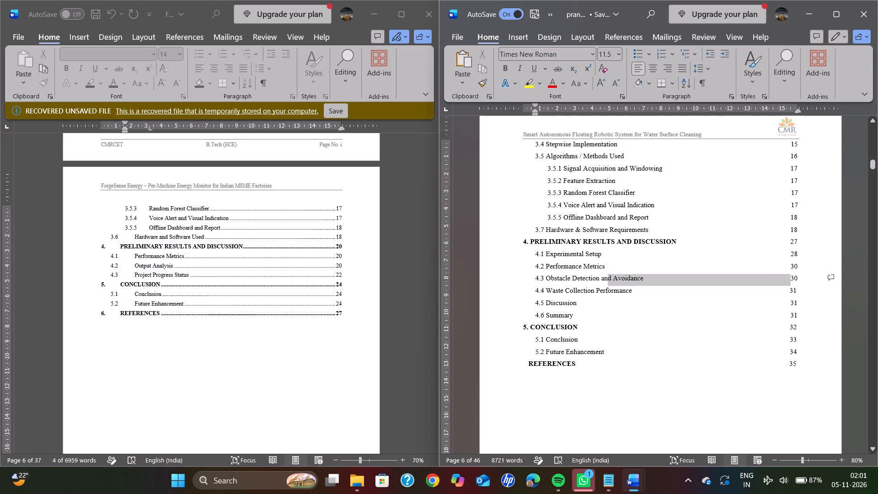
drag(590, 275, 562, 278)
key(BackSpace)
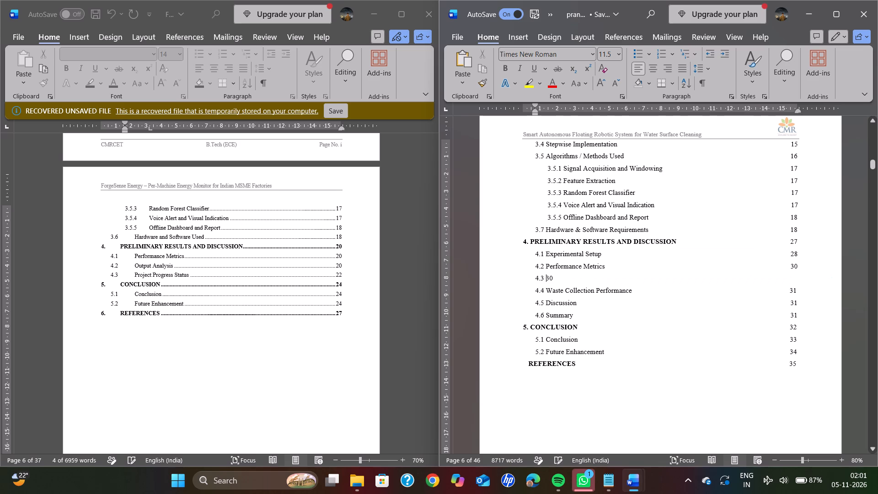
text(output)
key(space)
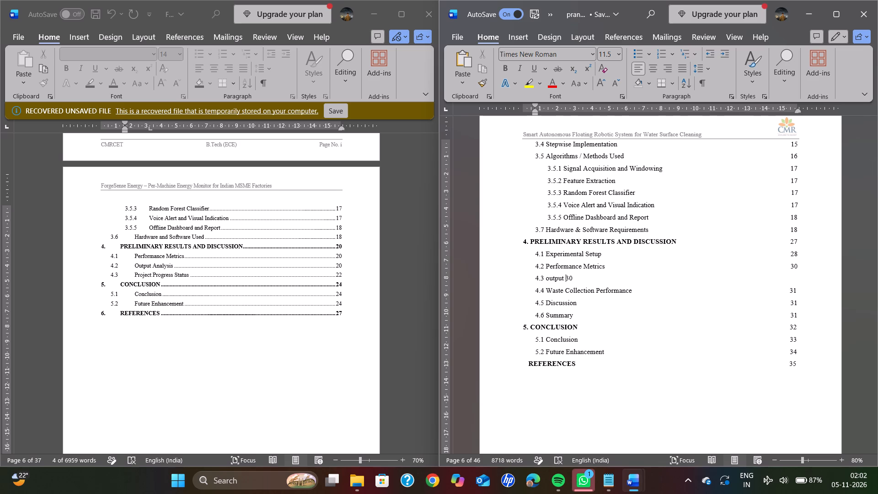
text(Analysy)
key(BackSpace)
text(is)
Space out page number 30 of contents entry 4.3 "output Analysis" so it lines up with the page-number column.
key(space)
key(space)
key(space)
key(space)
key(space)
key(space)
key(space)
key(space)
key(space)
key(space)
key(space)
key(space)
key(space)
key(space)
key(space)
key(space)
key(space)
key(space)
key(space)
key(space)
key(space)
key(space)
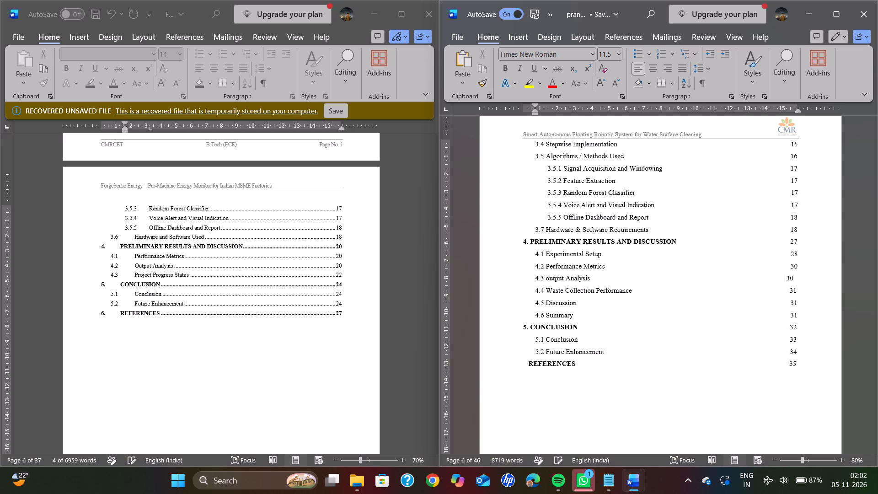
key(space)
key(space)
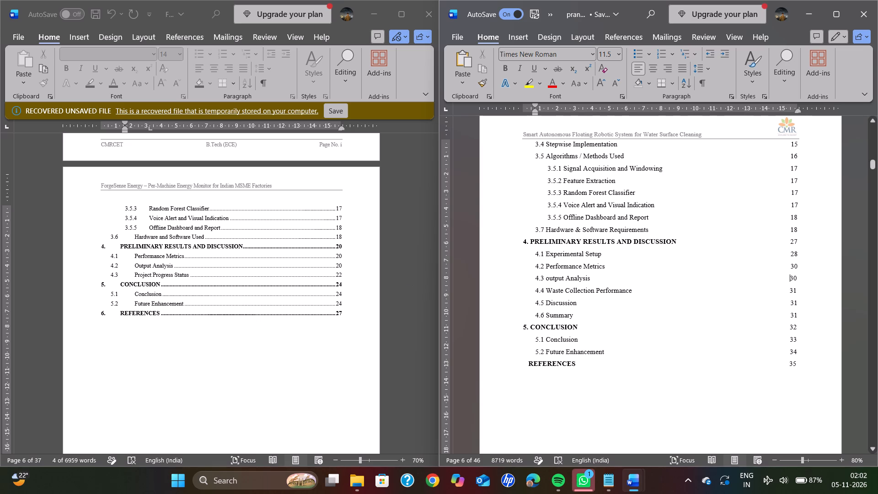
Renumber the contents entry "output Analysis" as 4.2 and capitalise it as "Output Analysis", keeping its page number on the same line.
click(548, 276)
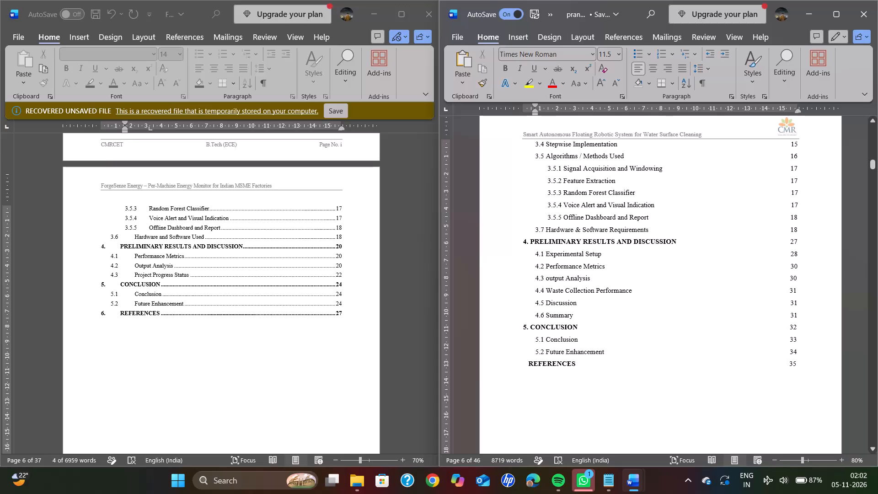
key(BackSpace)
key(BackSpace)
key(BackSpace)
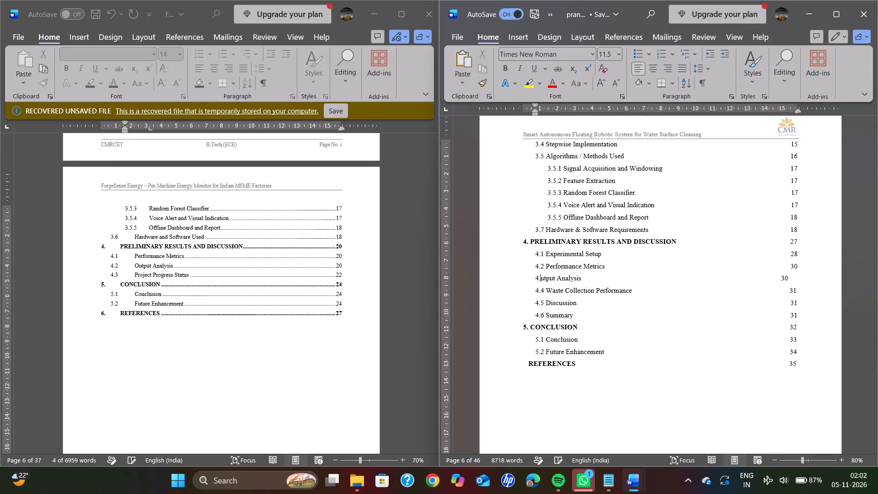
text(2)
key(space)
key(shift+o)
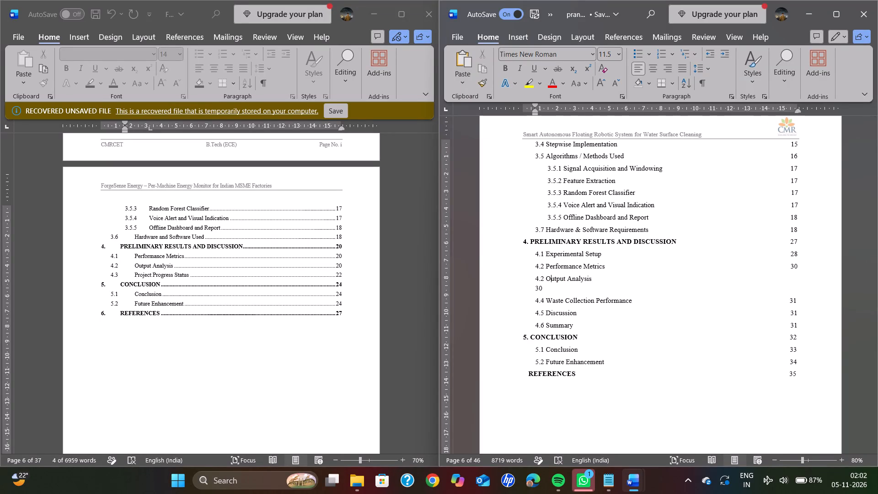
click(599, 275)
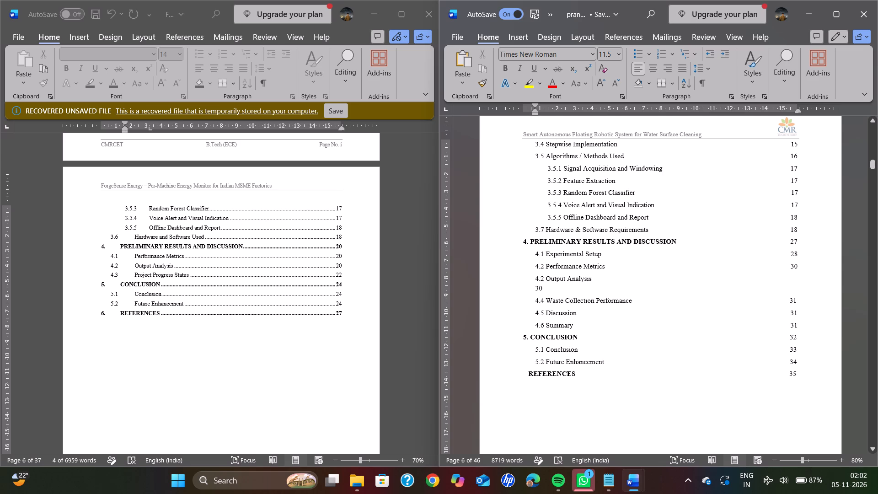
key(BackSpace)
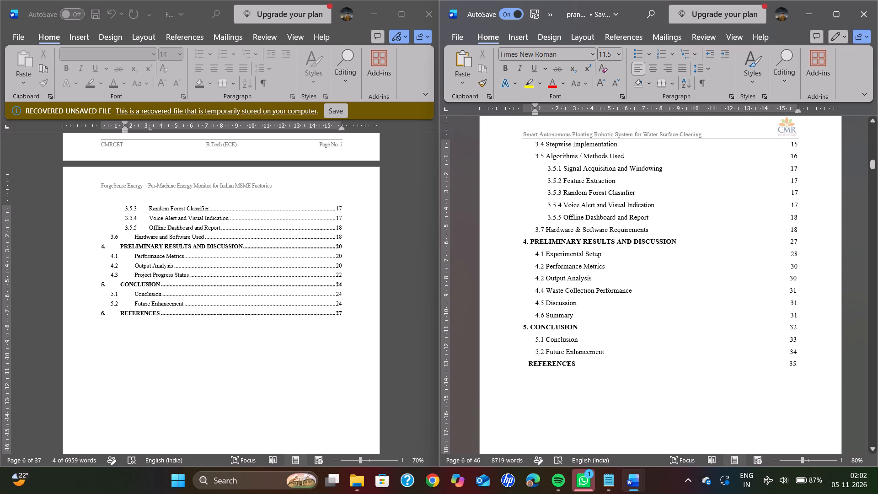
Renumber the contents entry "Performance Metrics" as 4.1.
click(544, 263)
key(BackSpace)
key(1)
Delete the whole "Experimental Setup" entry from chapter 4 of the table of contents.
drag(533, 255, 774, 253)
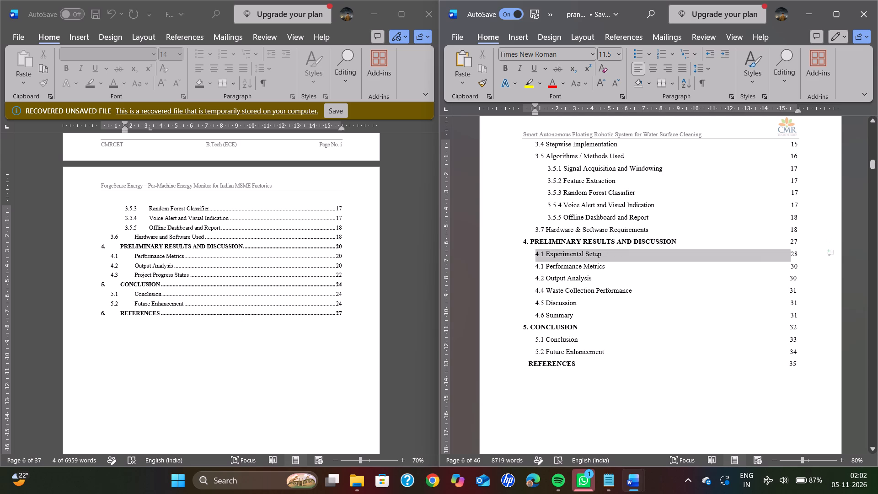
drag(774, 253, 848, 253)
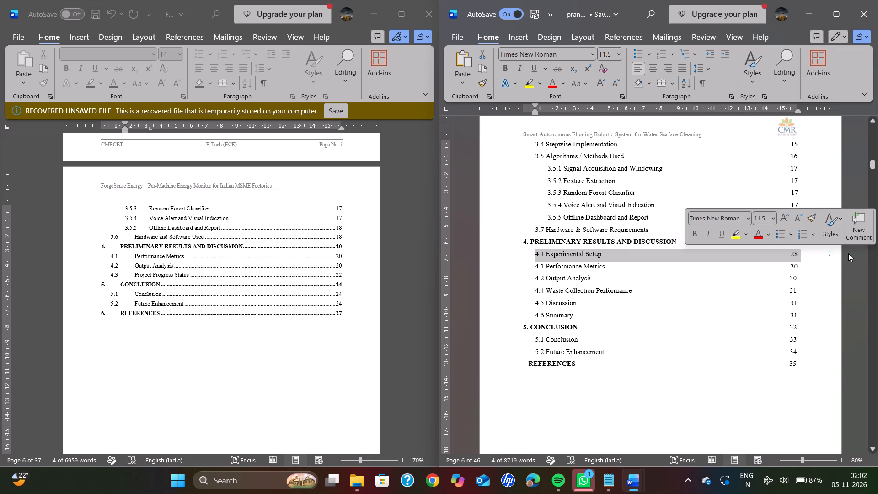
key(BackSpace)
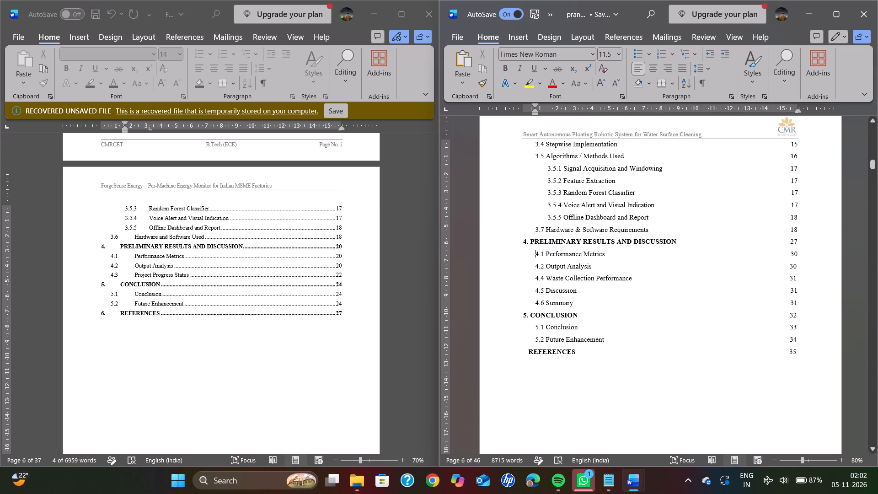
Set the page numbers of the contents entries "PRELIMINARY RESULTS AND DISCUSSION", "Performance Metrics" and "Output Analysis" to 20.
click(798, 238)
key(BackSpace)
key(BackSpace)
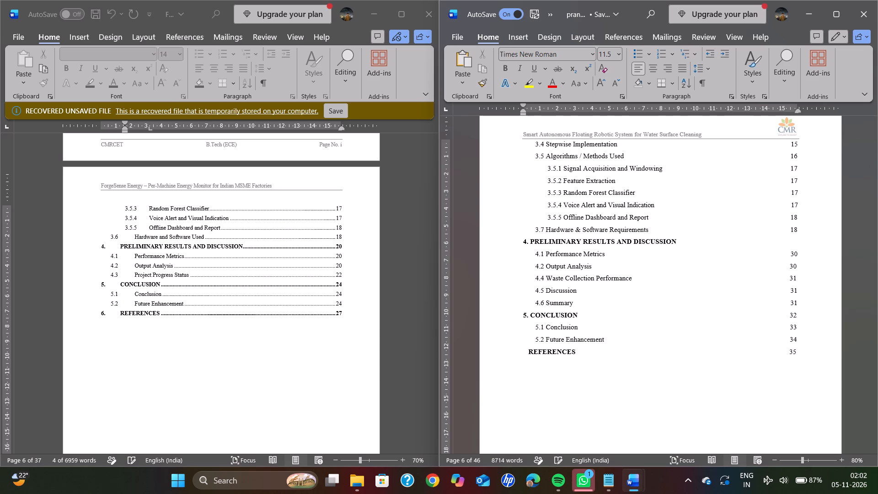
text(20)
key(Down)
key(Left)
key(BackSpace)
key(2)
key(Down)
key(BackSpace)
key(2)
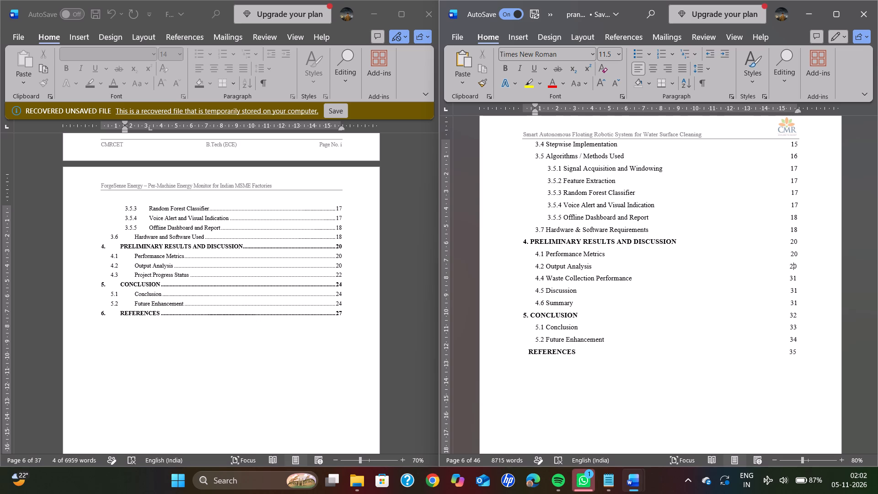
key(Right)
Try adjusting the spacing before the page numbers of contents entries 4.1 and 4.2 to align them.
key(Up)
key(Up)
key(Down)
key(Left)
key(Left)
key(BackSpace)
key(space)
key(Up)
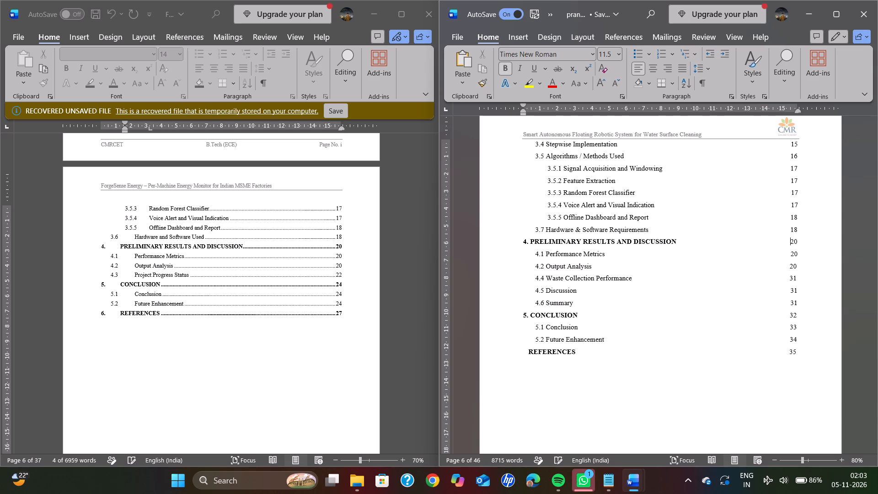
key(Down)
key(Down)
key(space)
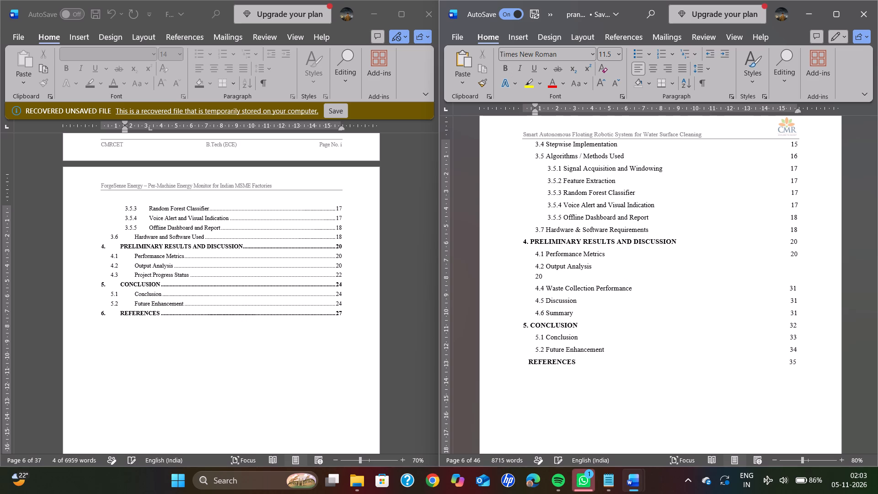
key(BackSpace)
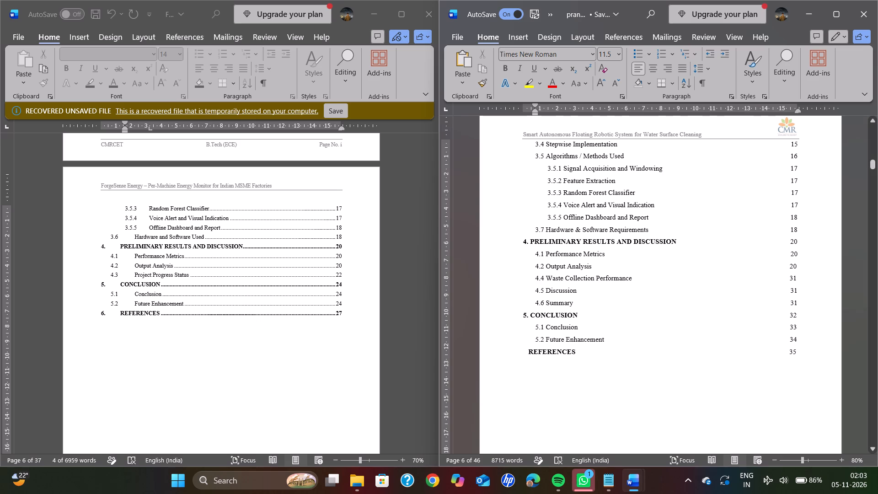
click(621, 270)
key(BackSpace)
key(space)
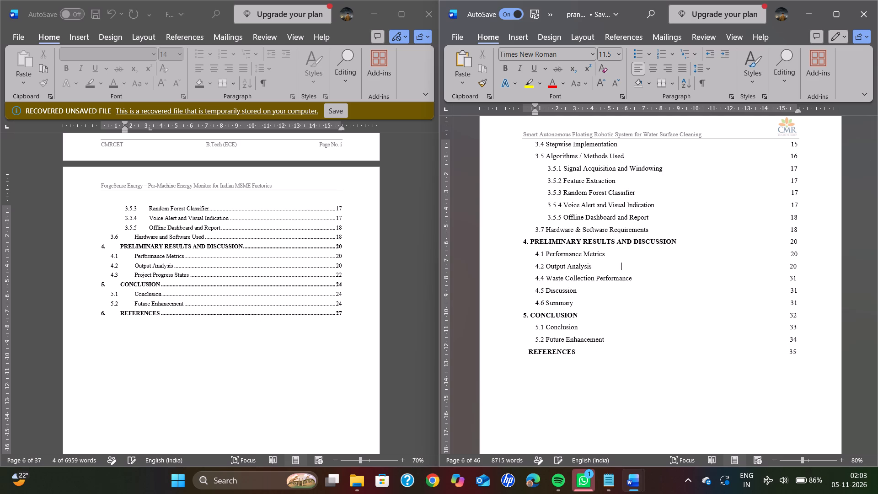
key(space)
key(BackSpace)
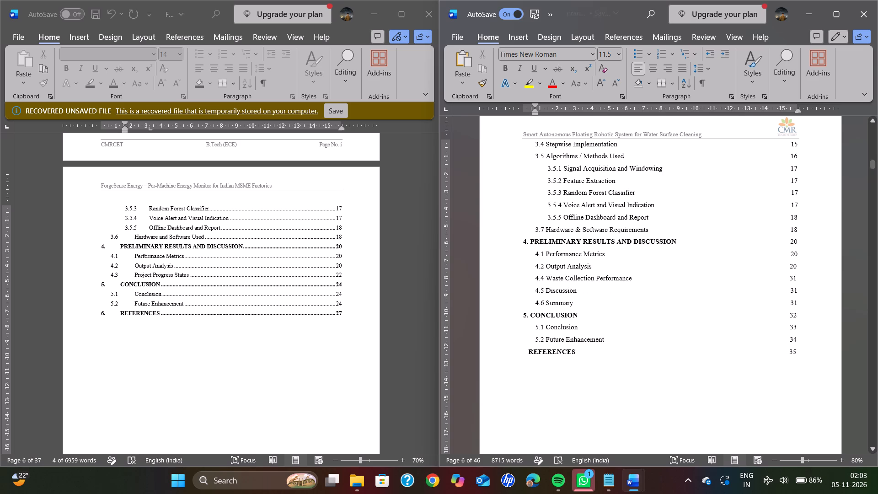
Replace the title of contents entry 4.4, "Waste Collection Performance", with "Project Progress Status".
click(534, 280)
drag(633, 279, 555, 279)
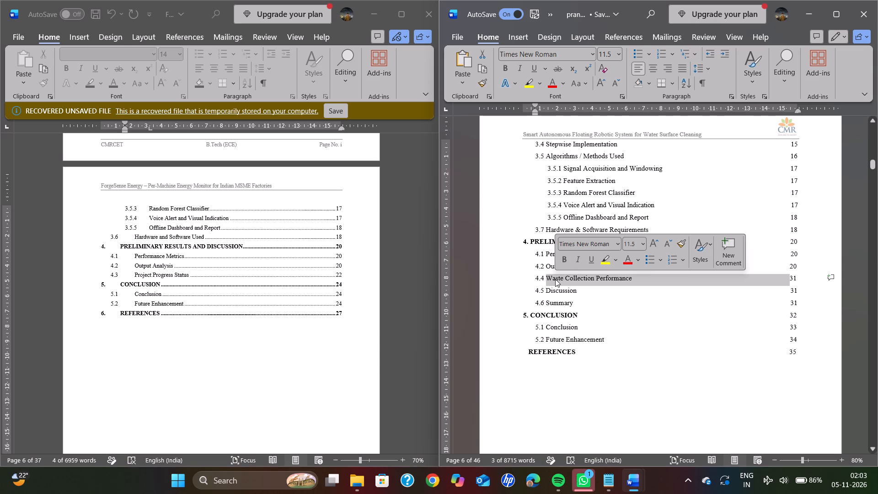
text(Project)
key(space)
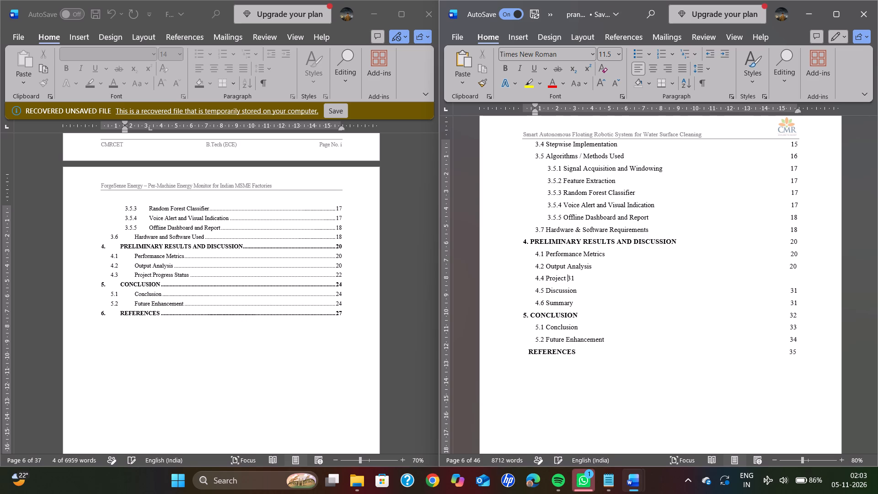
text(Progress)
key(space)
text(Stat)
text(us)
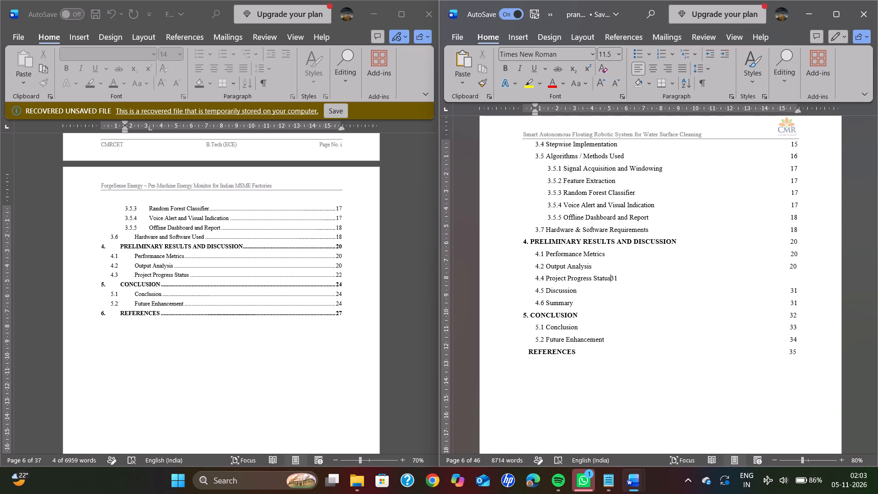
Insert spaces after "Project Progress Status" to move its page number into line with the contents page-number column.
key(space)
key(space)
key(space)
key(space)
key(space)
key(space)
key(space)
key(space)
key(space)
key(space)
key(space)
key(space)
key(space)
key(space)
key(space)
key(space)
key(space)
key(space)
key(space)
key(space)
key(space)
key(space)
key(space)
key(space)
key(space)
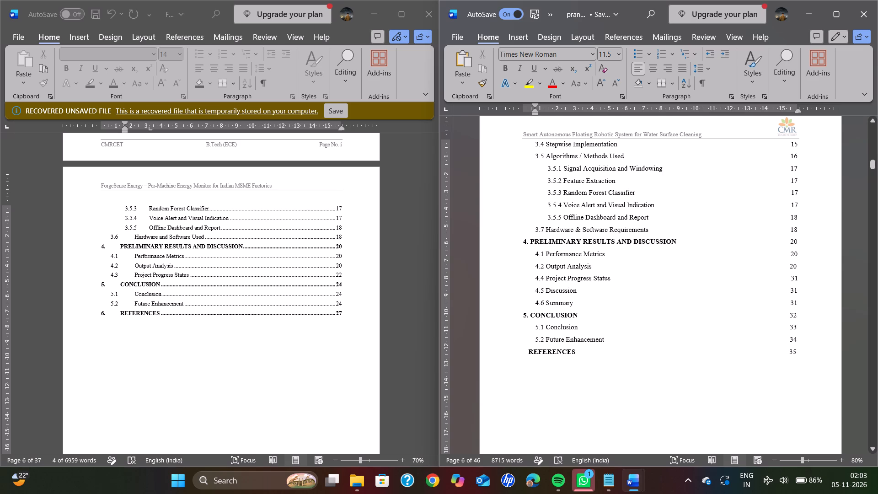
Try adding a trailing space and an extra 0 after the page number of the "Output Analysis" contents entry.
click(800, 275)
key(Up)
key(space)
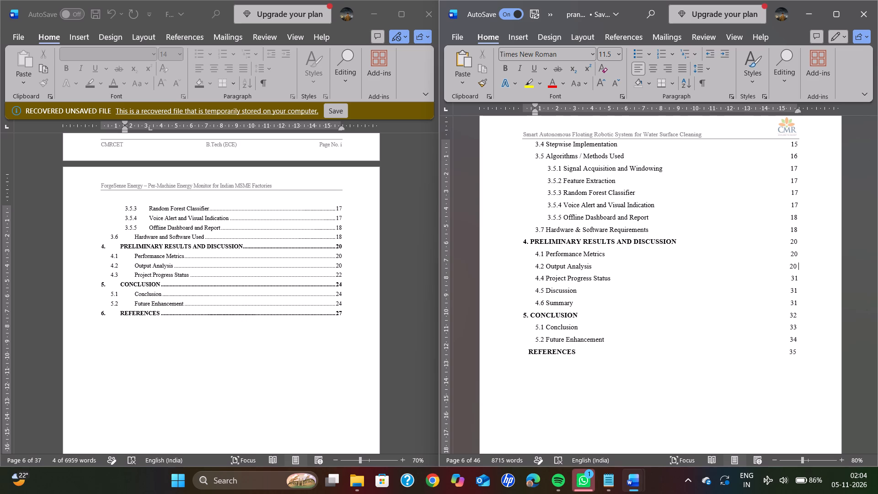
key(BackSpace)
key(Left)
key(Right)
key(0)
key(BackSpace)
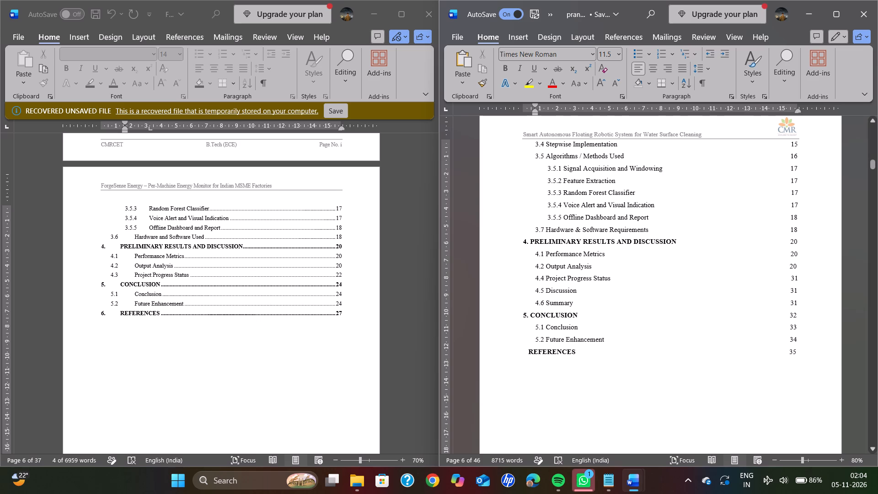
Set the page number of the "Project Progress Status" contents entry to 22.
click(796, 278)
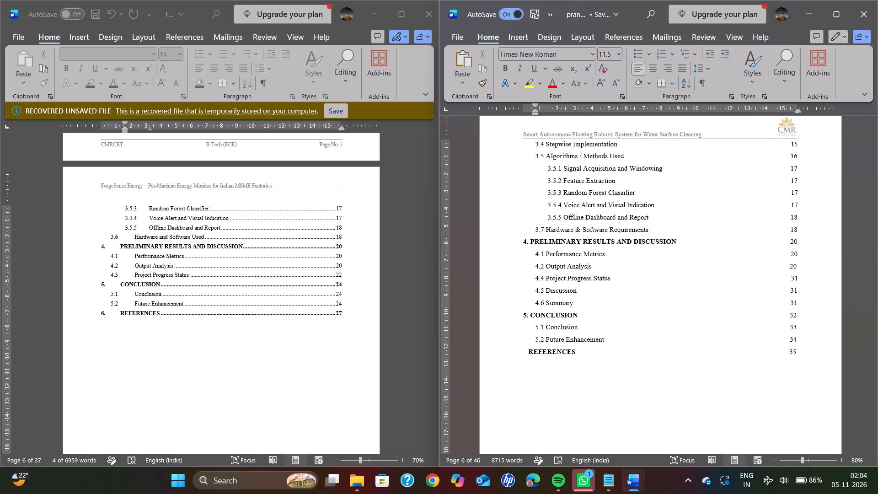
key(BackSpace)
key(2)
key(Right)
key(BackSpace)
key(2)
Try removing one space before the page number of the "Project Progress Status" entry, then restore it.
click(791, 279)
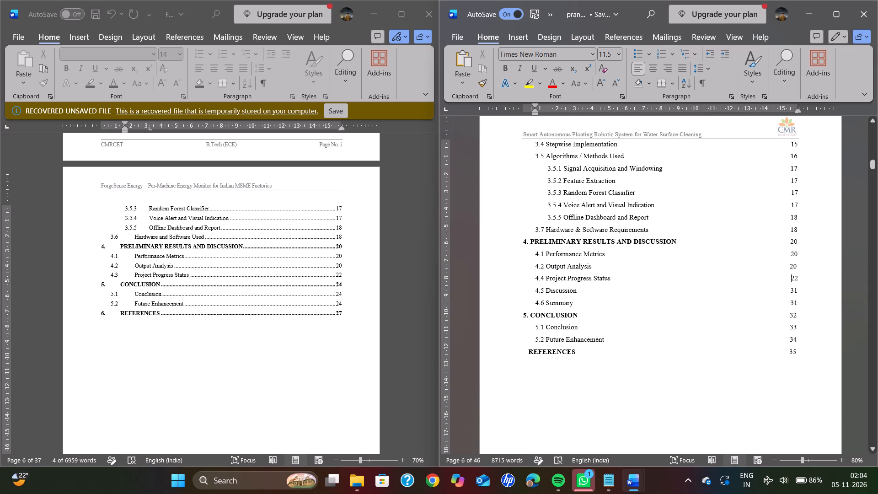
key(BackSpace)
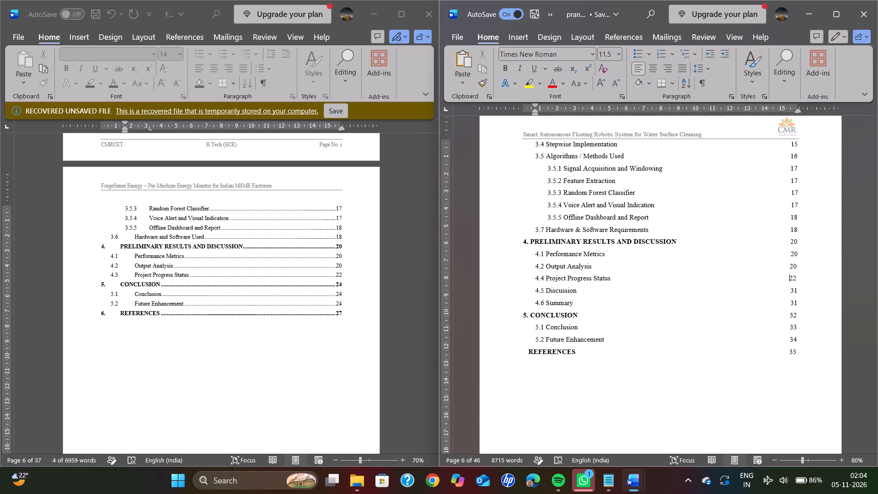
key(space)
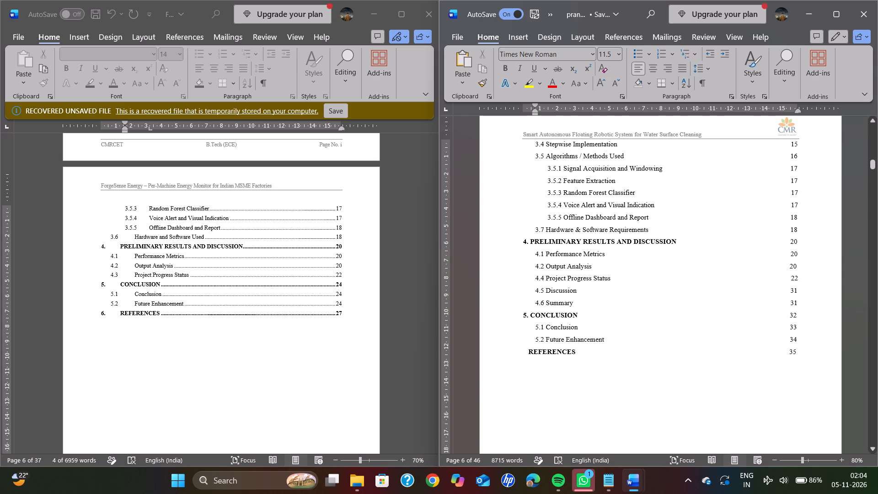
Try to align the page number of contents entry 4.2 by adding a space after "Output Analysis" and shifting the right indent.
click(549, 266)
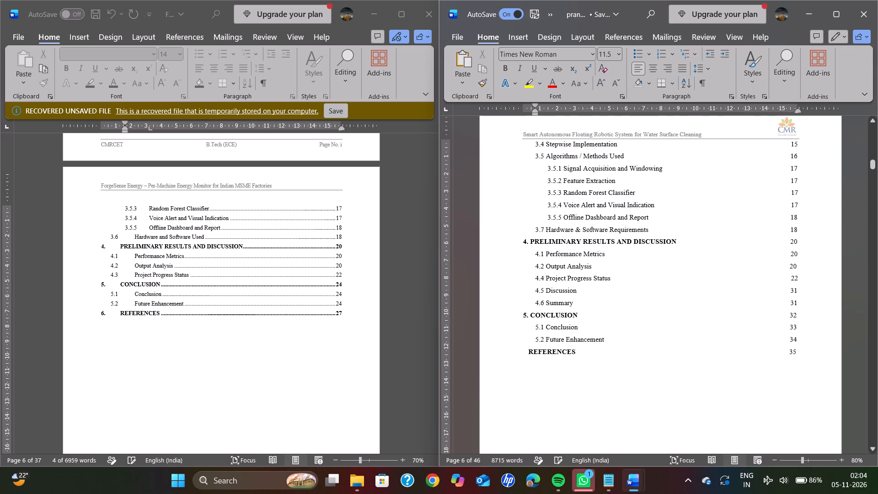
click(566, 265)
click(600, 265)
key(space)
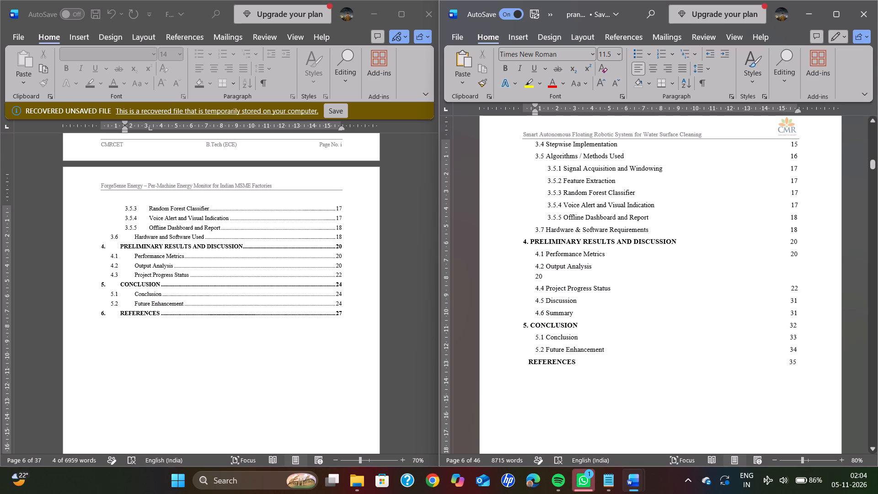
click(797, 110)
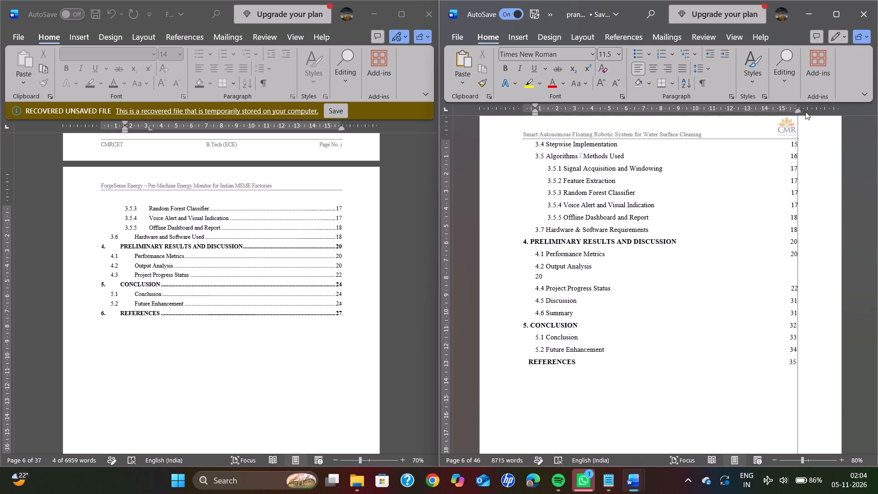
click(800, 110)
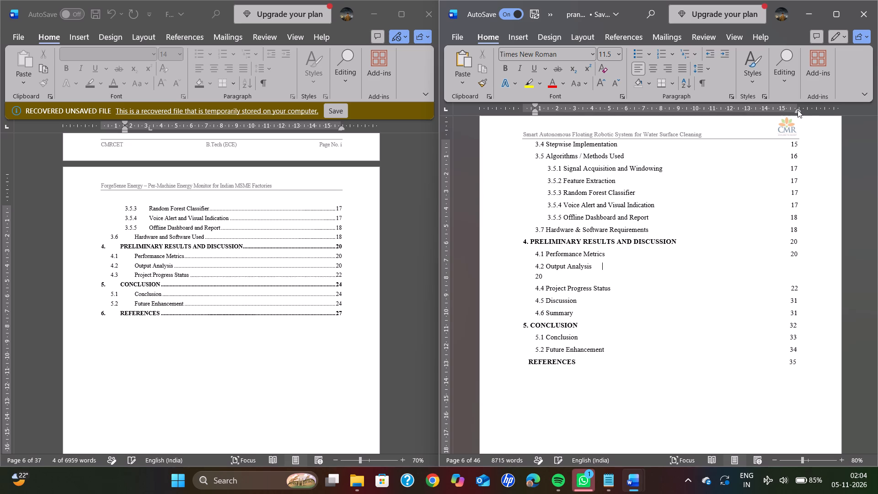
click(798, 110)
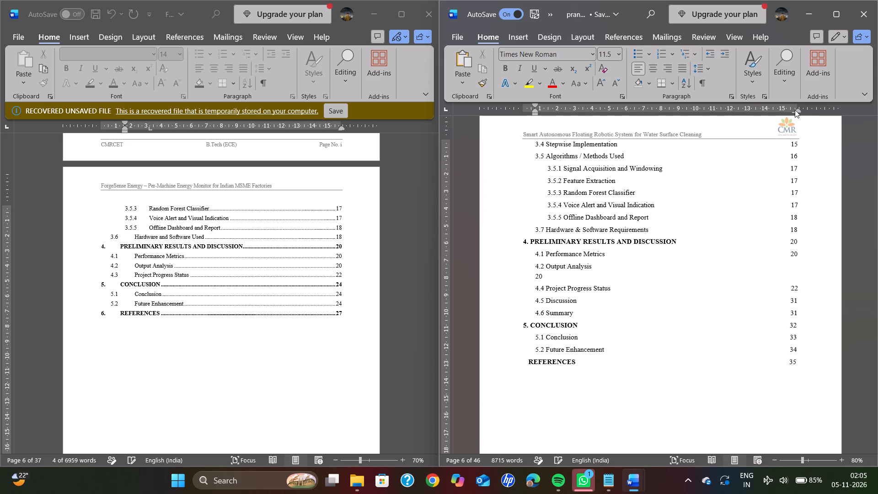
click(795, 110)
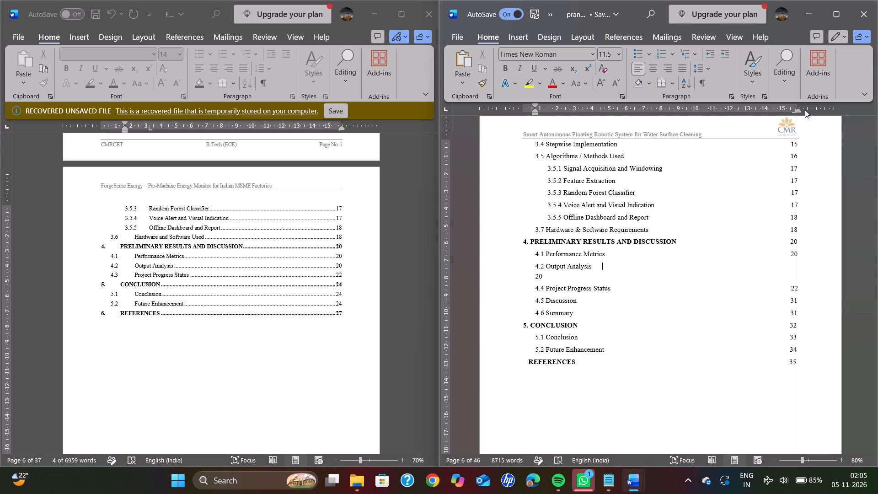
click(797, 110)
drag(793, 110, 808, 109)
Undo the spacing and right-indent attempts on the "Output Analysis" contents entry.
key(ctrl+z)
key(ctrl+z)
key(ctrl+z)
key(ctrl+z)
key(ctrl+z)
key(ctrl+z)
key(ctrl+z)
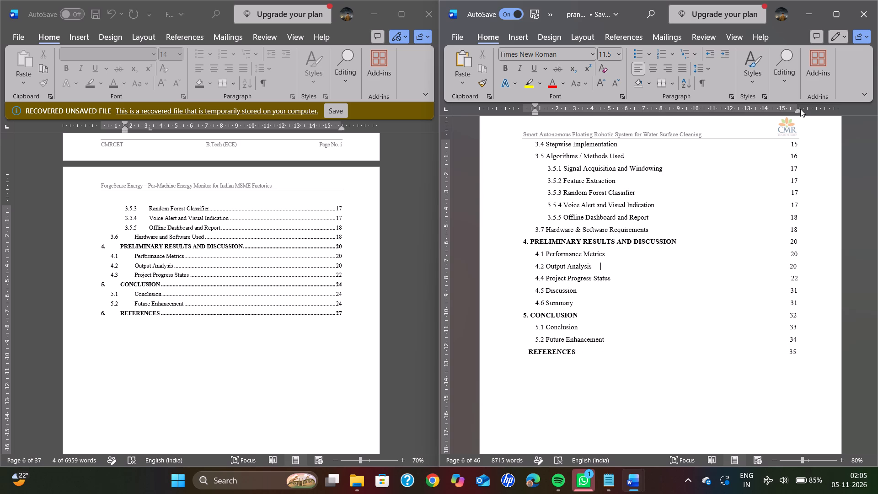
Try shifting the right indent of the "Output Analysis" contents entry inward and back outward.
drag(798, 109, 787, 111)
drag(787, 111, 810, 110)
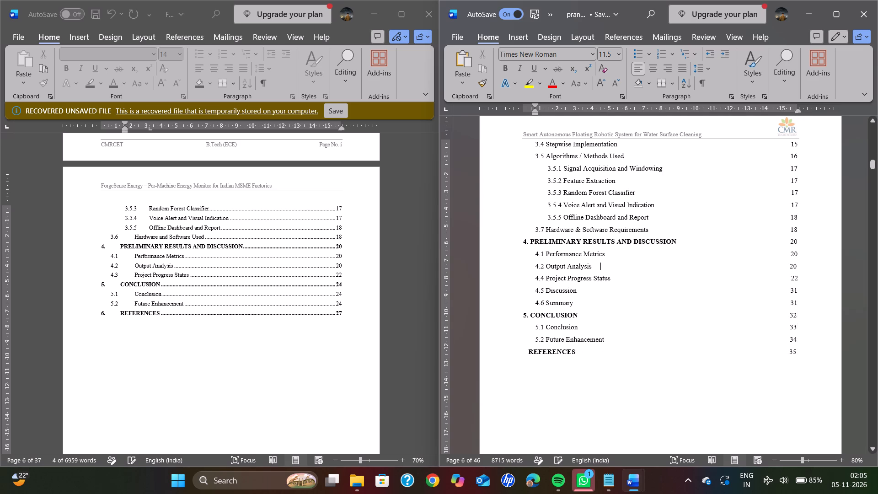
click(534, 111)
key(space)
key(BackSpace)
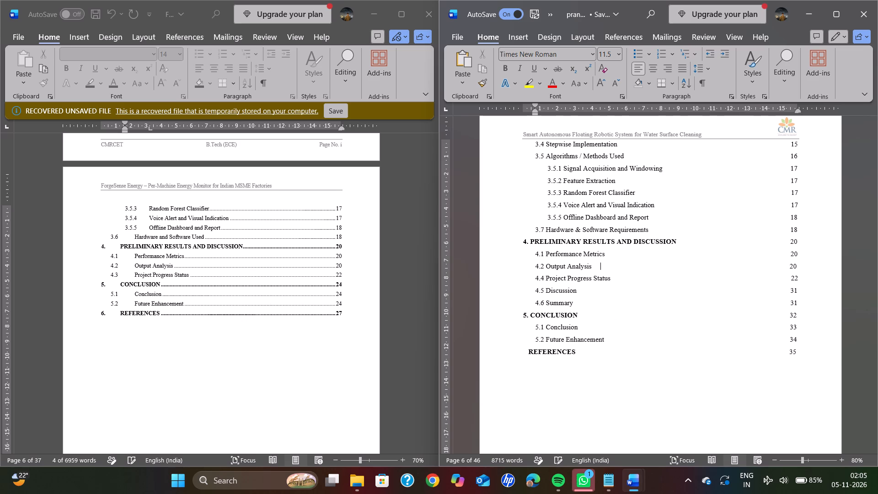
Remove one space before the page number of the "Project Progress Status" contents entry.
click(787, 281)
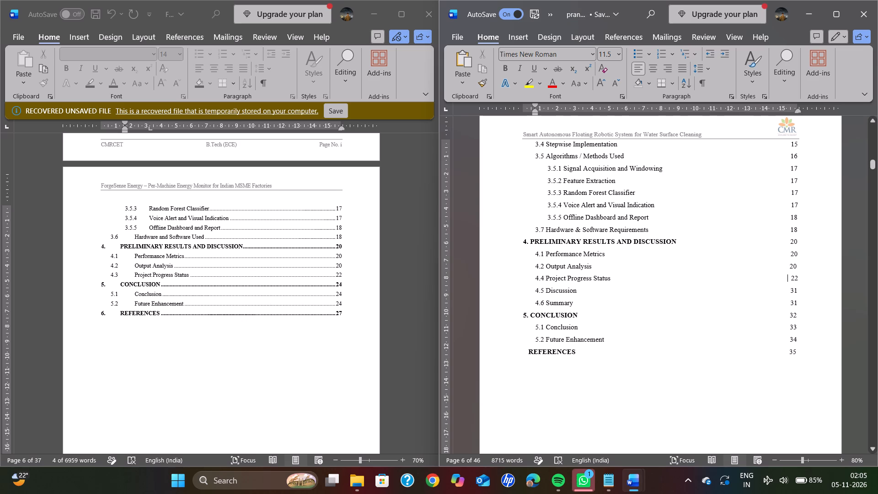
key(BackSpace)
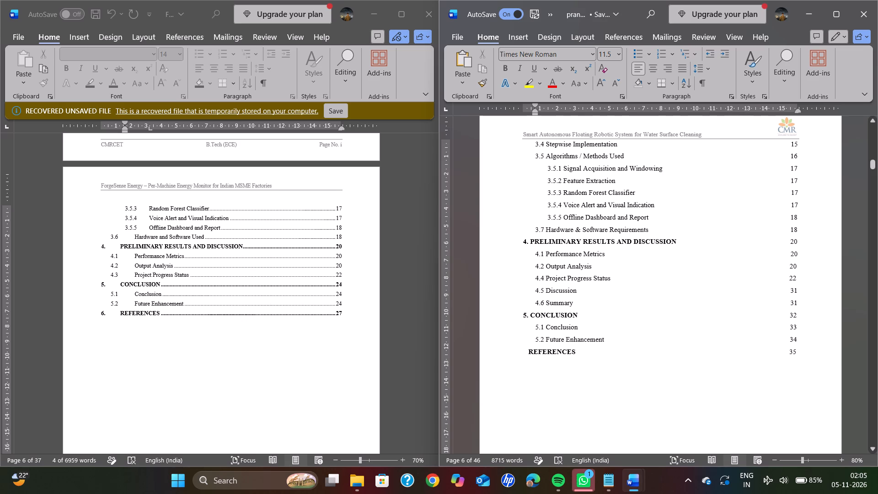
Delete the "4.5 Discussion" and "4.6 Summary" entries from the editable report's table of contents.
click(790, 289)
drag(801, 303, 631, 295)
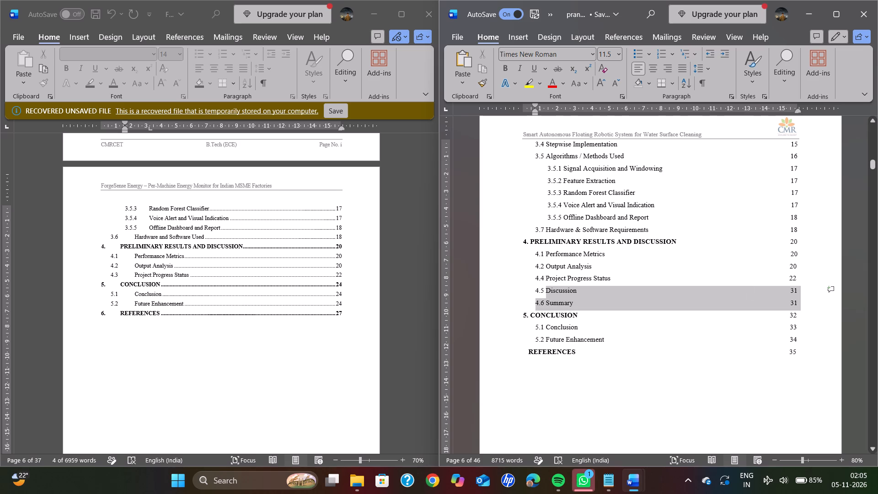
drag(631, 295, 526, 287)
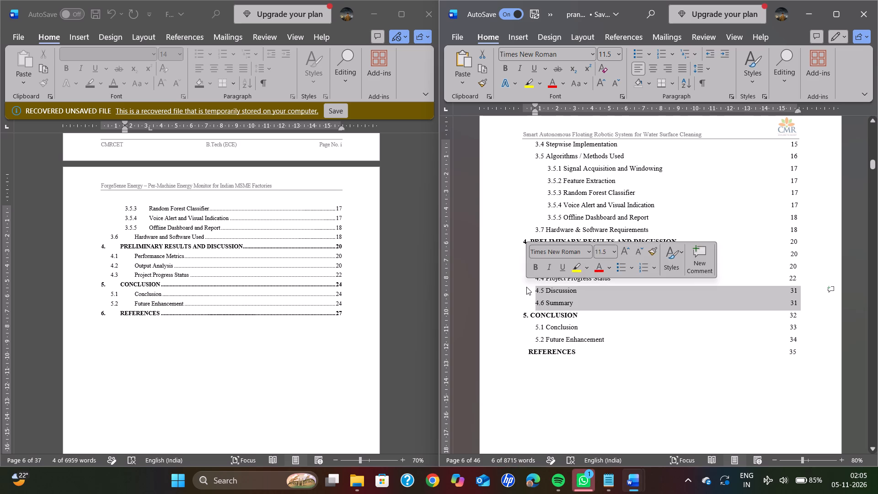
key(BackSpace)
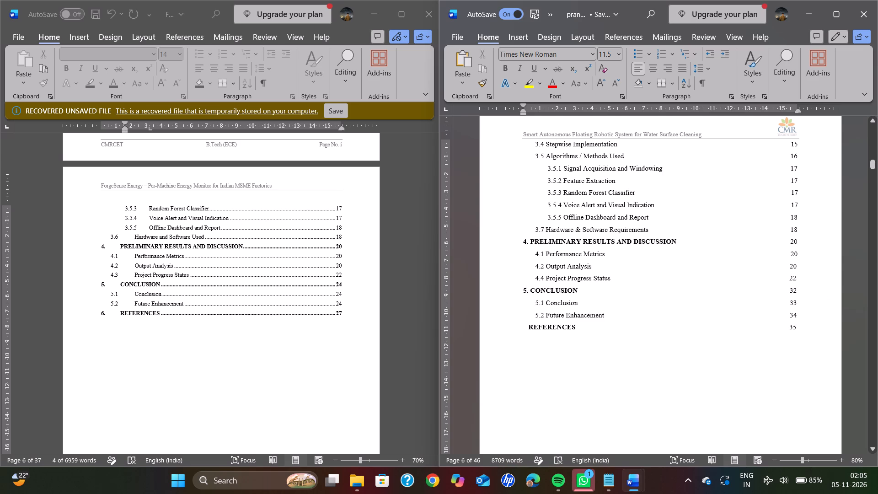
Set the page numbers of contents entries 5 "CONCLUSION", 5.1 "Conclusion" and 5.2 "Future Enhancement" to 24.
click(796, 290)
key(BackSpace)
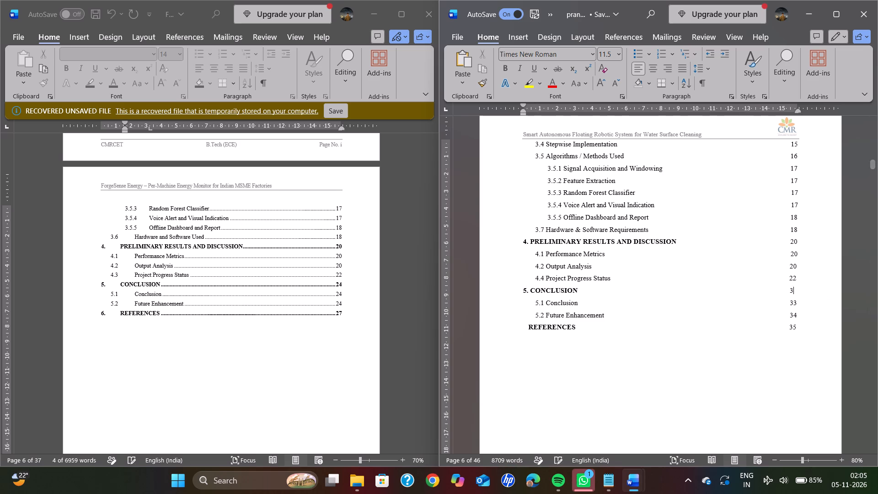
key(BackSpace)
text(24)
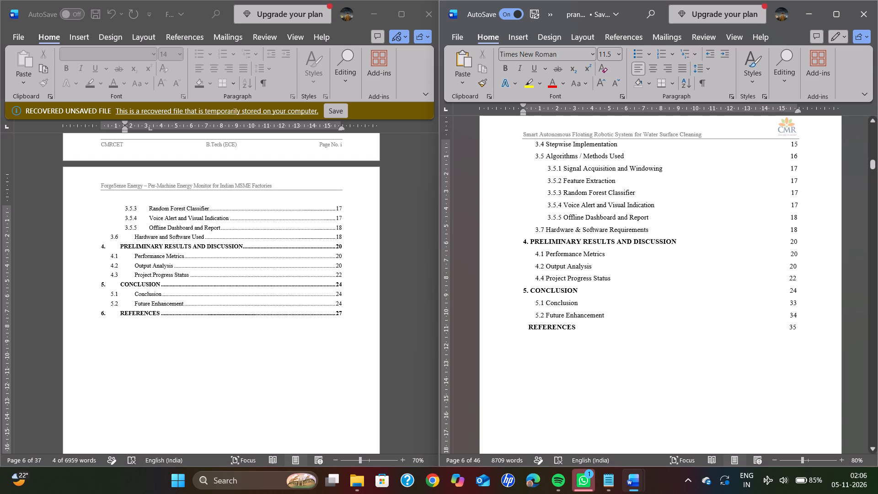
click(796, 300)
key(BackSpace)
key(BackSpace)
text(24)
key(Down)
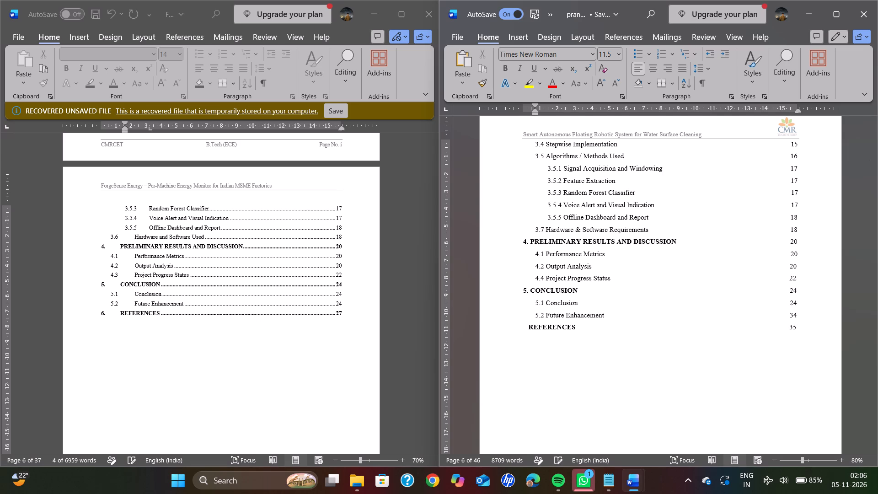
key(Left)
key(BackSpace)
key(2)
Set the page number of the "REFERENCES" contents entry to 27.
key(Down)
key(Right)
key(BackSpace)
key(BackSpace)
text(27)
Copy the figure 2 title "Working Flow of ForgeSense Energy" from the recovered report's List of Figures.
scroll(702, 324, down, 2)
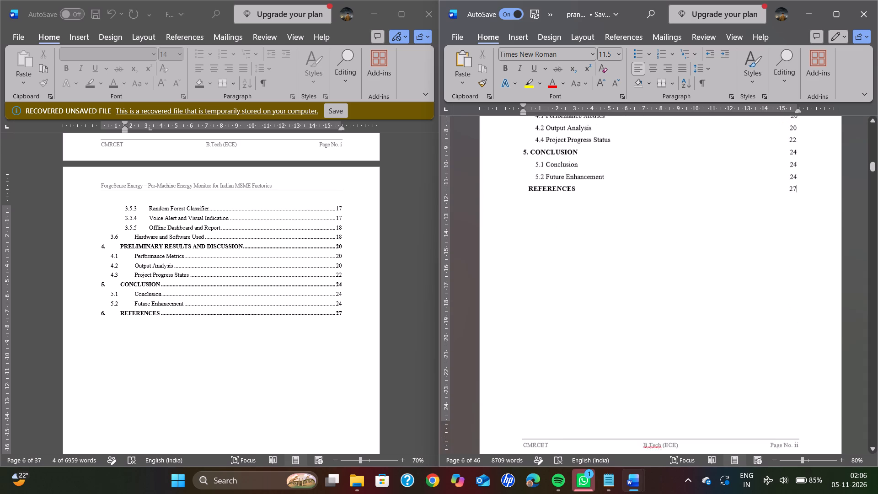
scroll(702, 324, down, 2)
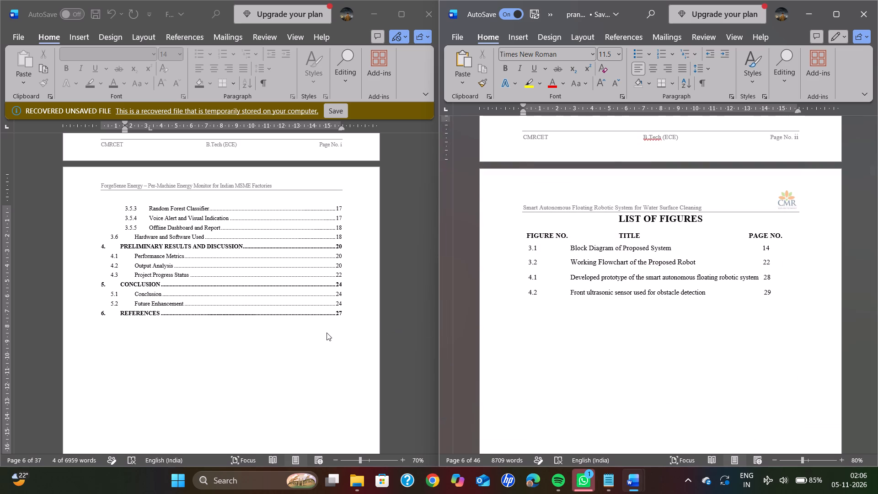
scroll(327, 333, down, 6)
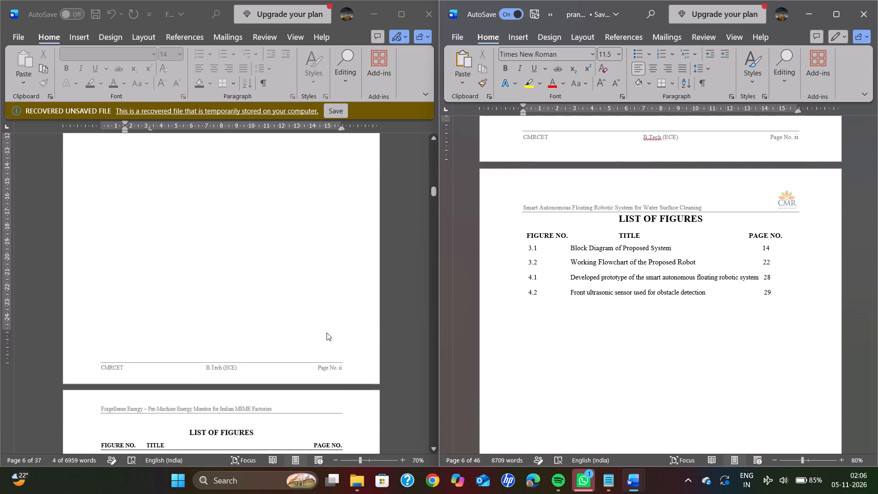
scroll(327, 333, down, 4)
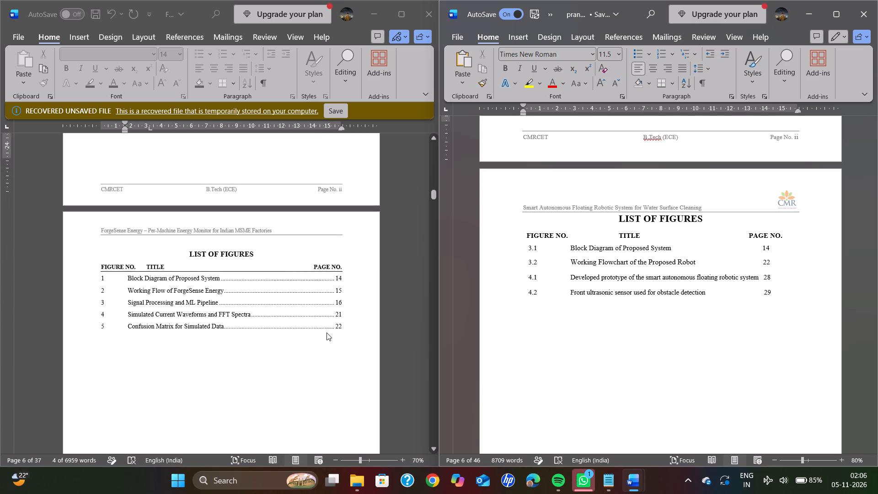
scroll(327, 333, down, 1)
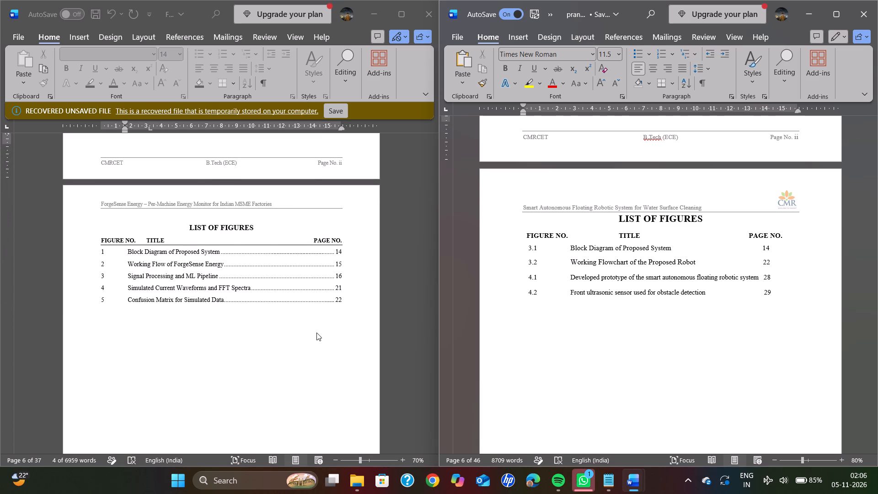
click(316, 333)
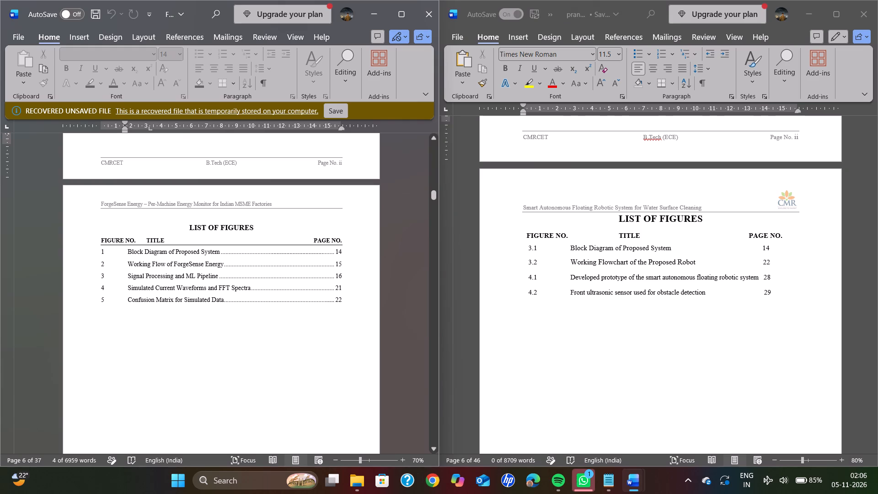
drag(224, 261, 140, 264)
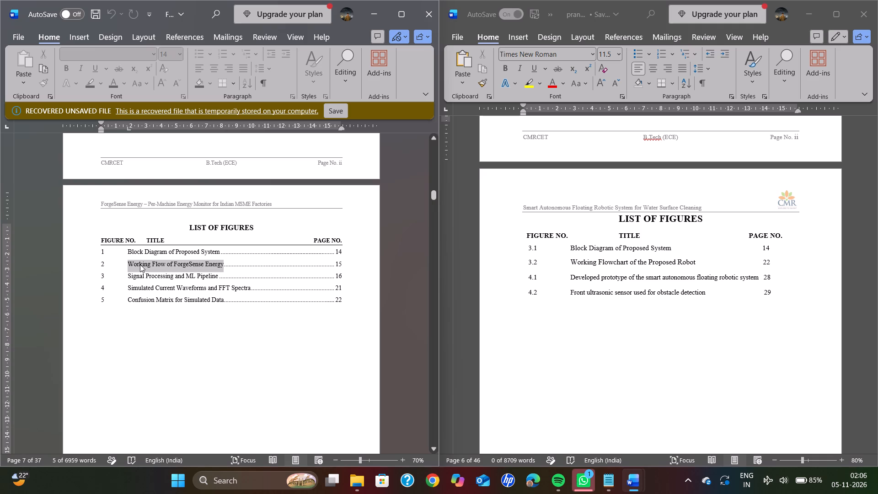
key(ctrl+c)
key(ctrl+c)
key(ctrl+c)
key(ctrl+c)
In Notepad, replace the old text with the copied "Working Flow of ForgeSense Energy" title and cut it as plain text.
click(606, 486)
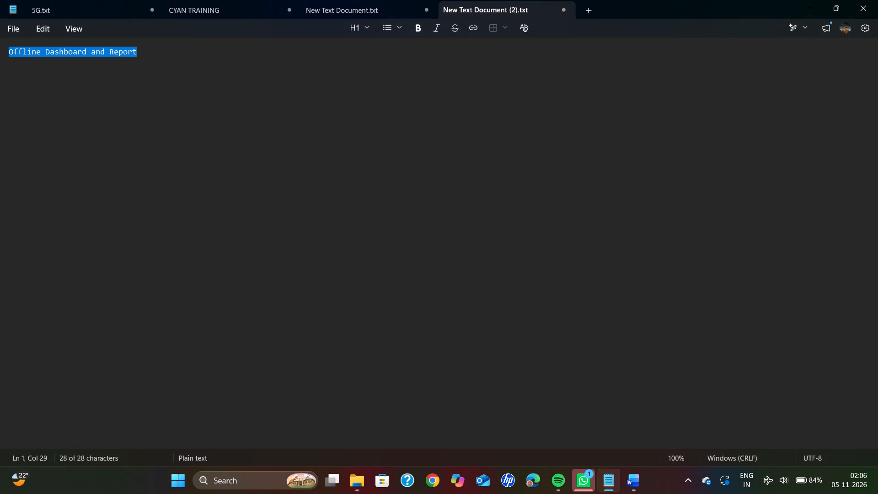
ctrl+click(469, 398)
key(ctrl+v)
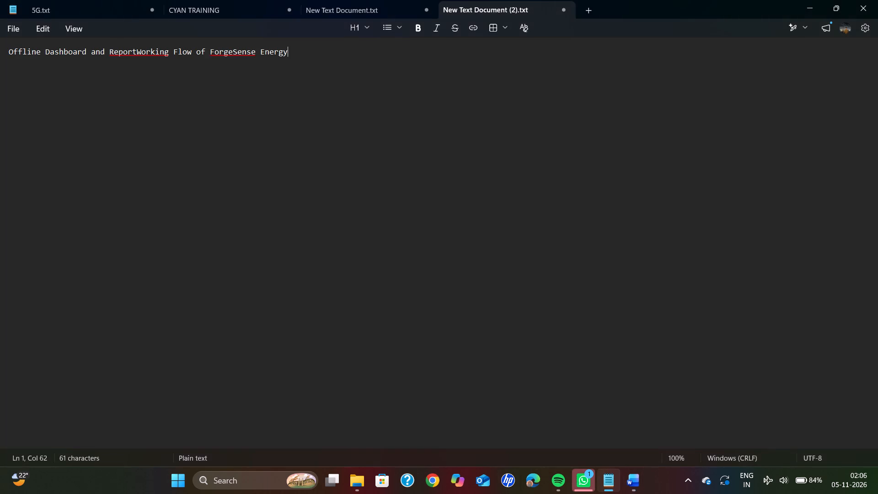
key(ctrl+z)
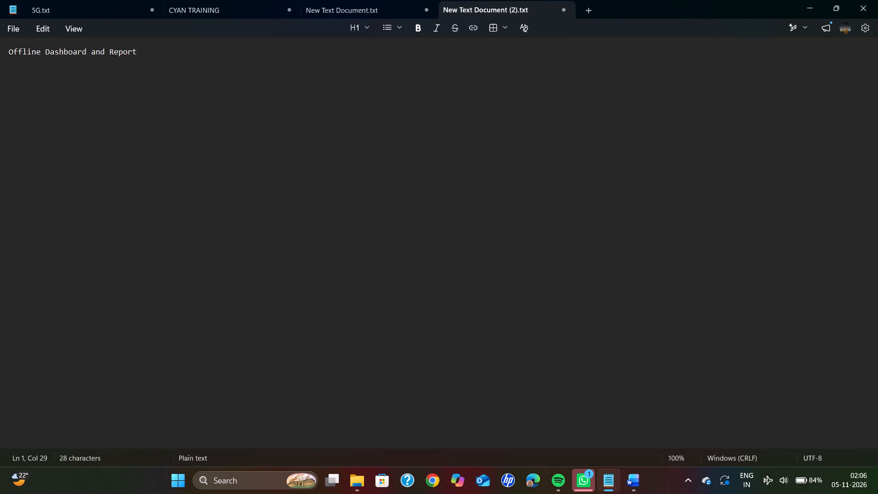
key(ctrl+a)
key(ctrl+v)
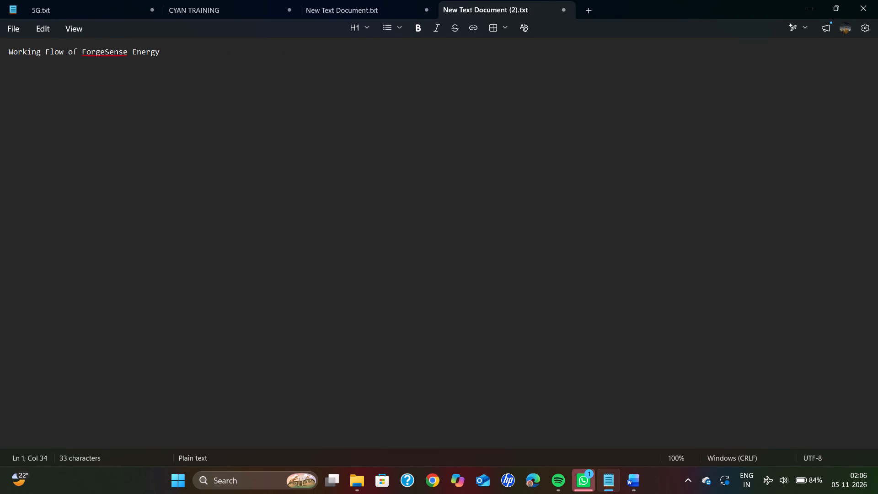
key(ctrl+a)
key(ctrl+x)
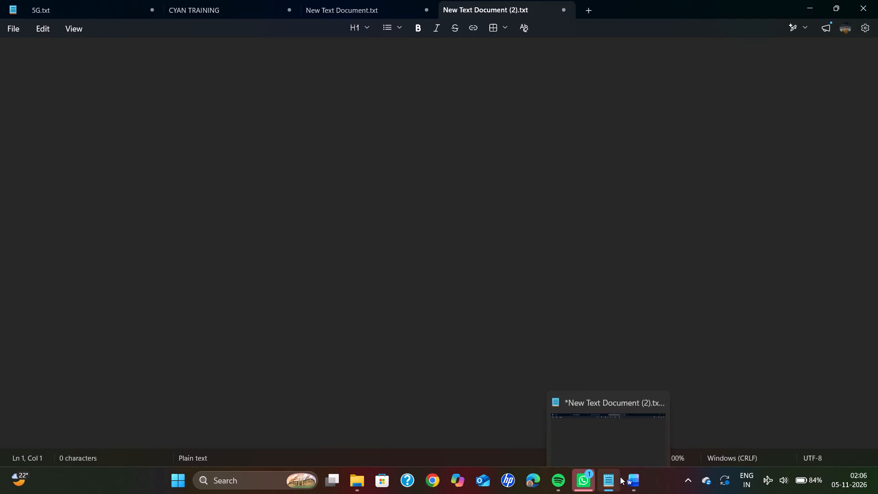
Back in the editable Word report's List of Figures, replace the figure 3.2 title with "Working Flow of ForgeSense Energy".
click(541, 429)
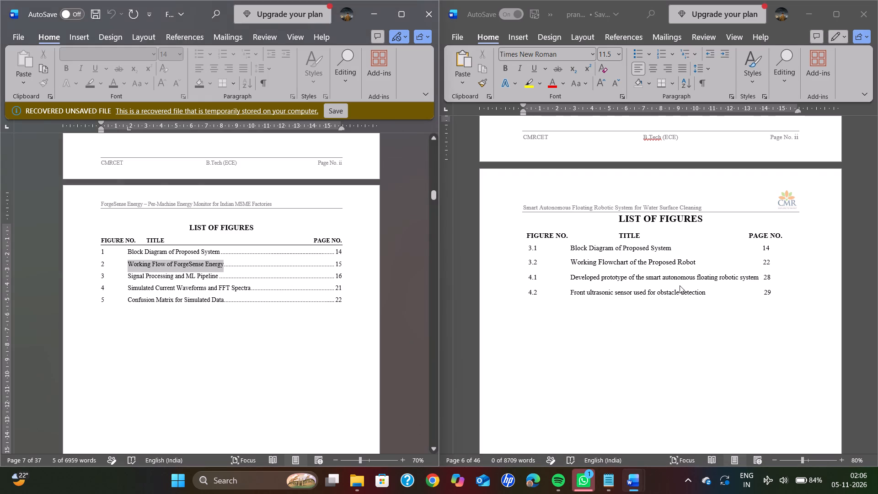
click(696, 257)
drag(696, 262, 694, 262)
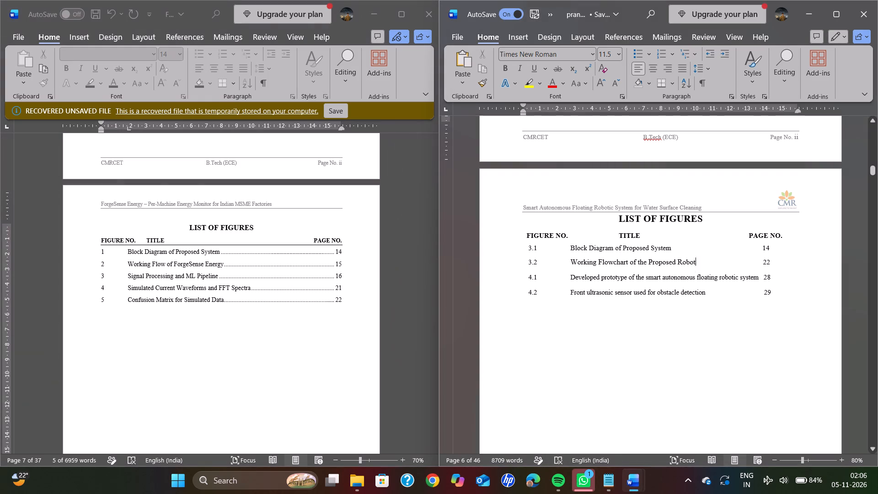
drag(694, 262, 578, 262)
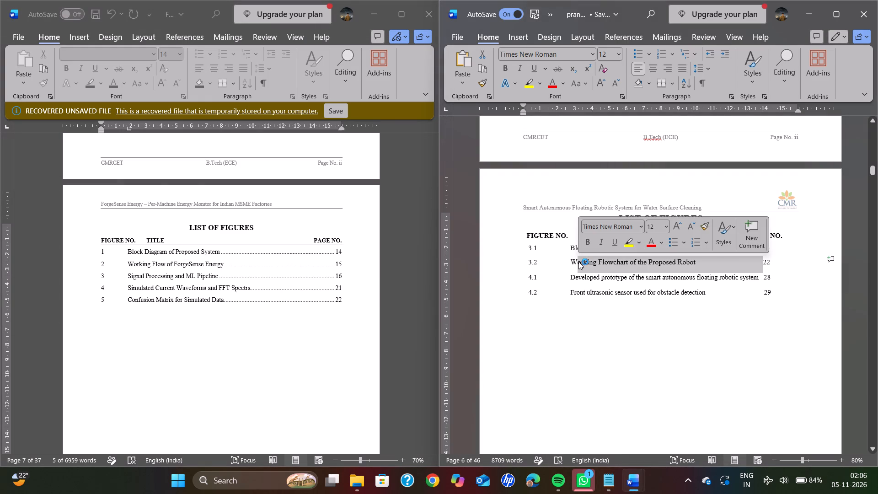
key(ctrl+v)
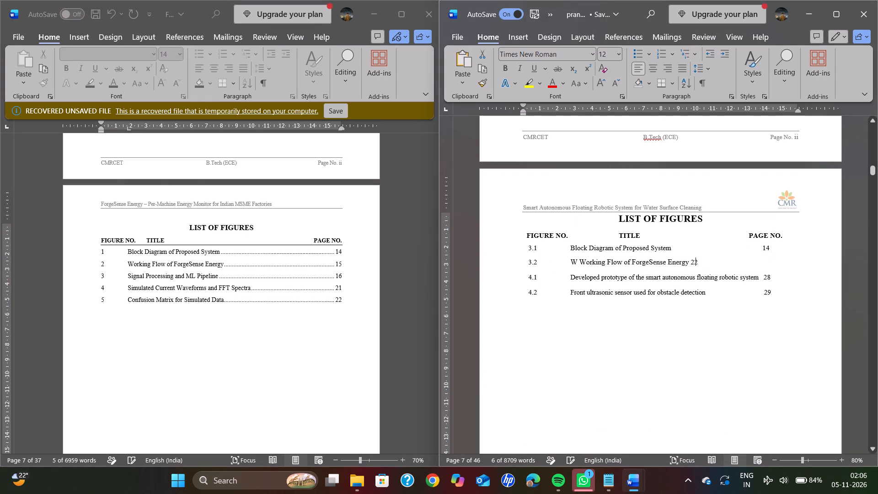
click(578, 260)
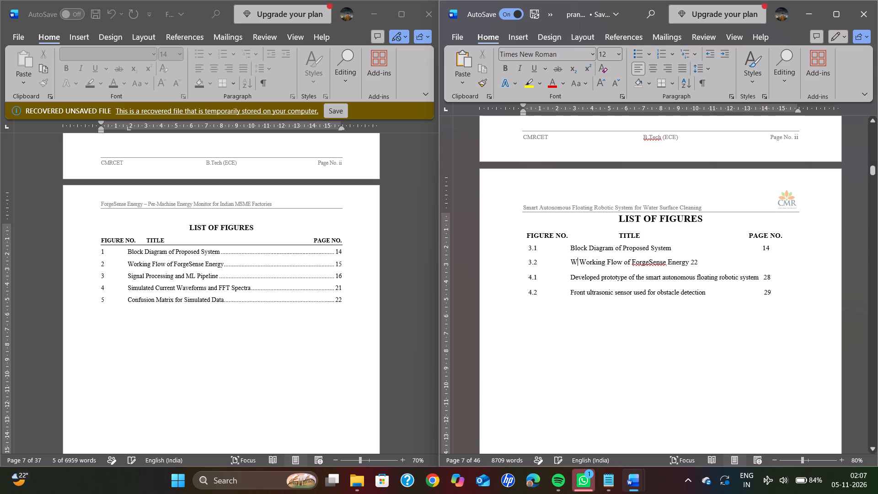
key(Right)
key(BackSpace)
key(BackSpace)
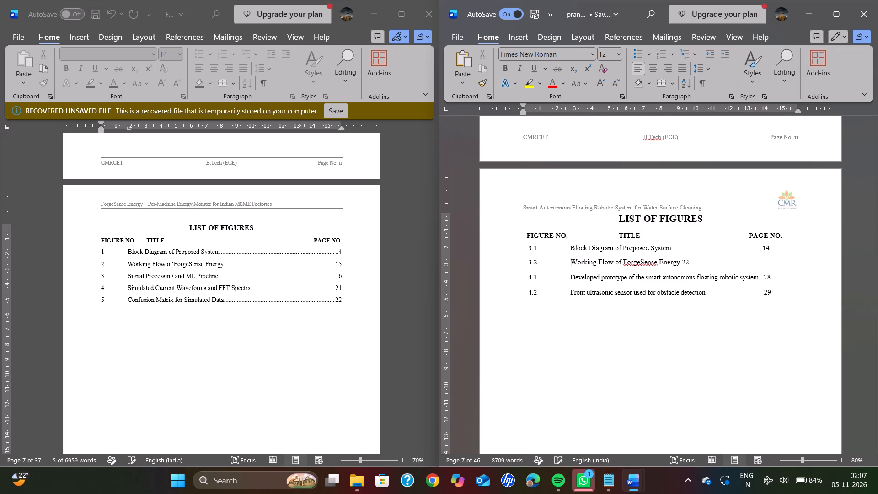
Add spaces before the figure 3.2 page number in the List of Figures to align it under the 3.1 entry's page number.
click(683, 262)
key(space)
key(space)
key(space)
key(space)
key(space)
key(space)
key(space)
key(space)
key(space)
key(space)
key(space)
key(space)
key(space)
key(space)
key(space)
key(space)
key(space)
key(space)
key(space)
key(space)
key(space)
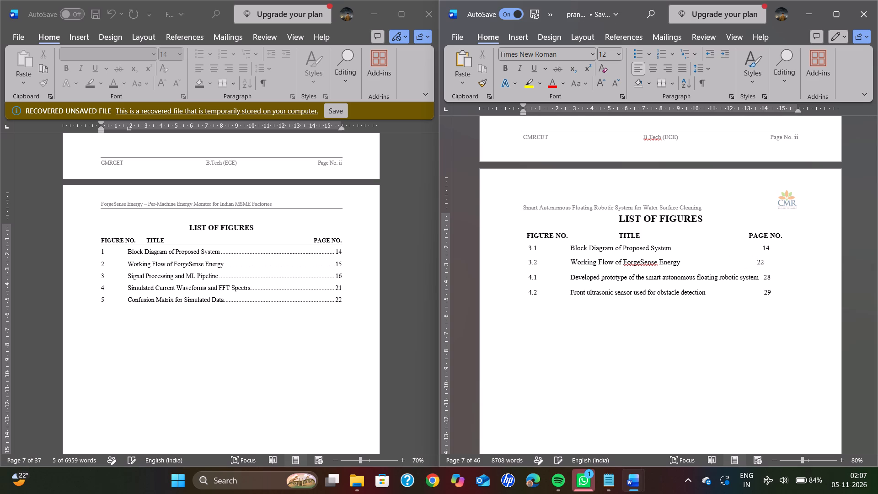
key(space)
key(space)
key(space)
key(space)
key(BackSpace)
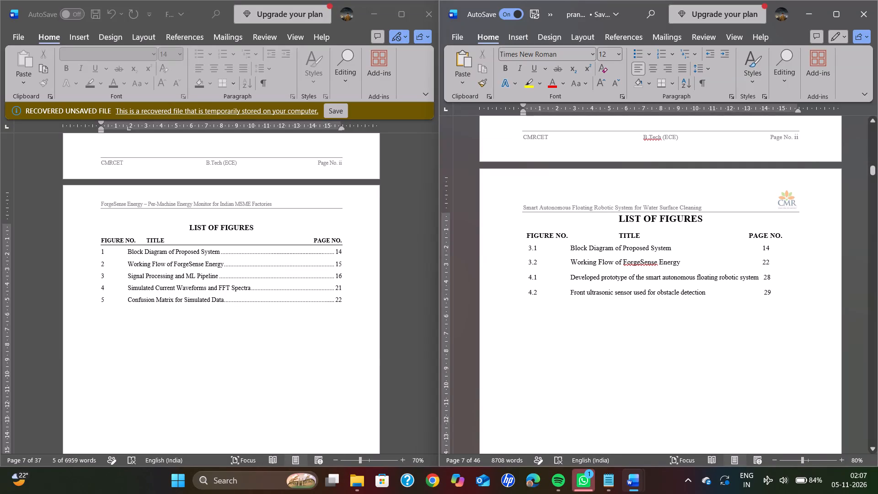
Copy the figure 3 title "Signal Processing and ML Pipeline" from the recovered report's List of Figures.
scroll(552, 337, down, 1)
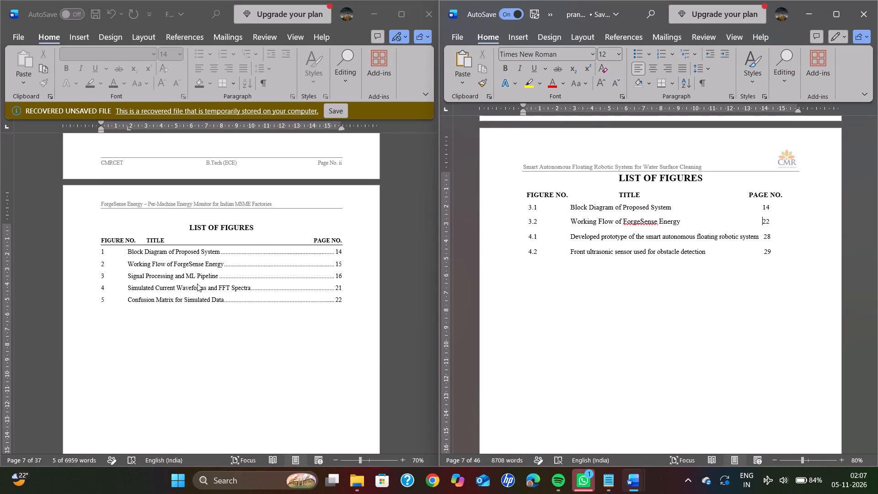
click(218, 277)
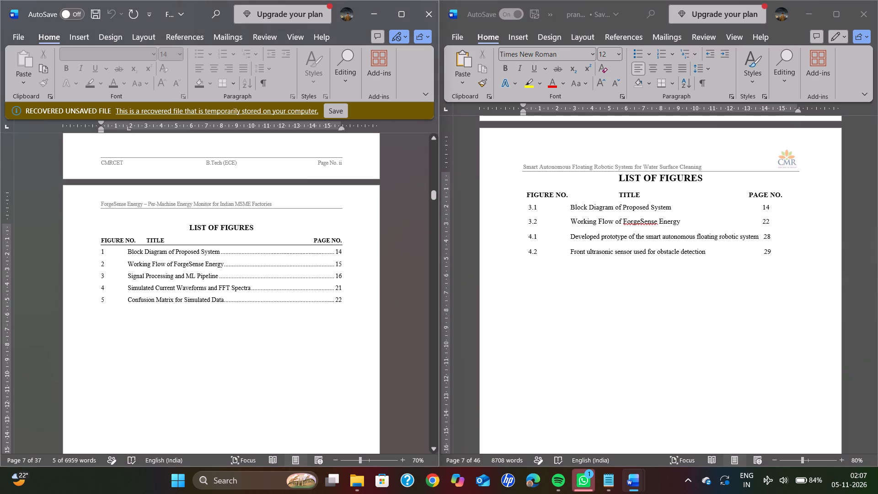
drag(218, 276, 126, 273)
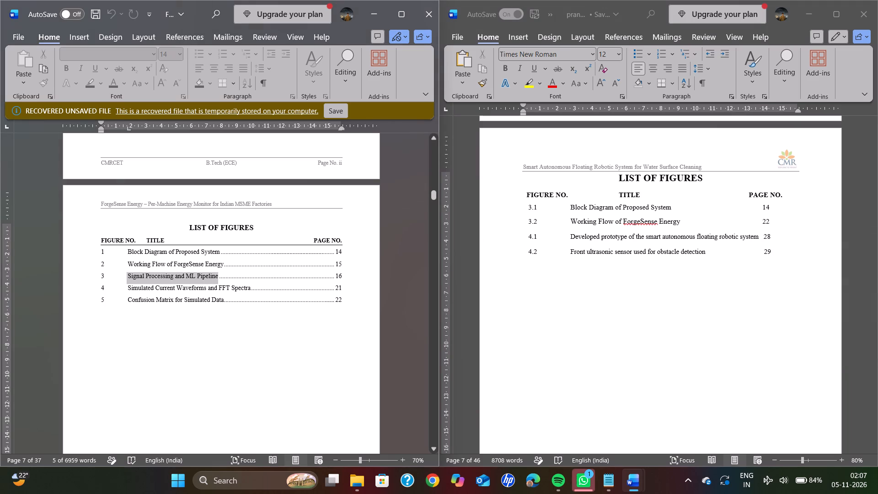
drag(126, 273, 128, 273)
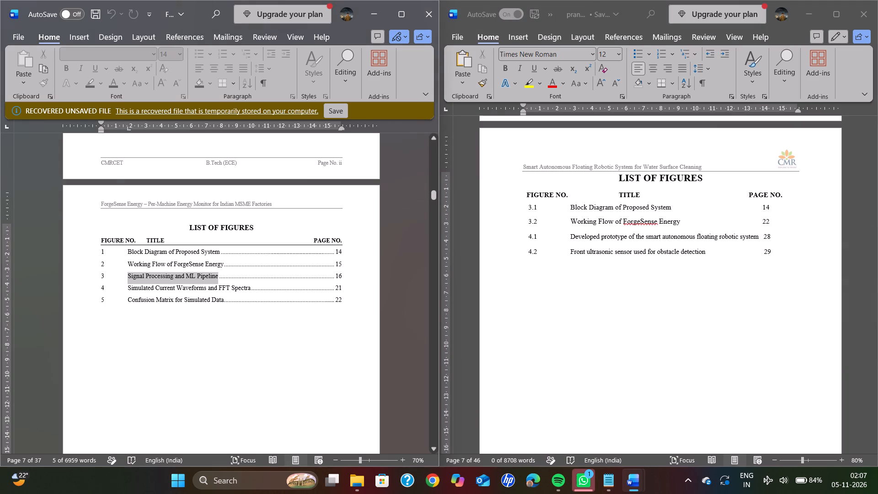
key(ctrl+c)
key(ctrl+c)
key(ctrl+c)
key(ctrl+c)
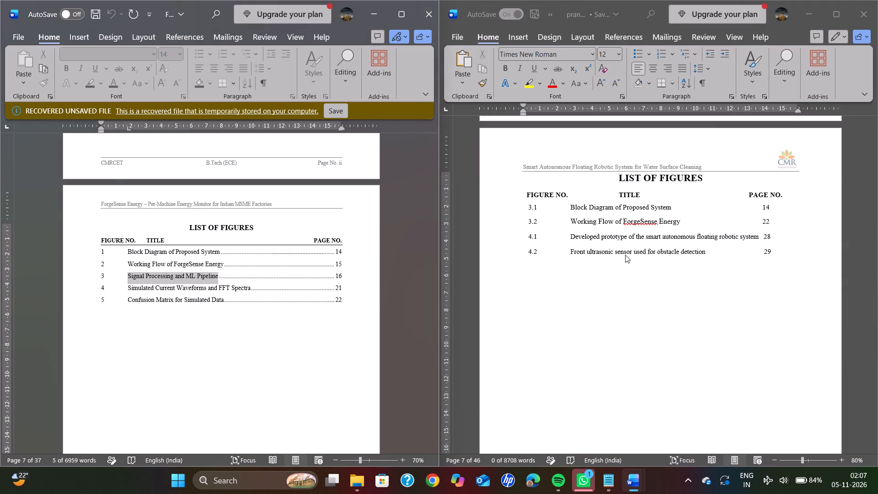
In Notepad, paste the copied "Signal Processing and ML Pipeline" title and cut it as plain text.
click(611, 479)
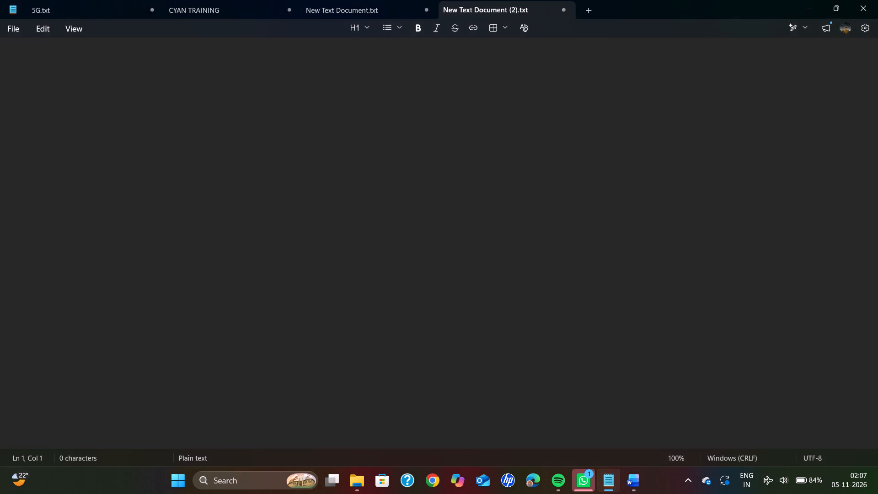
key(ctrl+v)
ctrl+click(466, 322)
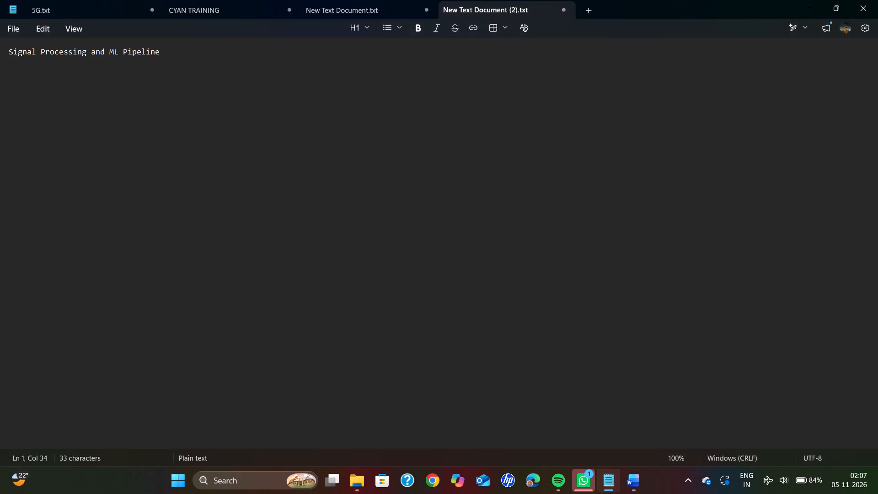
key(ctrl+a)
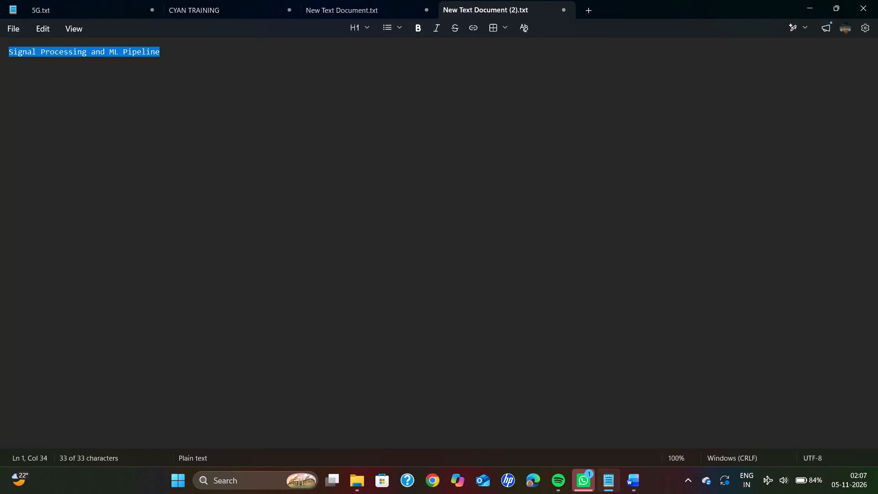
key(ctrl+x)
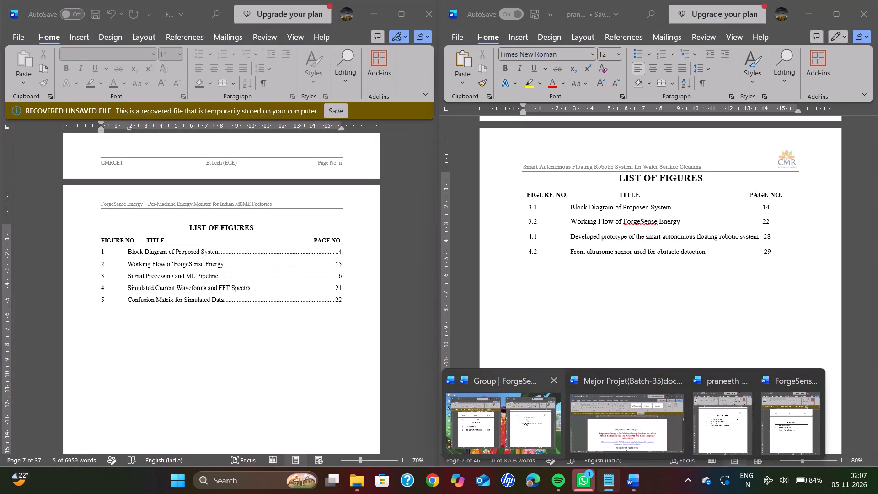
Back in the editable Word report's List of Figures, replace the figure 4.1 title with "Signal Processing and ML Pipeline".
click(524, 417)
click(760, 236)
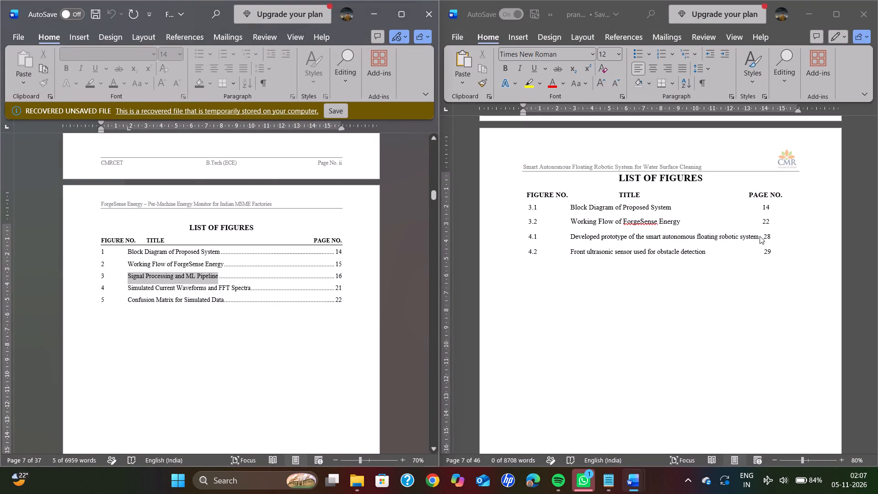
drag(759, 236, 616, 235)
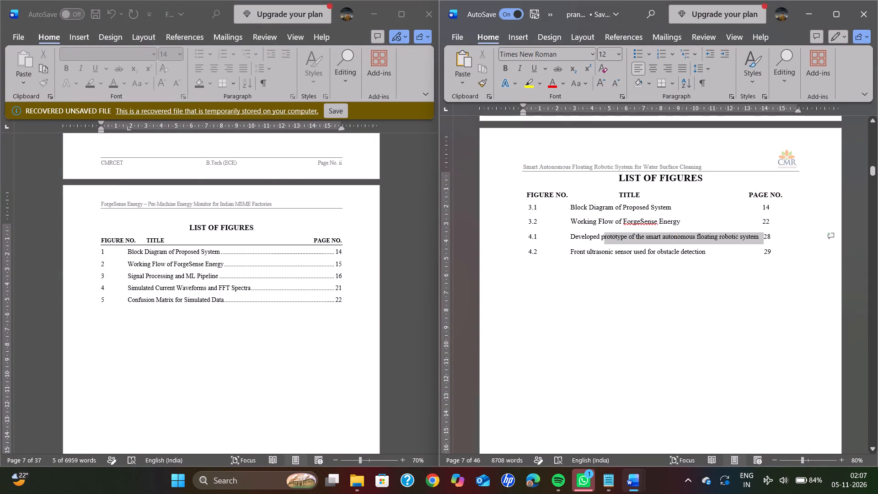
drag(616, 235, 581, 236)
key(ctrl+v)
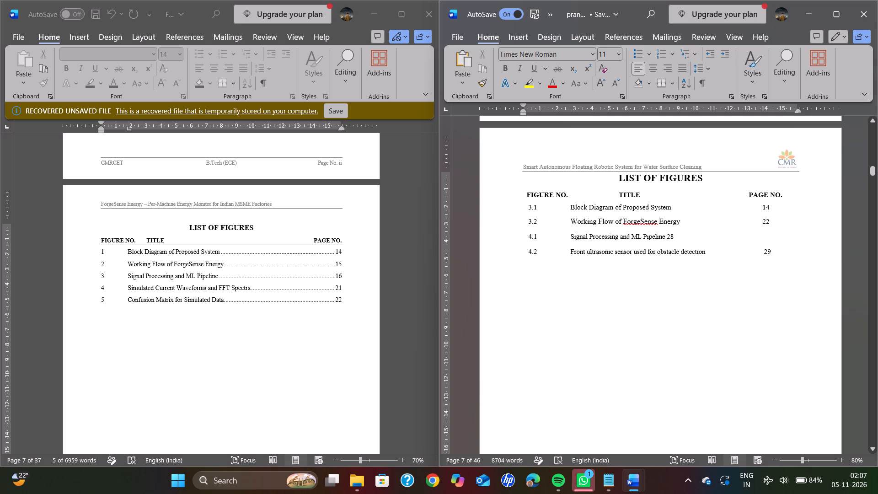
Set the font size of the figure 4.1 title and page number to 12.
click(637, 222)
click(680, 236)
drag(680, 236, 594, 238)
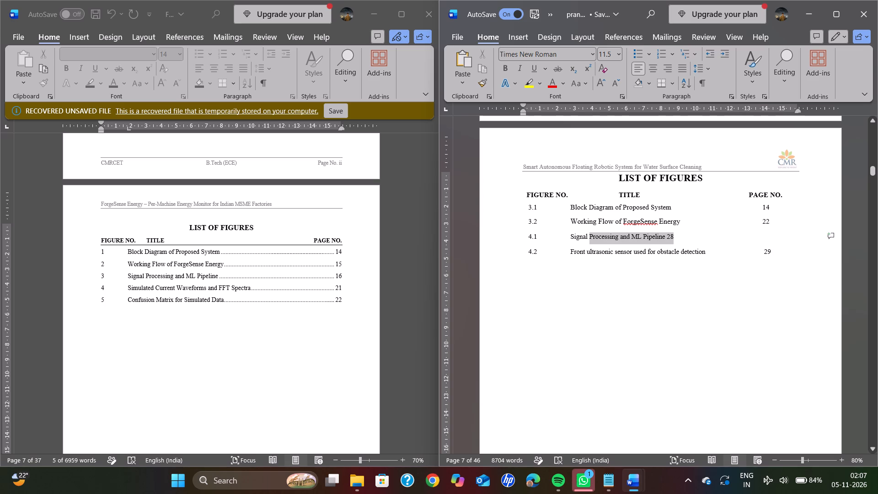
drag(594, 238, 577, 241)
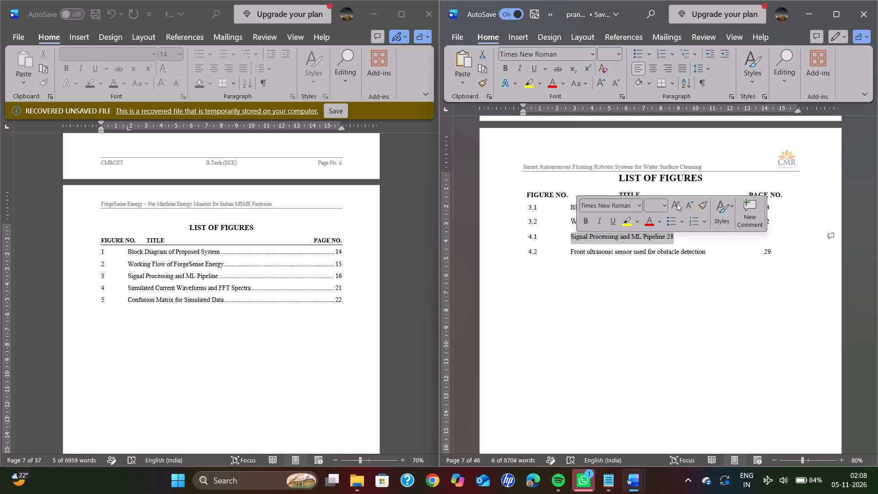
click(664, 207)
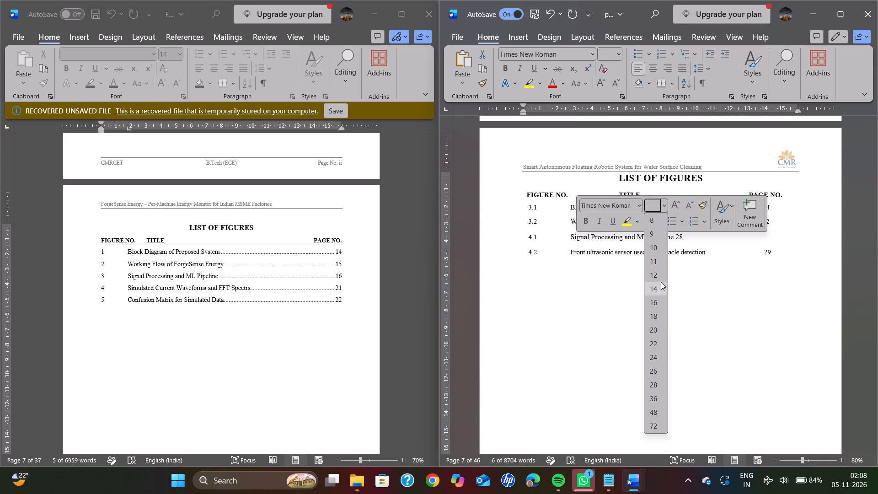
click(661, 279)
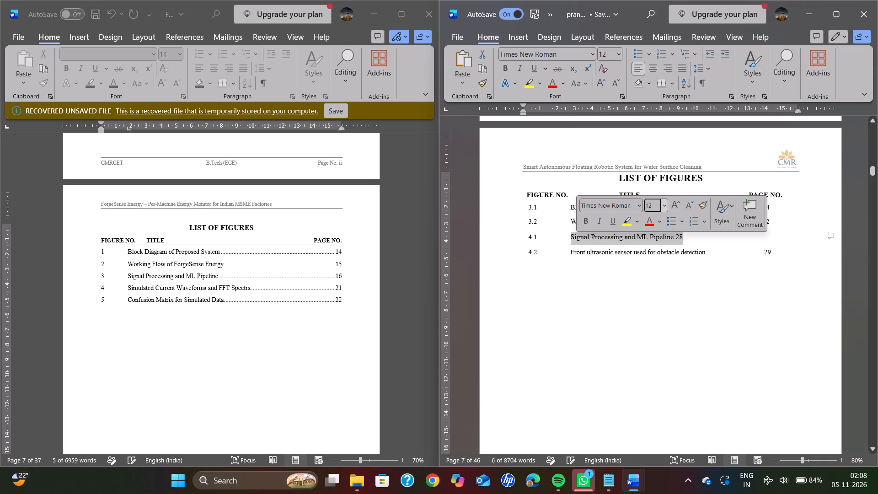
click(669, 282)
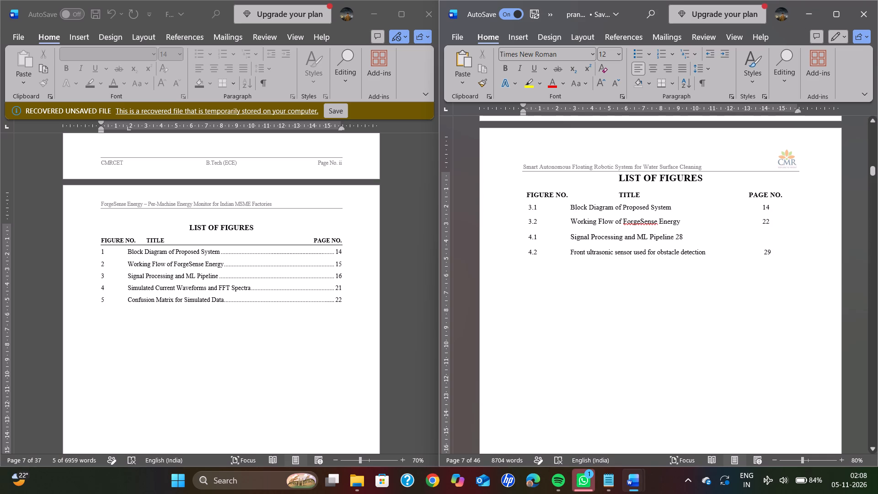
Compare font sizes across the List of Figures entries and set the "Working Flow of ForgeSense Energy" title to size 11.5.
click(709, 252)
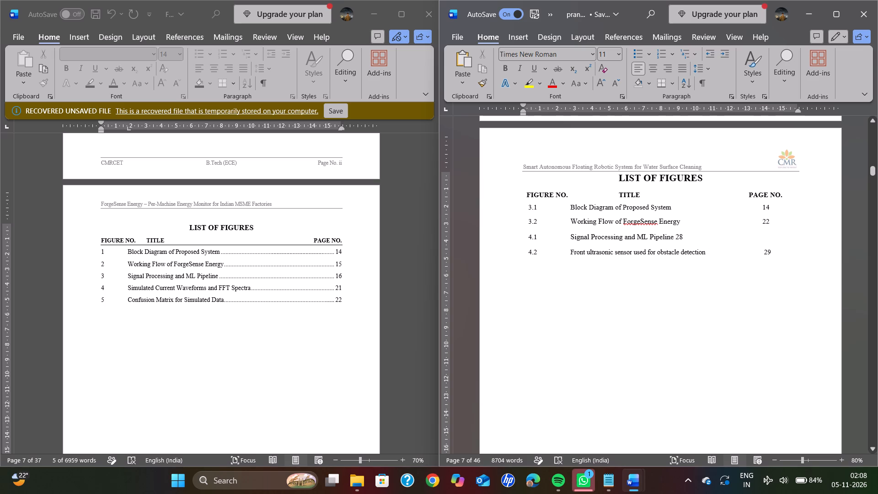
click(678, 207)
click(625, 204)
click(629, 222)
drag(683, 219, 579, 227)
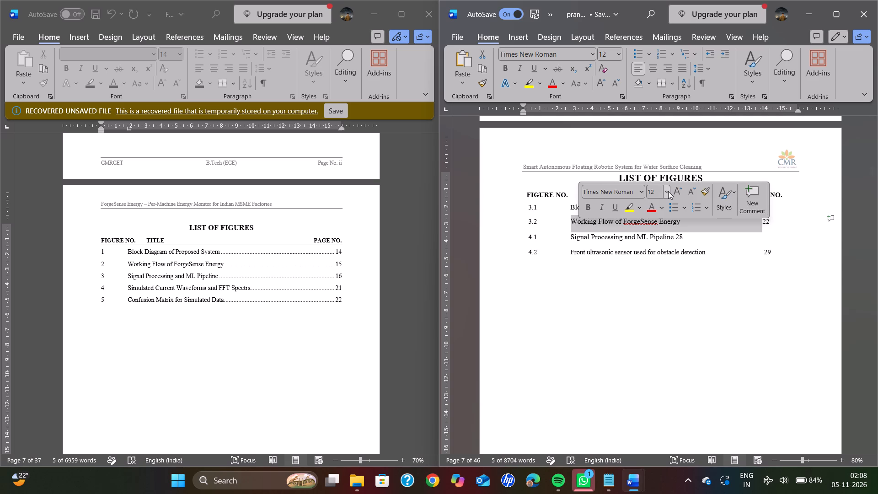
click(656, 191)
text(11.5)
click(674, 276)
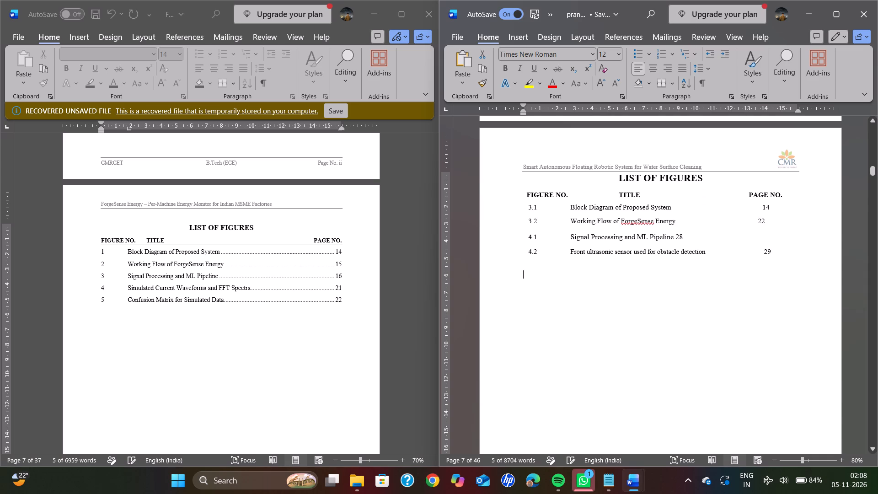
Set the font size of the "Signal Processing and ML Pipeline" title and its page number to 11.5.
click(683, 235)
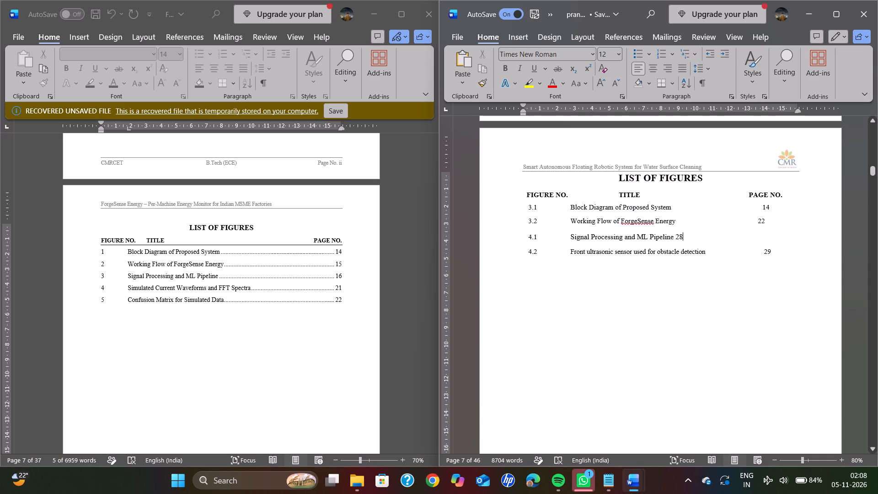
drag(683, 235, 583, 235)
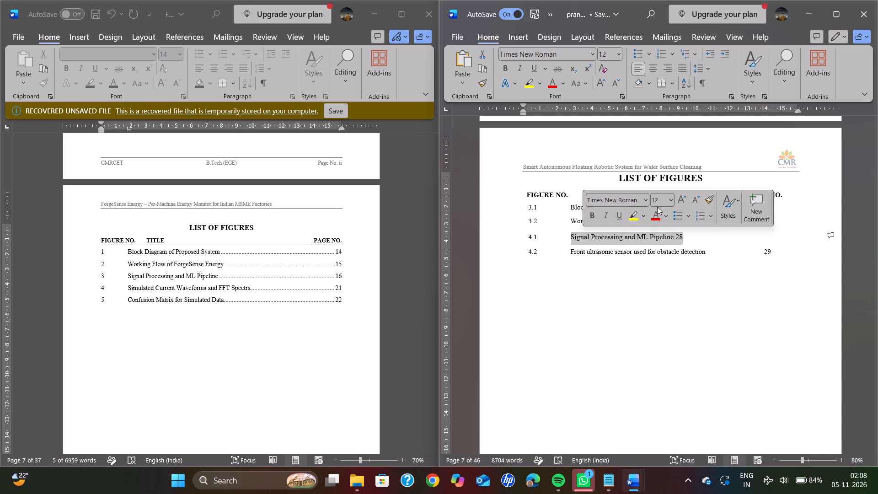
click(658, 200)
text(11.5)
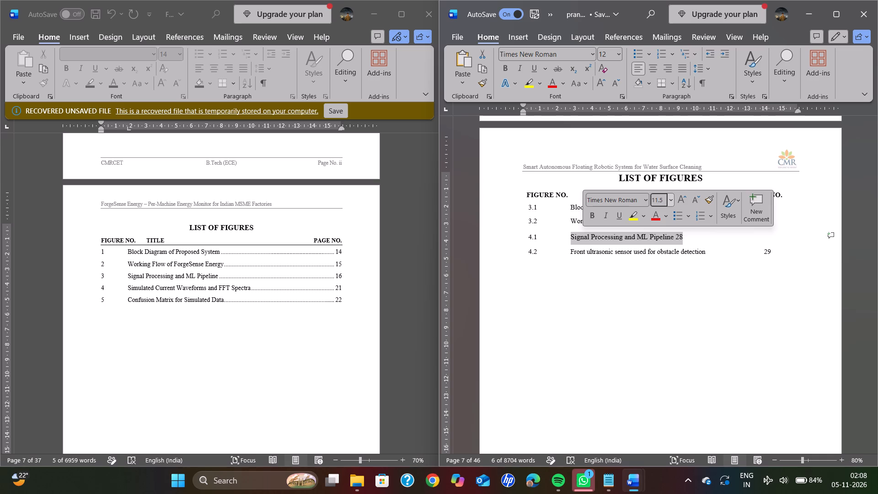
click(684, 252)
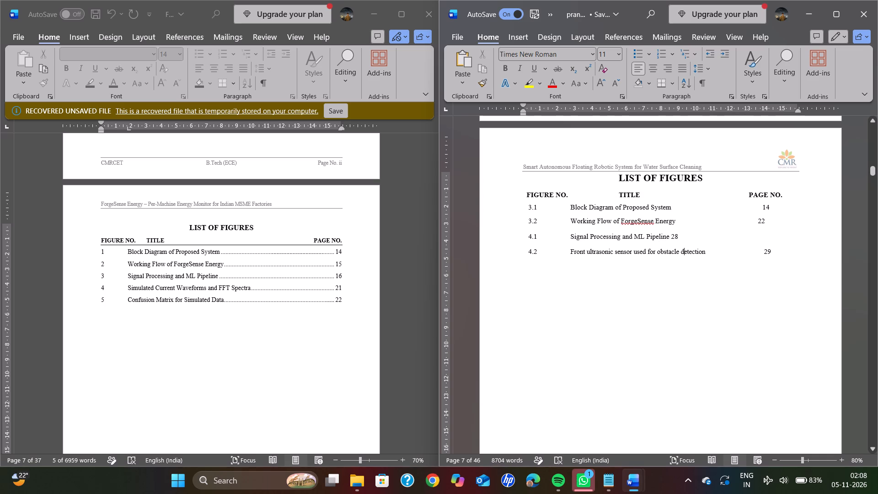
Check font sizes in the List of Figures and insert spaces before the figure 3.2 page number to align it under 14.
drag(707, 251, 575, 249)
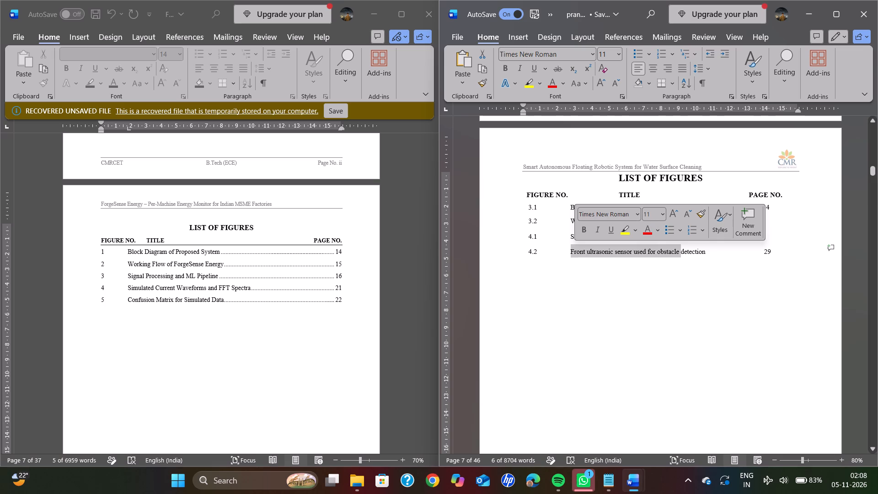
click(727, 277)
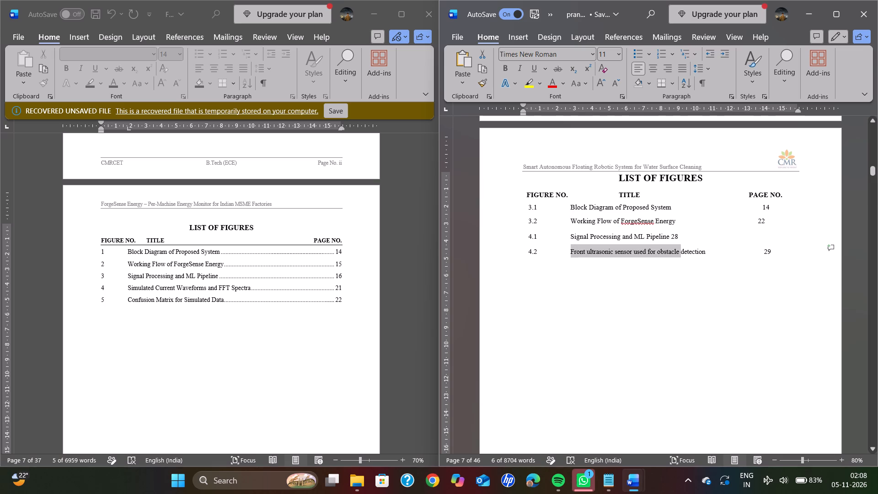
drag(758, 220, 770, 220)
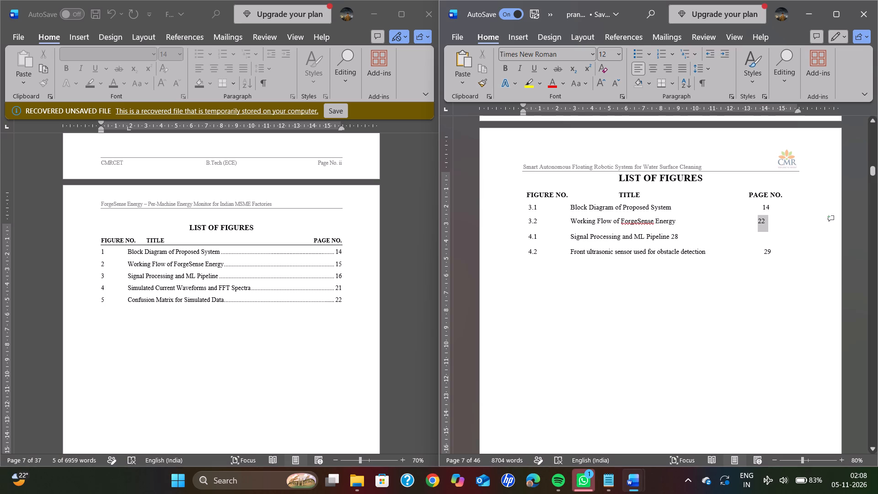
drag(770, 220, 771, 220)
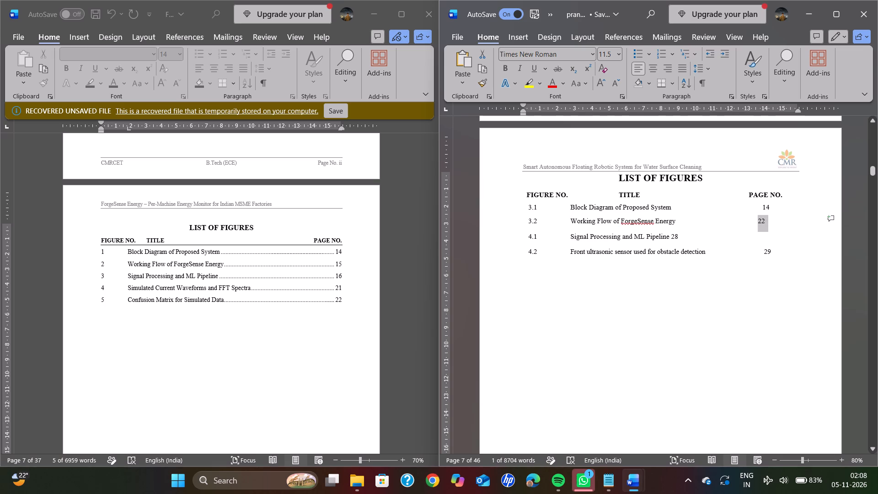
click(784, 236)
drag(762, 206, 772, 205)
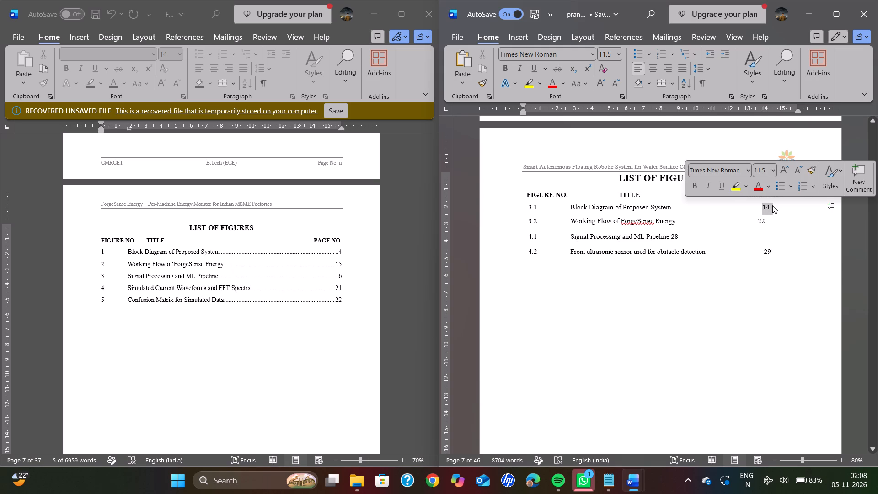
click(750, 216)
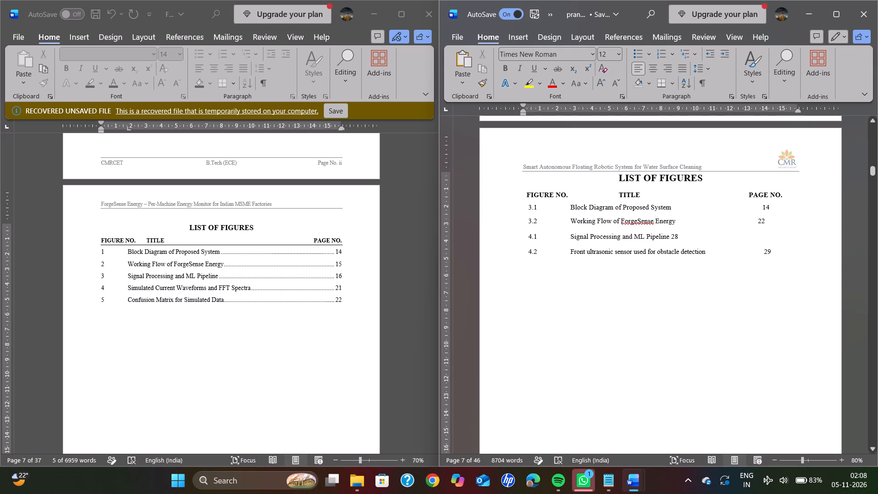
text(vv)
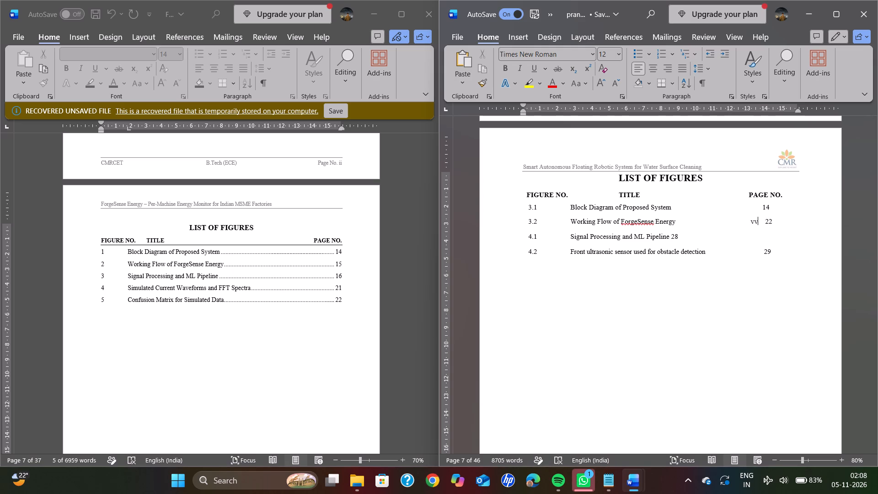
key(BackSpace)
key(BackSpace)
key(space)
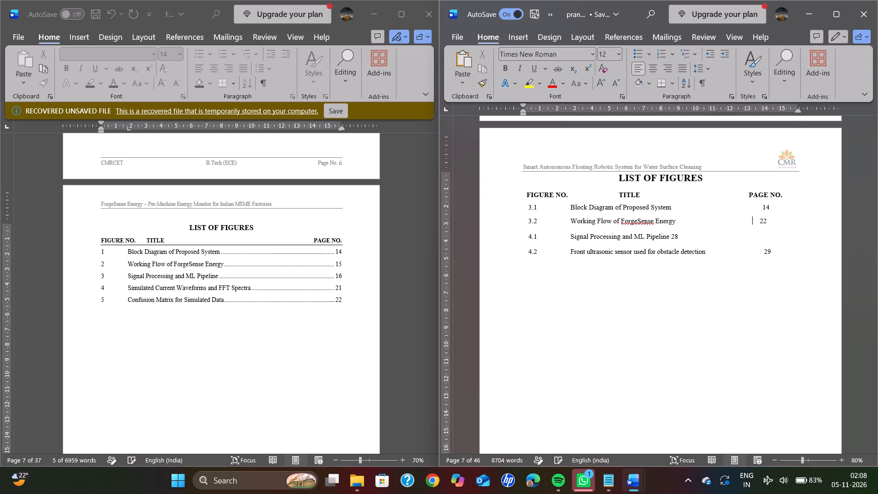
key(space)
key(space)
key(BackSpace)
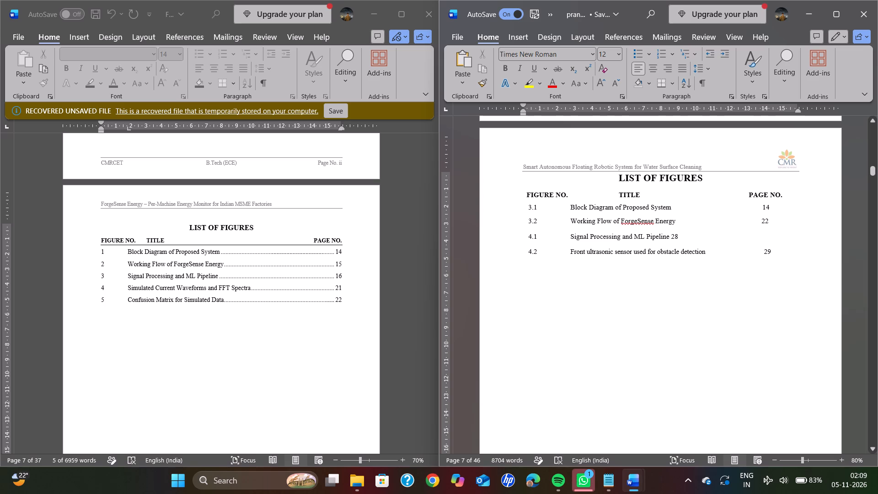
Insert spaces after the "Signal Processing and ML Pipeline" title so its page number 28 sits in the PAGE NO. column.
click(763, 233)
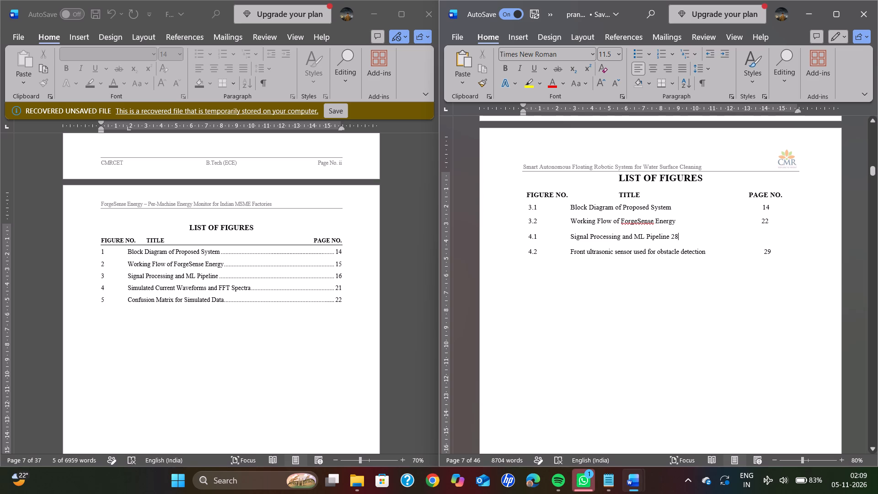
click(667, 237)
click(669, 240)
key(space)
key(space)
key(space)
key(space)
key(space)
key(space)
key(space)
key(space)
key(space)
key(space)
key(space)
key(space)
key(space)
key(space)
key(space)
key(space)
key(space)
key(space)
key(space)
key(space)
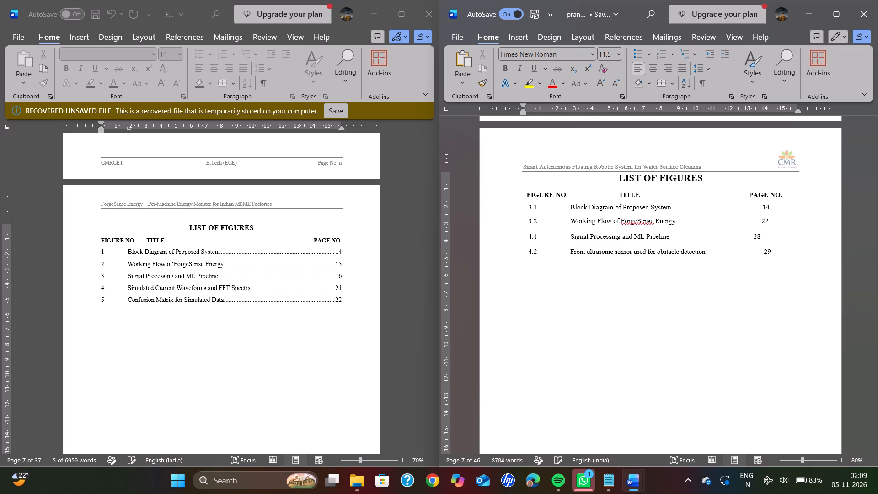
key(space)
key(space)
key(space)
Fine-tune the spacing before the figure 3.2 and 4.1 page numbers to line them up with the figure 3.1 page number.
key(Right)
key(Up)
key(space)
key(Up)
key(Down)
key(Down)
key(space)
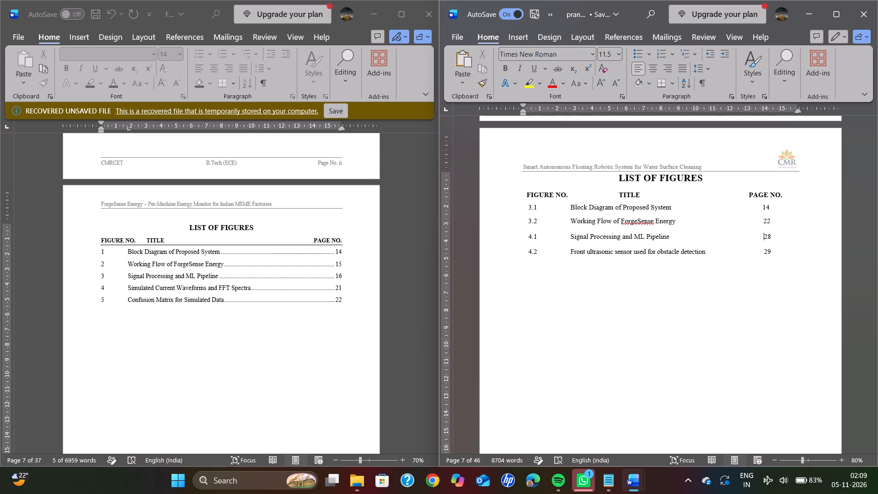
key(Up)
key(Up)
key(Left)
key(Down)
key(Down)
key(Right)
key(BackSpace)
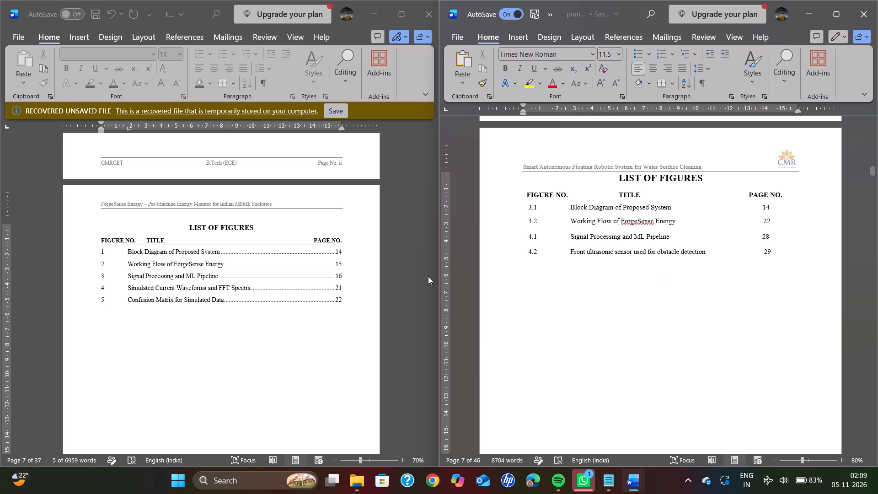
Copy the title "Simulated Current Waveforms and FFT Spectra" from the recovered report's List of Figures and convert it to plain text in Notepad.
click(249, 285)
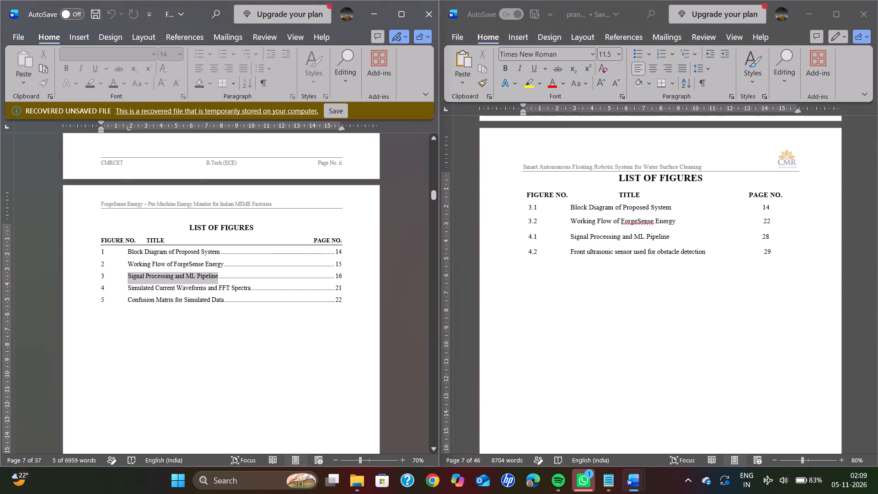
drag(251, 288, 130, 289)
key(ctrl+c)
key(ctrl+c)
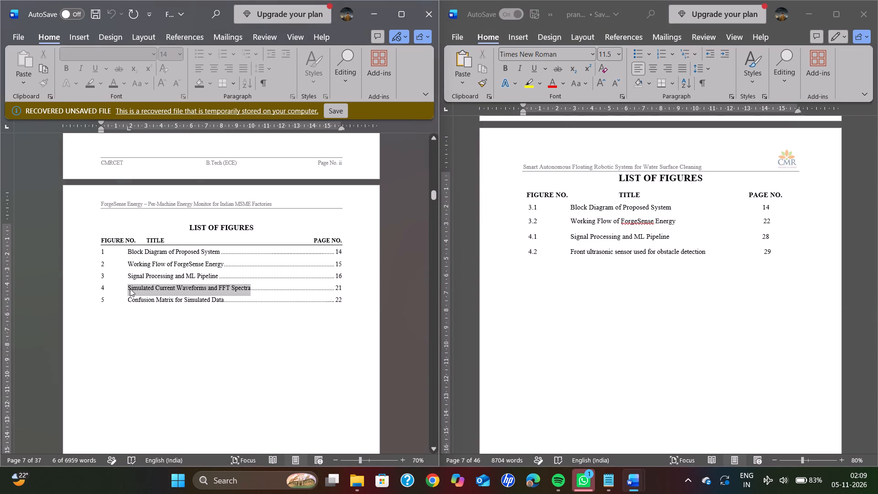
key(ctrl+c)
key(ctrl+c)
key(ctrl+c)
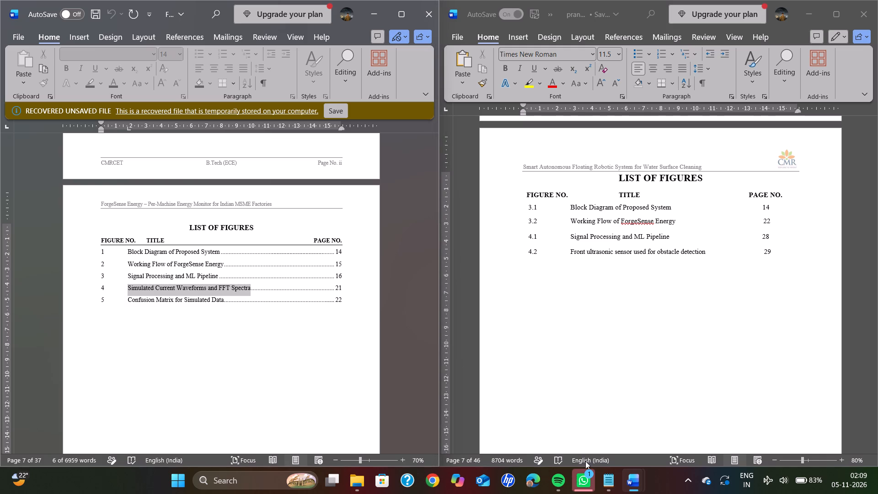
click(606, 475)
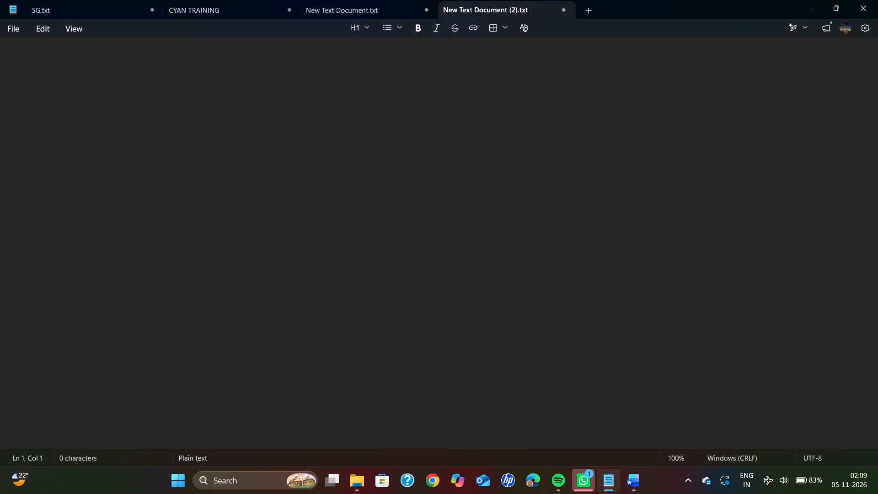
key(ctrl+v)
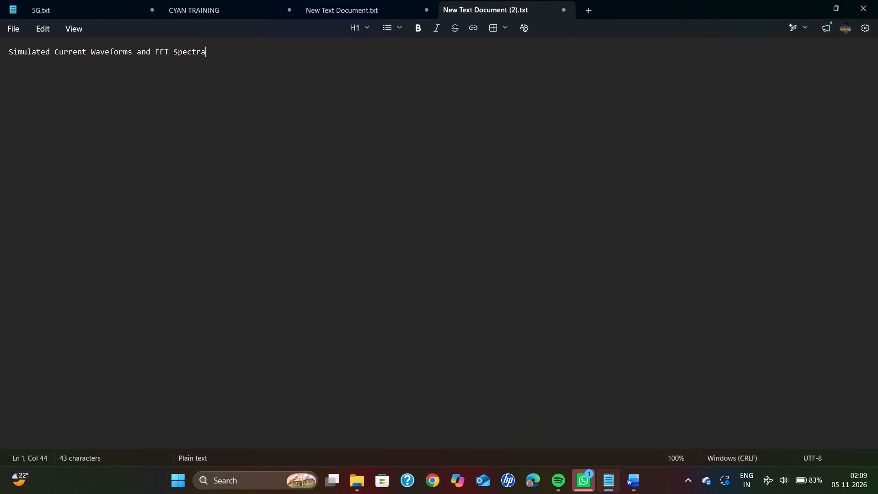
key(ctrl+a)
key(ctrl+c)
key(ctrl+c)
key(ctrl+c)
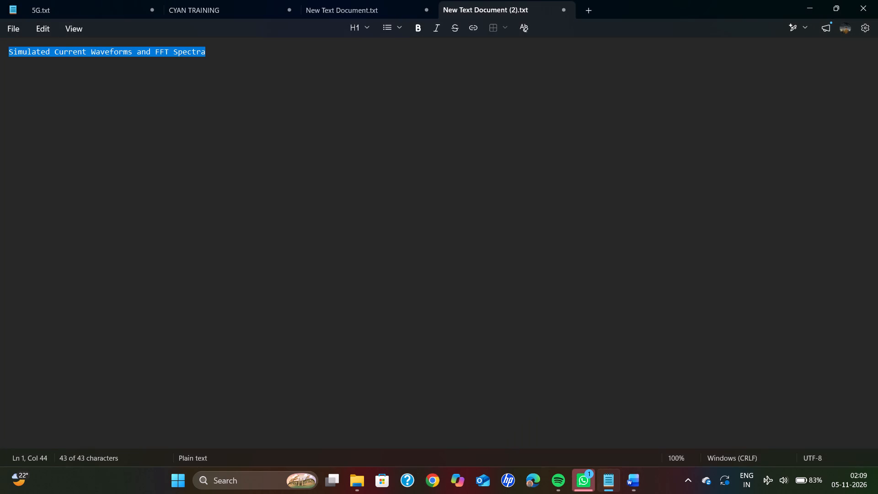
ctrl+click(565, 486)
key(ctrl+x)
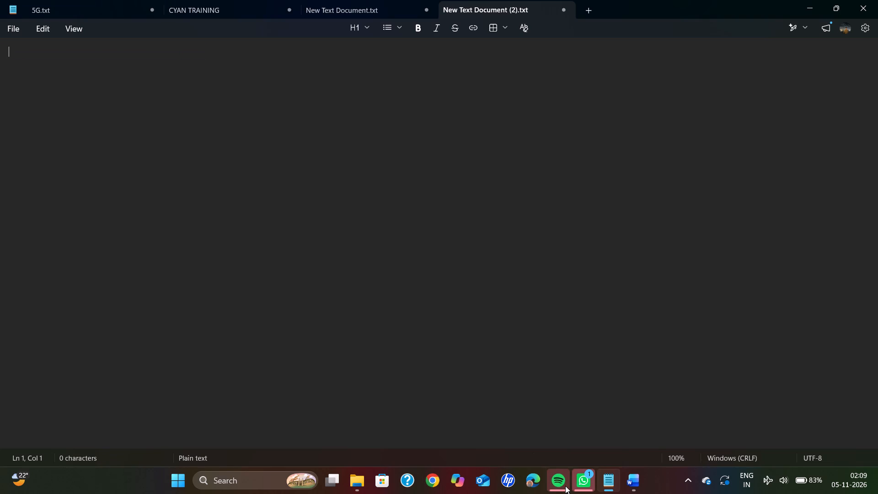
Back in the editable Word report's List of Figures, replace the figure 4.2 title with "Simulated Current Waveforms and FFT Spectra".
scroll(555, 421, down, 1)
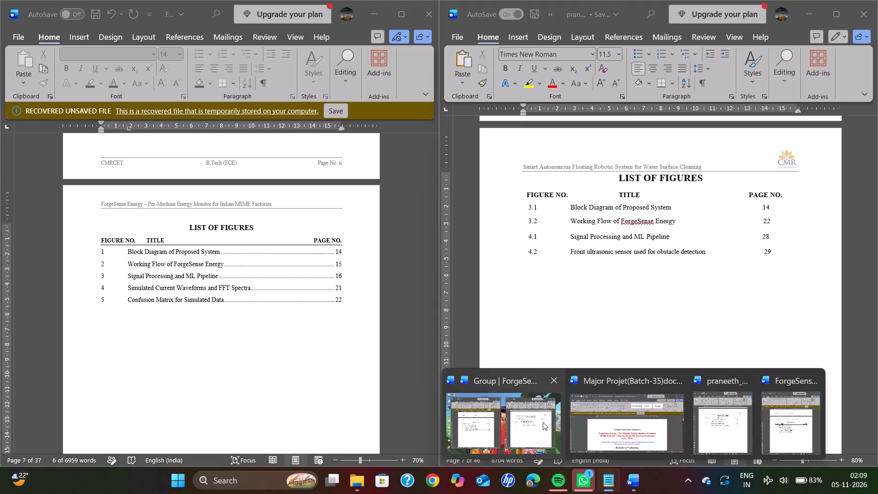
click(543, 422)
scroll(543, 422, down, 1)
click(712, 252)
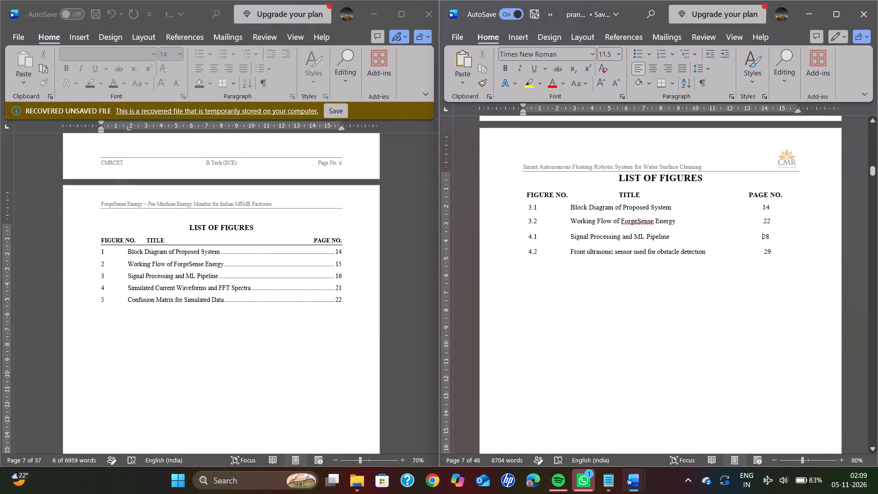
drag(706, 250, 580, 251)
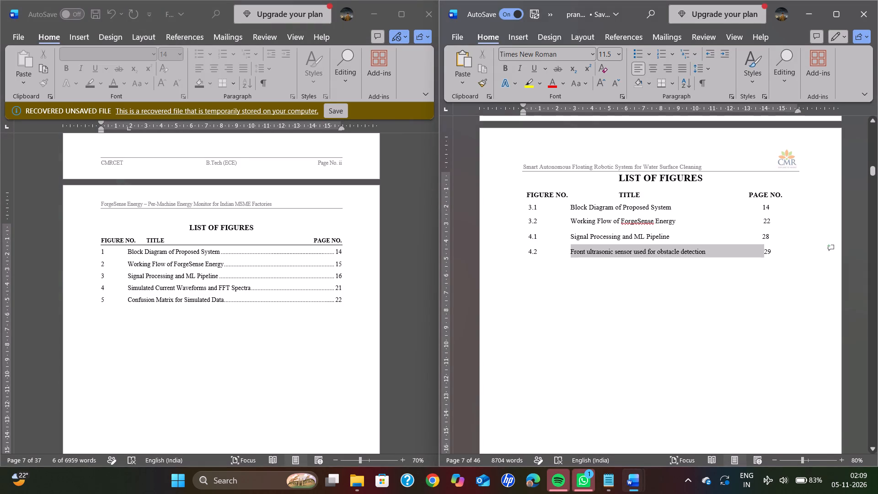
drag(580, 251, 584, 250)
key(ctrl+v)
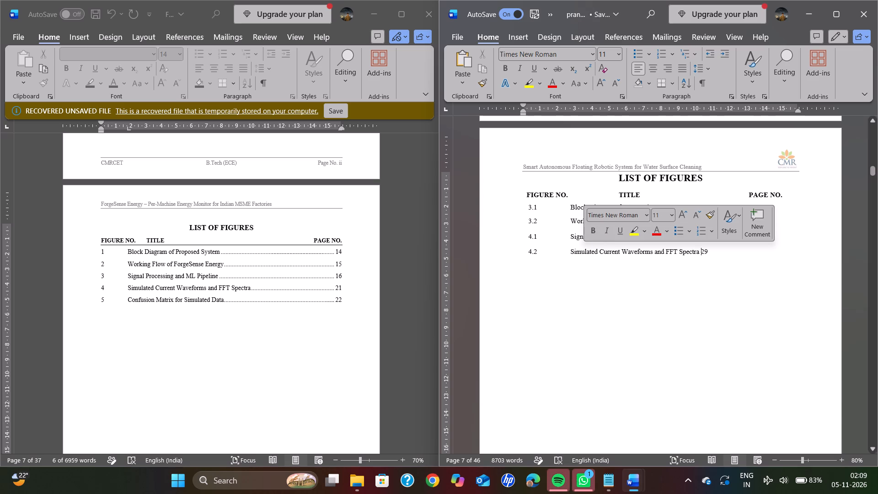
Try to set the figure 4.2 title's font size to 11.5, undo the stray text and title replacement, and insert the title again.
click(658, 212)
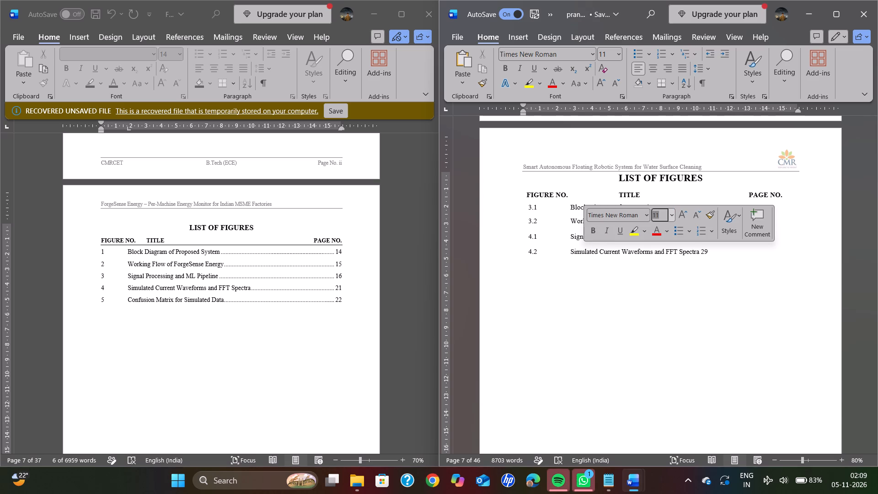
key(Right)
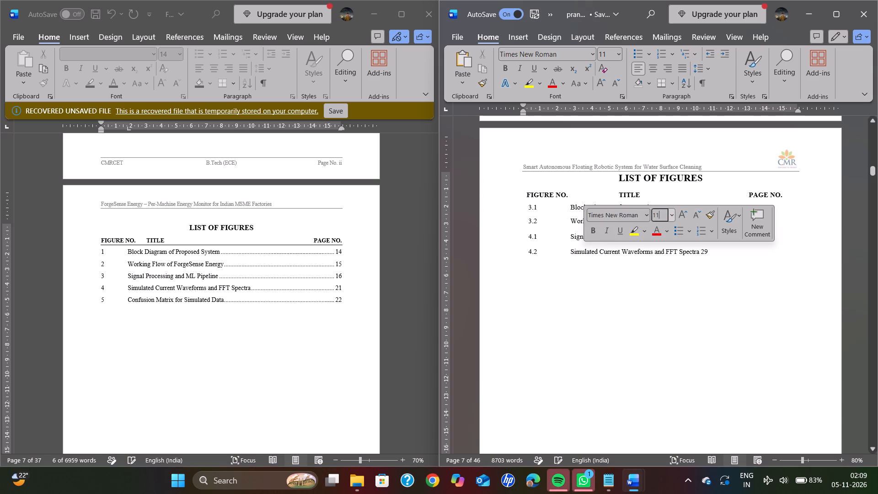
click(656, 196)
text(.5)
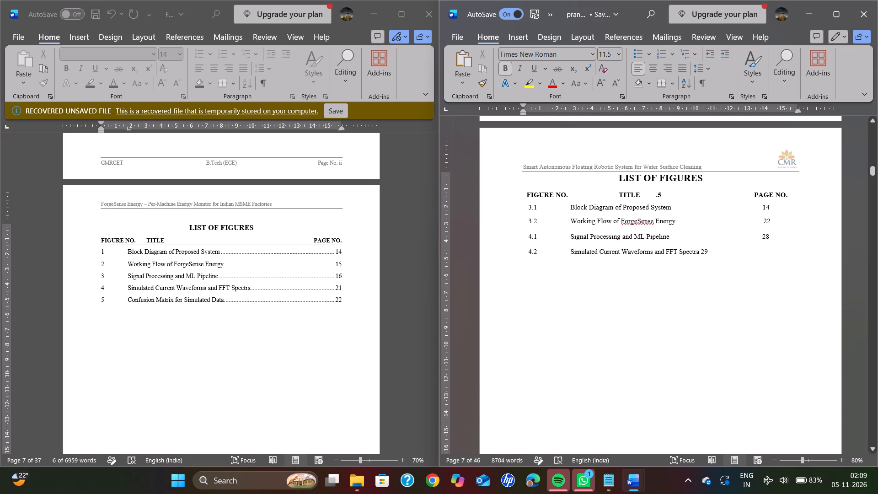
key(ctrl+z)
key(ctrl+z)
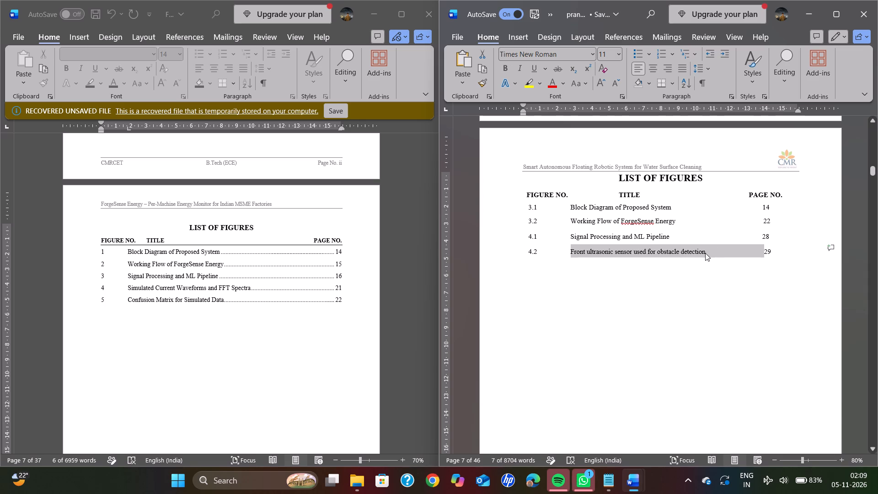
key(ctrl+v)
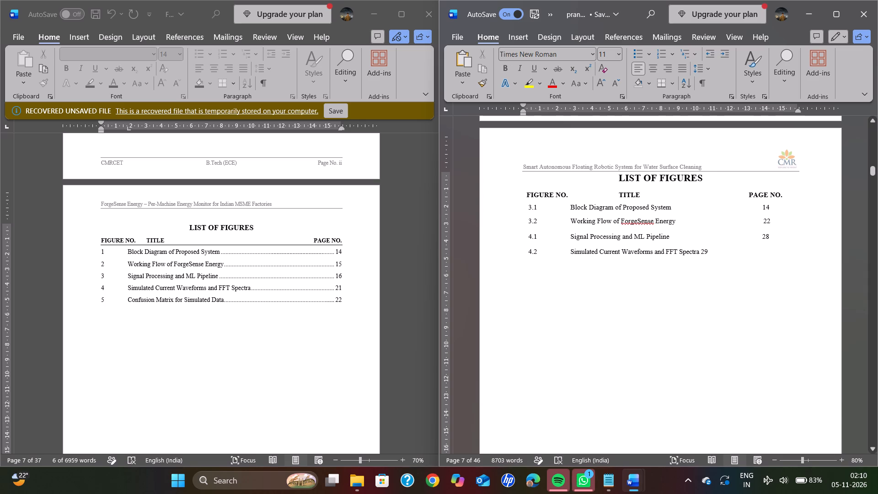
Set the font size of the figure 4.2 title "Simulated Current Waveforms and FFT Spectra" to 11.5.
drag(698, 252, 584, 257)
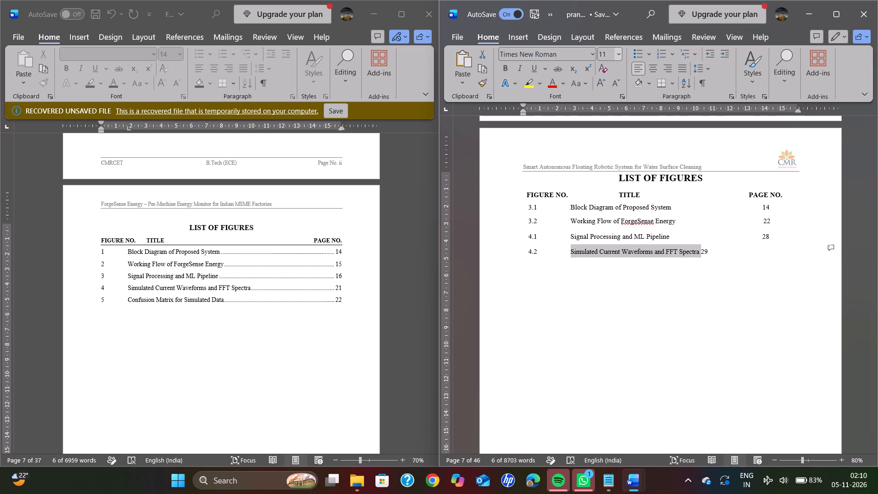
click(605, 54)
text(11)
text(.5)
key(Return)
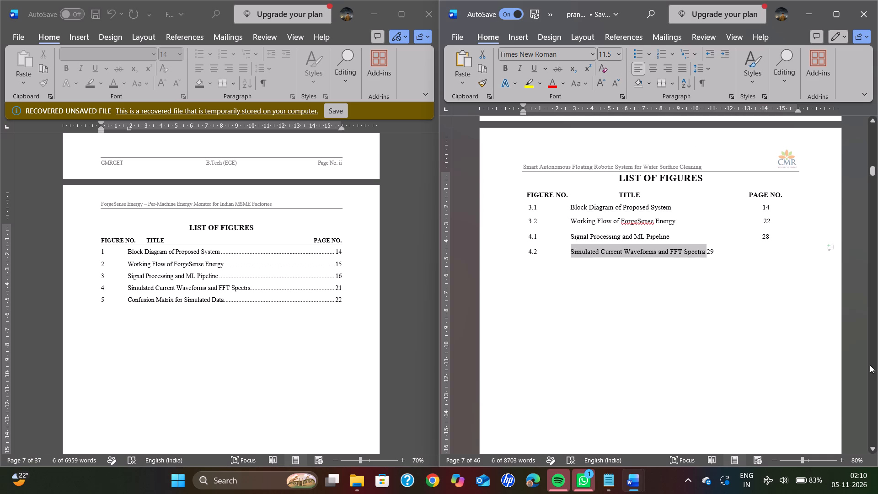
Insert spaces before the figure 4.2 page number to move it under the PAGE NO. column, in line with the entries above.
click(716, 252)
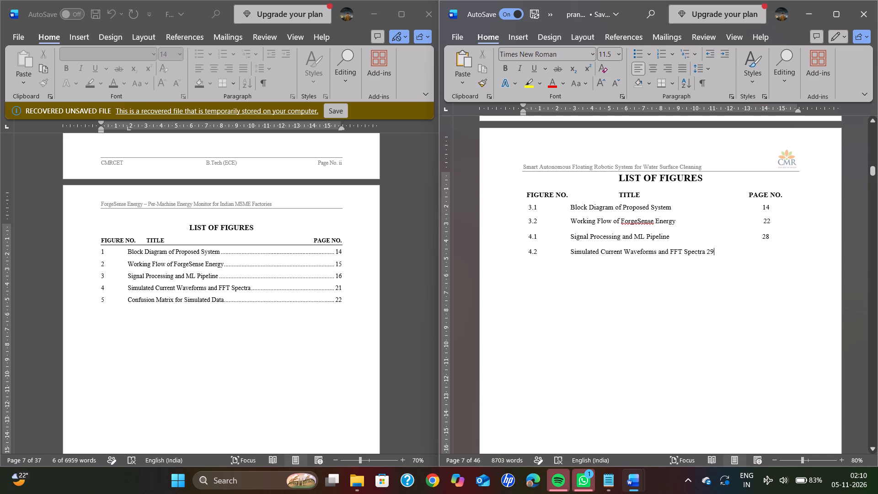
click(707, 252)
key(space)
key(space)
key(space)
key(space)
key(space)
key(space)
key(space)
key(space)
key(space)
key(space)
key(space)
key(space)
key(space)
key(space)
key(space)
key(space)
key(space)
key(space)
key(space)
key(space)
key(space)
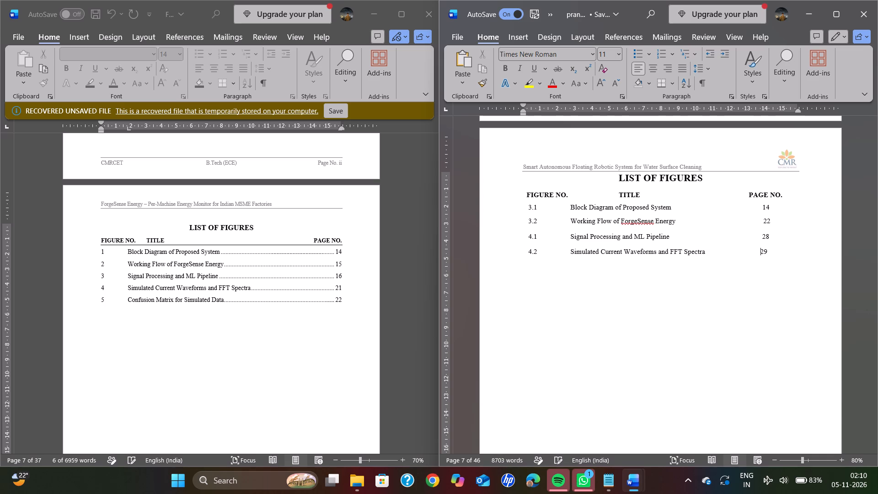
Adjust the spaces before the figure 4.2 page number so it lines up with the 4.1 page number above.
key(space)
key(space)
key(Up)
key(Down)
key(BackSpace)
Copy the title "Confusion Matrix for Simulated Data" from the recovered report's List of Figures and cut it as plain text through Notepad.
scroll(341, 322, down, 1)
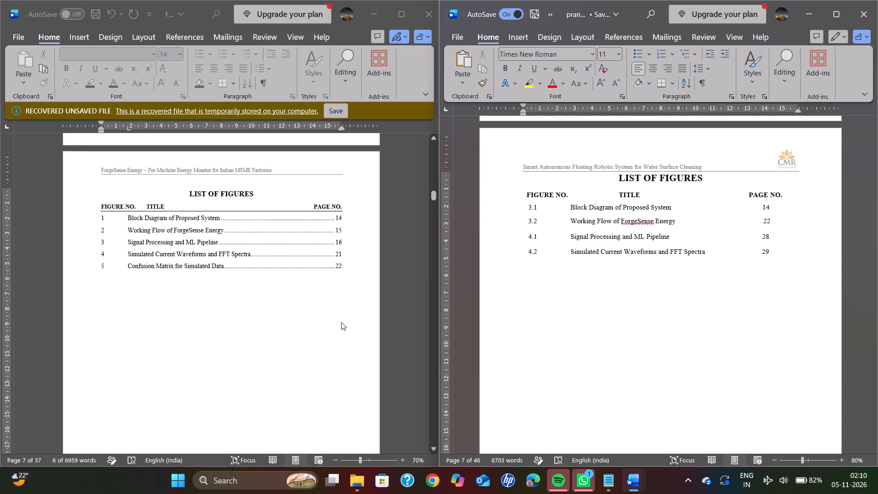
scroll(341, 322, down, 2)
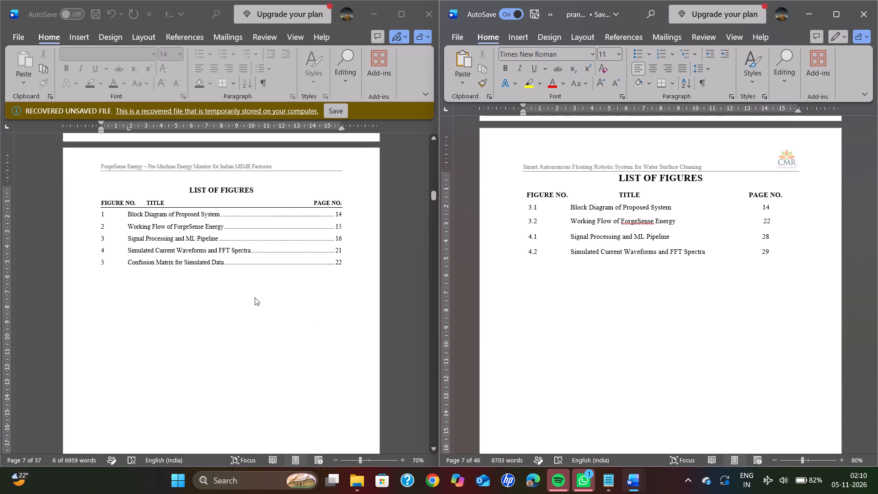
click(224, 261)
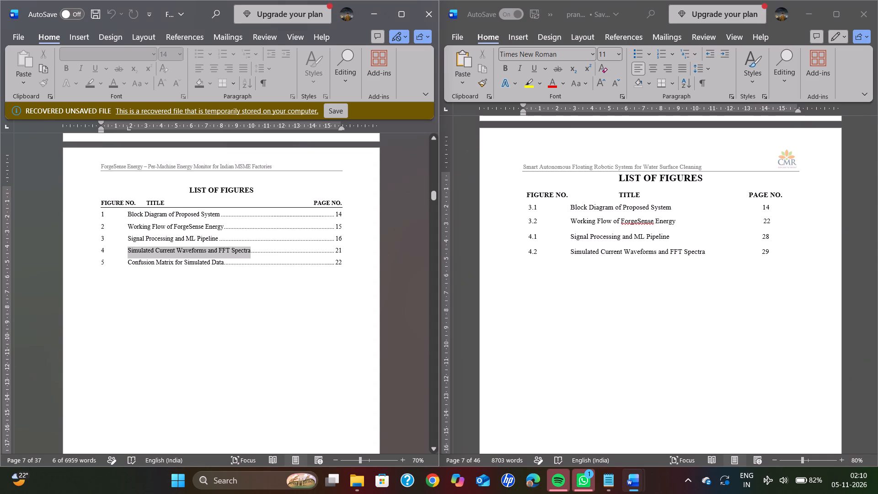
drag(223, 262, 129, 266)
key(ctrl+c)
key(ctrl+c)
key(ctrl+c)
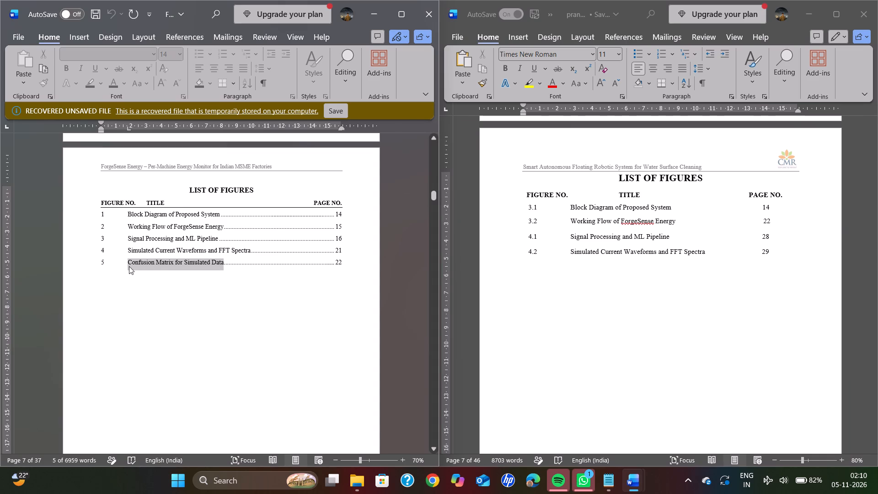
key(ctrl+c)
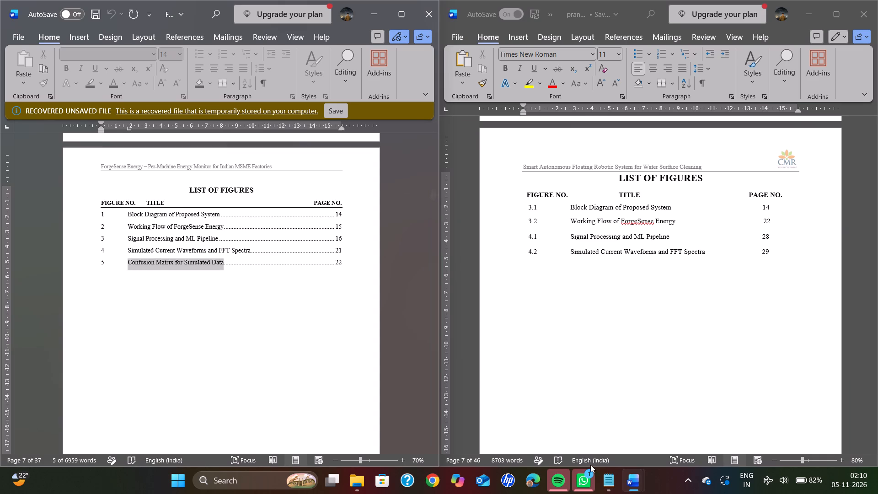
click(602, 473)
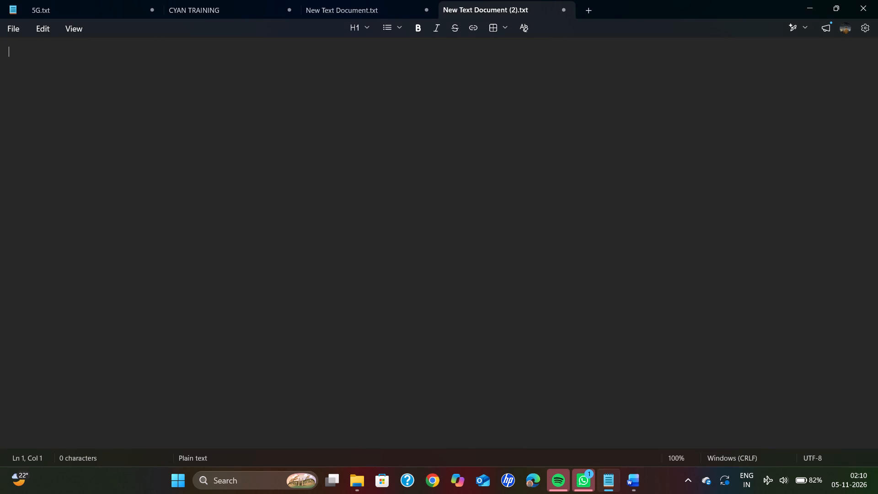
key(ctrl+v)
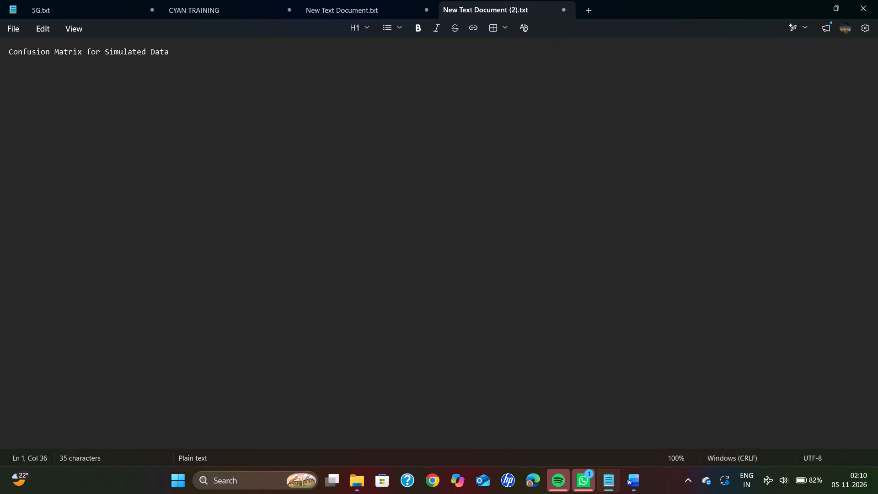
key(ctrl+a)
key(ctrl+x)
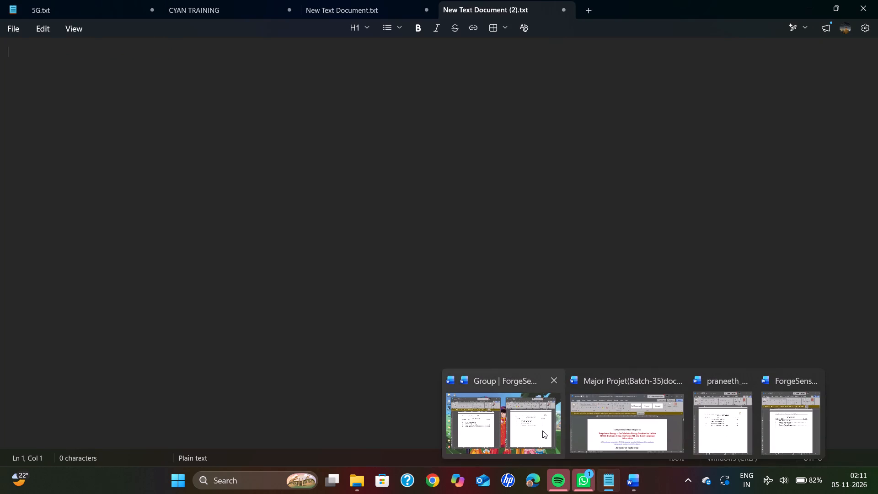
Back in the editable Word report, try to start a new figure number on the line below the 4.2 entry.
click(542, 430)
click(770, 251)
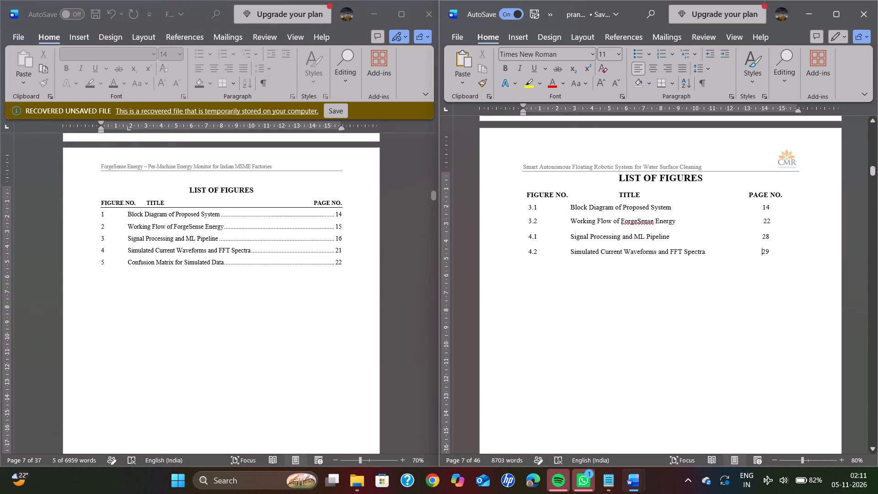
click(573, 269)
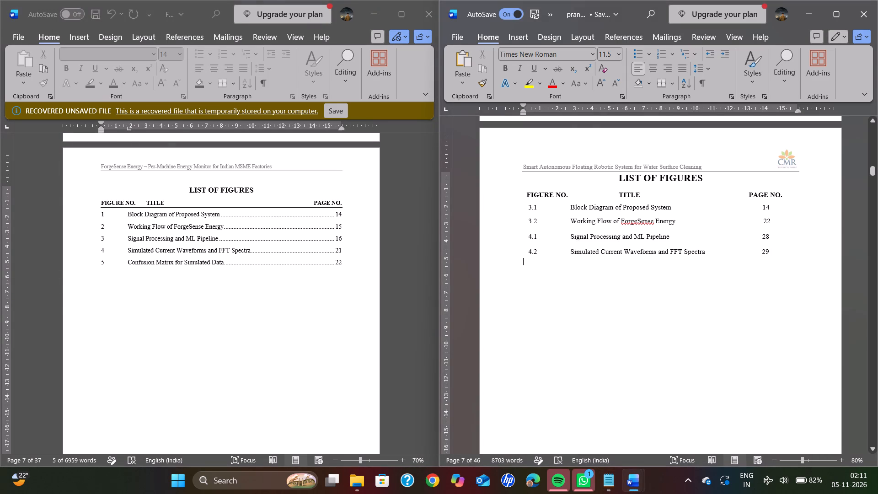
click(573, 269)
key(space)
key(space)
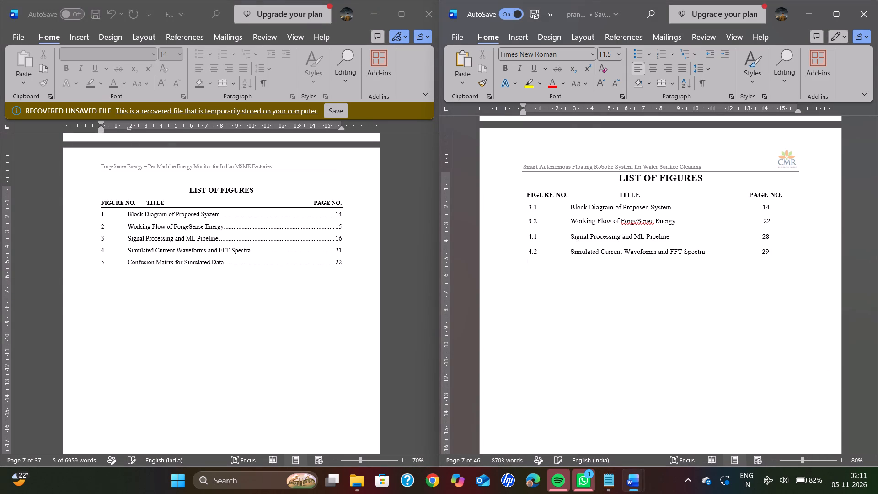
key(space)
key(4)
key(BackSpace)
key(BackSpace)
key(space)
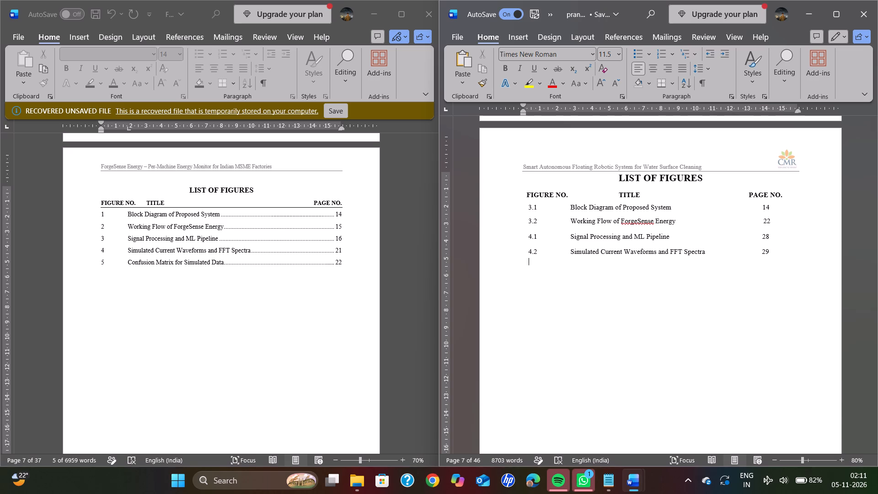
Switch to Notepad and paste the cut title into the empty text document.
click(610, 487)
key(ctrl+v)
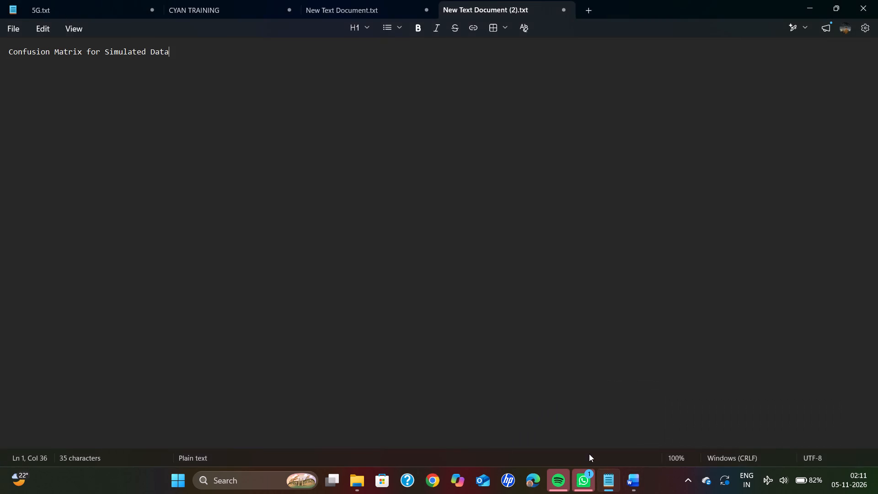
In the editable Word report's List of Figures, duplicate the whole figure 4.2 entry onto a new line beneath it.
click(536, 427)
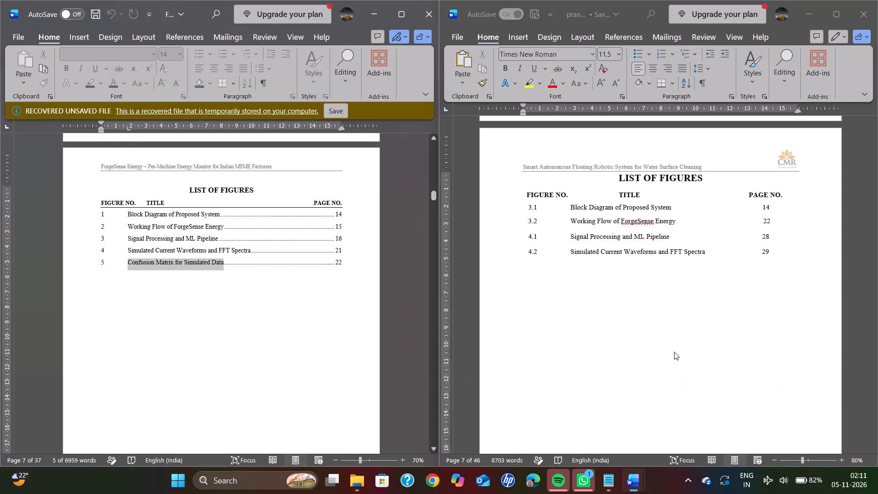
drag(771, 254, 525, 247)
drag(525, 247, 606, 250)
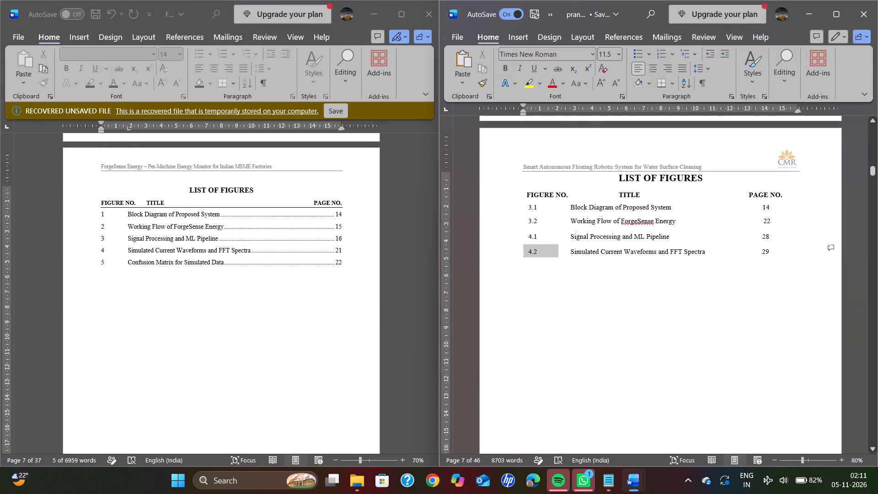
drag(606, 250, 778, 247)
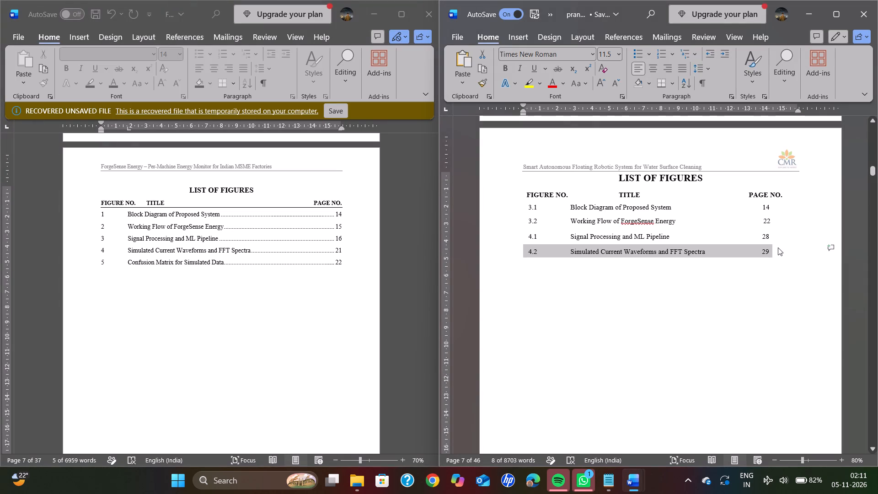
key(ctrl+c)
click(778, 247)
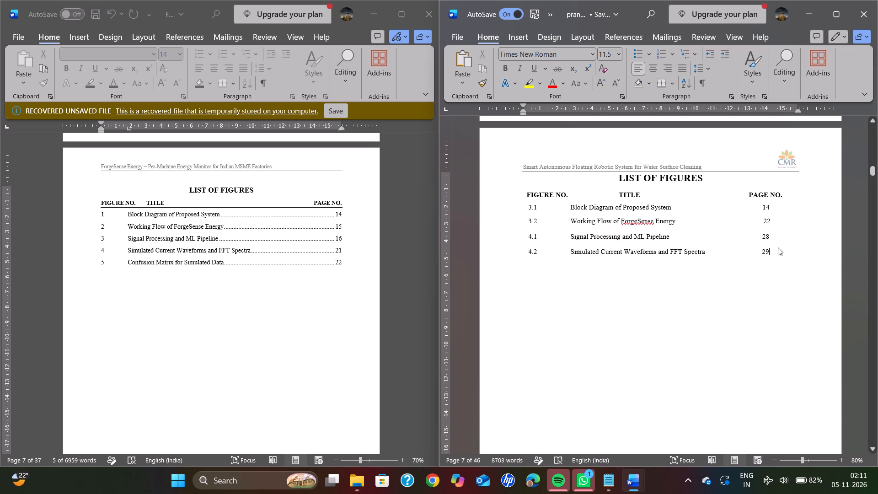
key(Return)
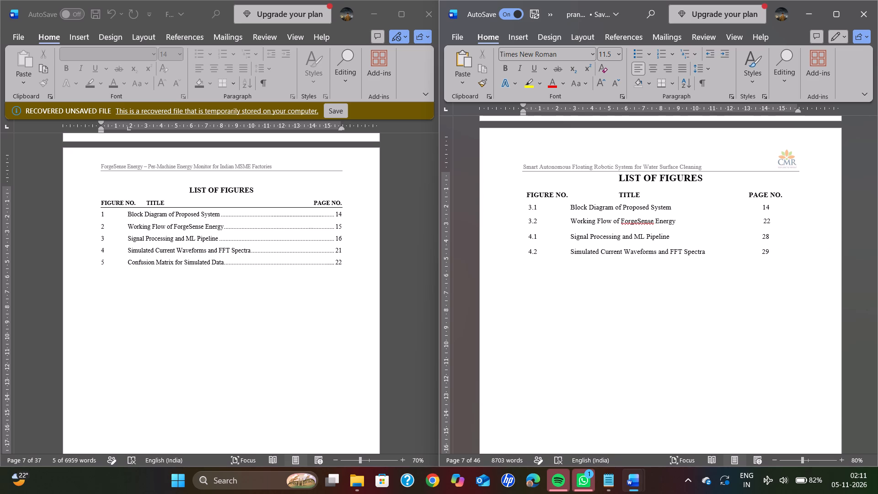
key(ctrl+v)
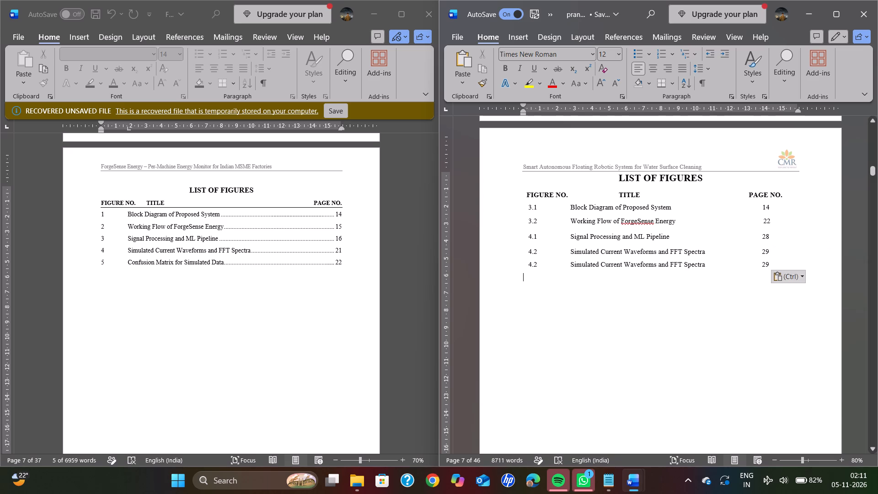
click(775, 318)
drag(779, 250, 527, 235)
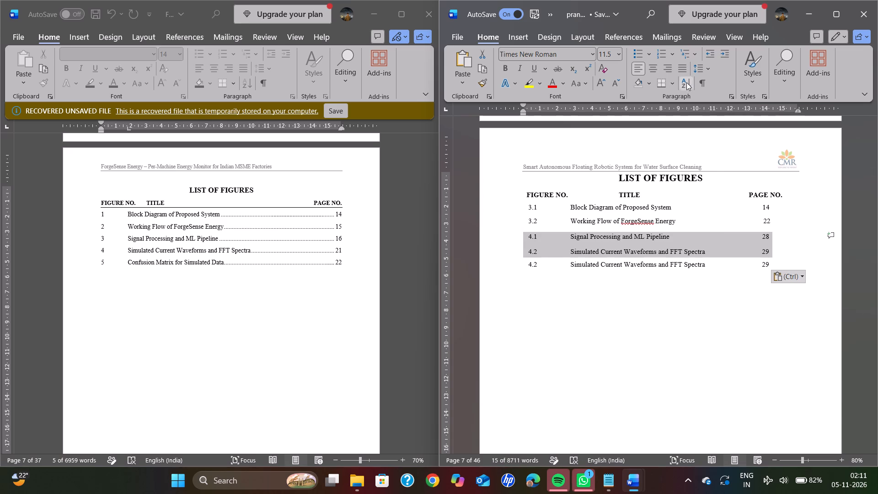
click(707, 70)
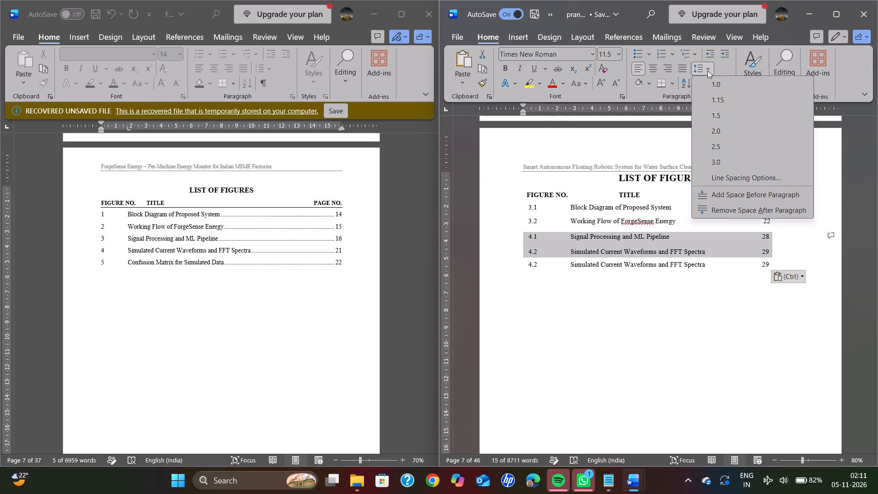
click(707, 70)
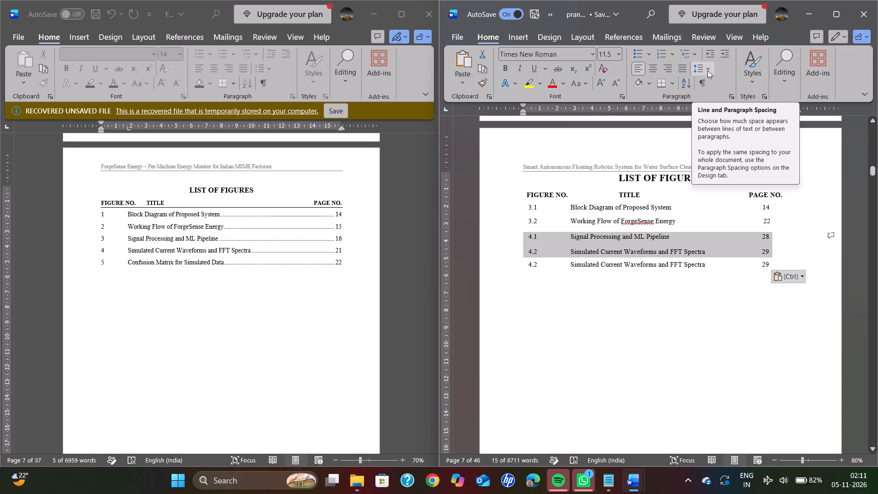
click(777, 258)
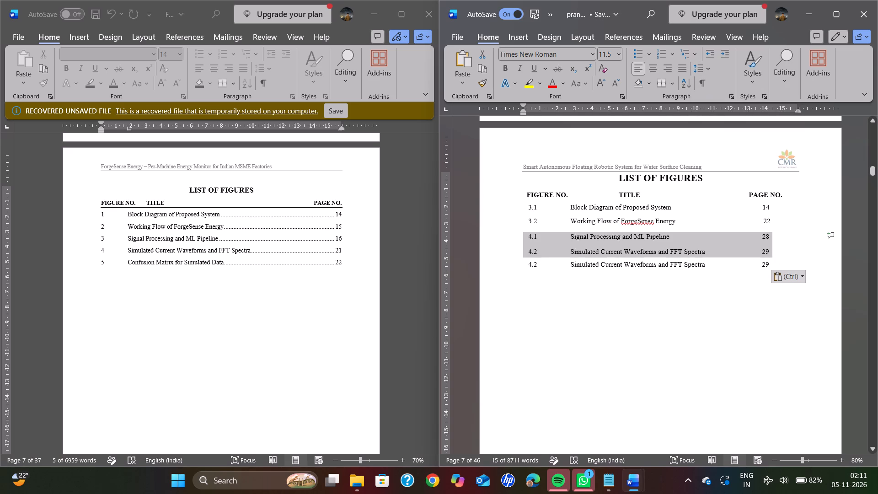
Set the line spacing of the figure 4.2 entry and its duplicate to 1.15.
drag(776, 262, 538, 247)
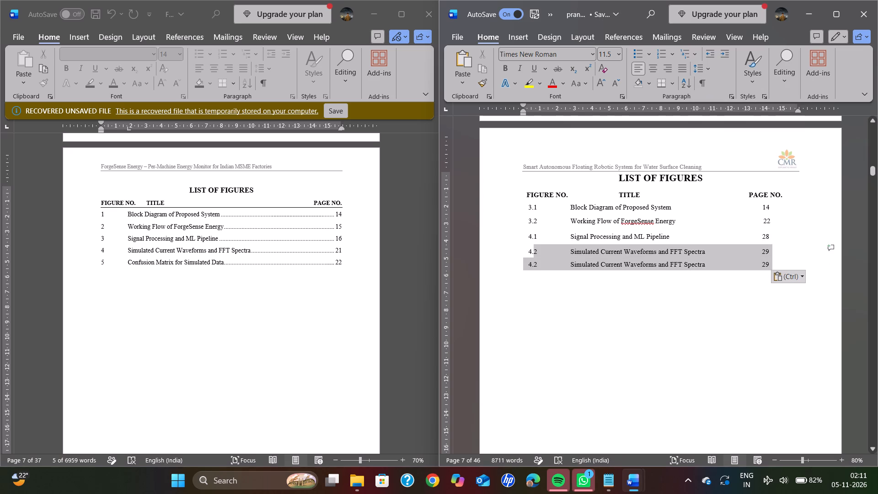
drag(538, 247, 523, 247)
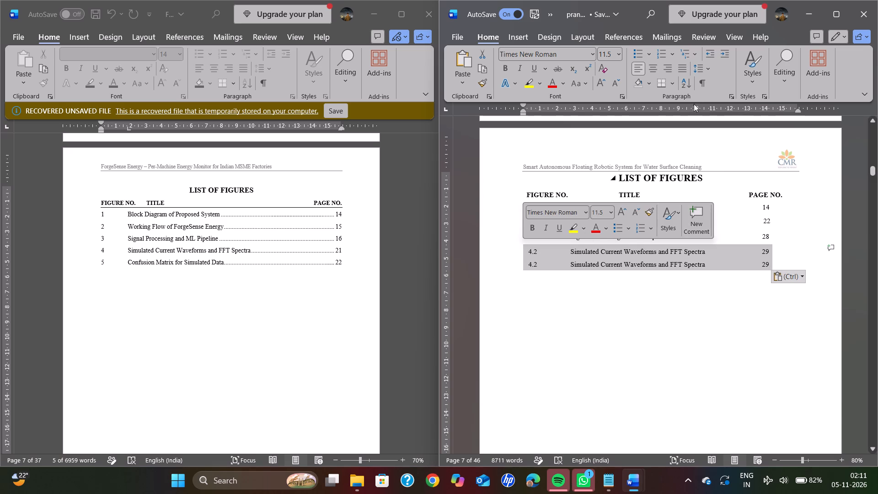
click(699, 67)
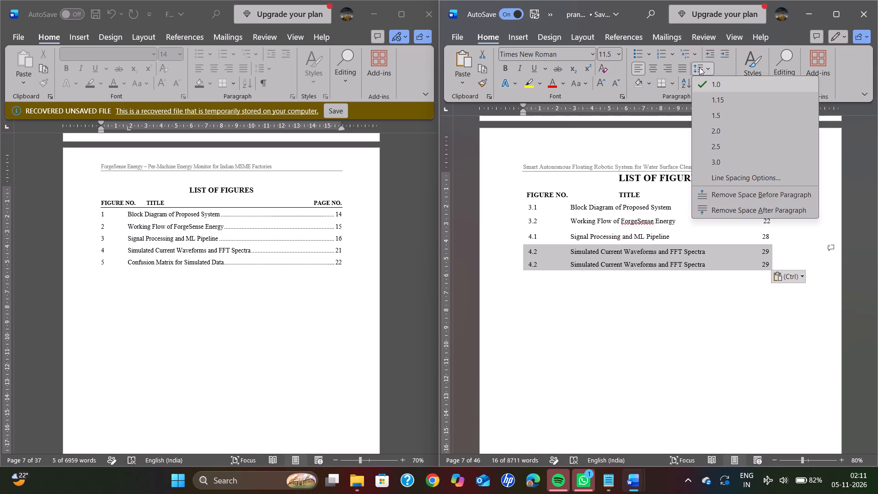
click(723, 102)
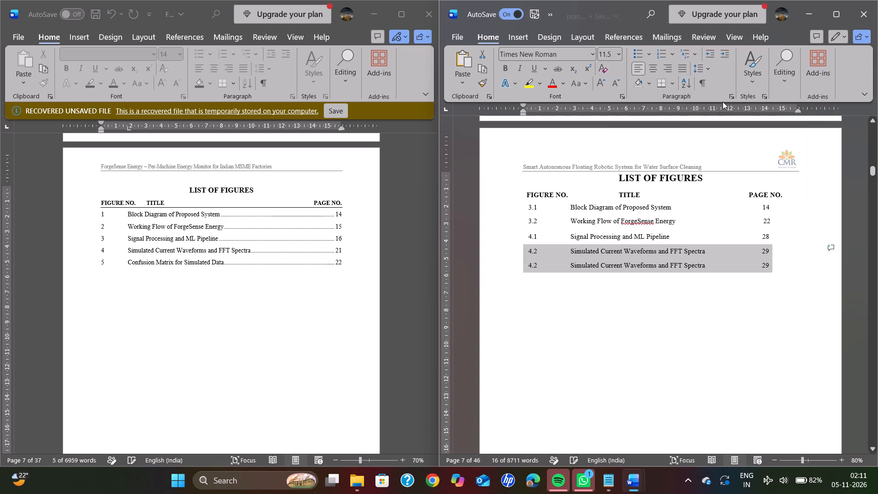
click(725, 297)
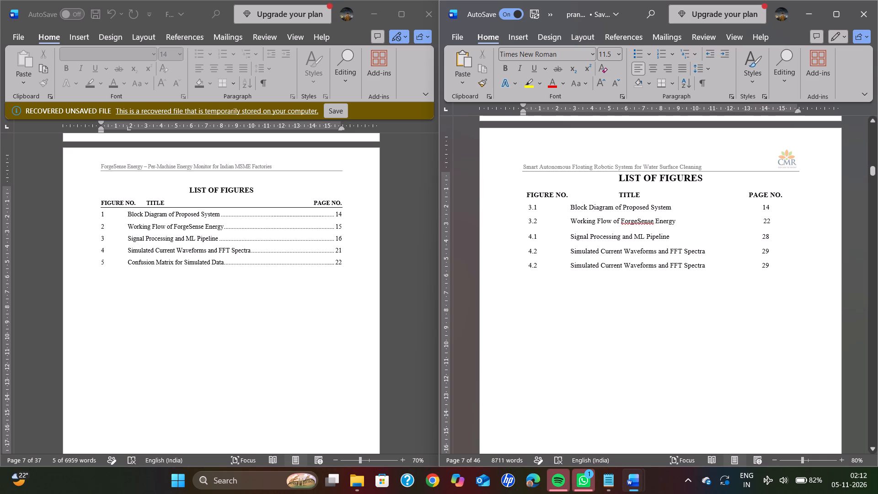
Switch to Notepad and copy the title "Confusion Matrix for Simulated Data".
click(611, 478)
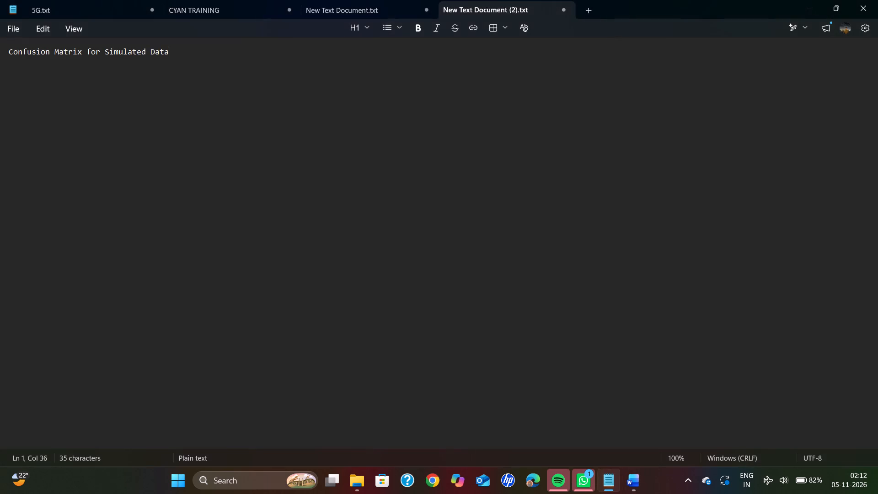
drag(172, 50, 0, 32)
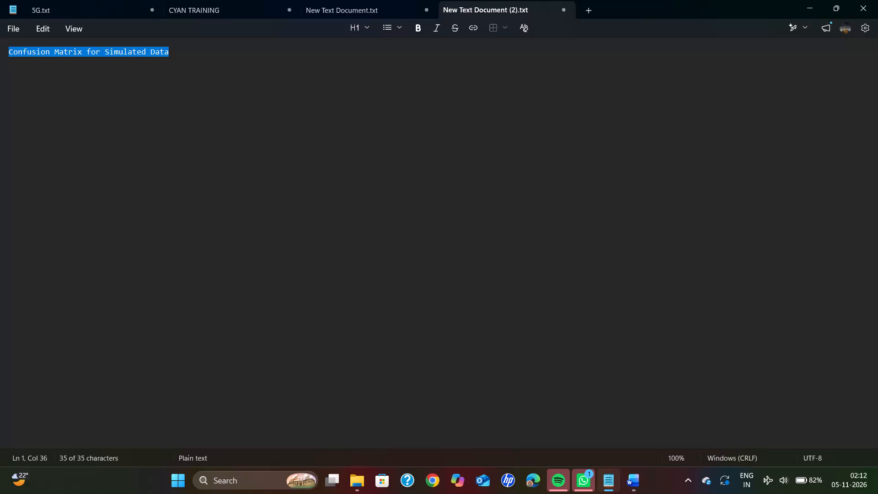
drag(0, 32, 0, 33)
key(ctrl+c)
key(ctrl+c)
key(ctrl+c)
Switch to Word and replace the title of the duplicated figure 4.2 entry with the copied "Confusion Matrix for Simulated Data".
click(635, 480)
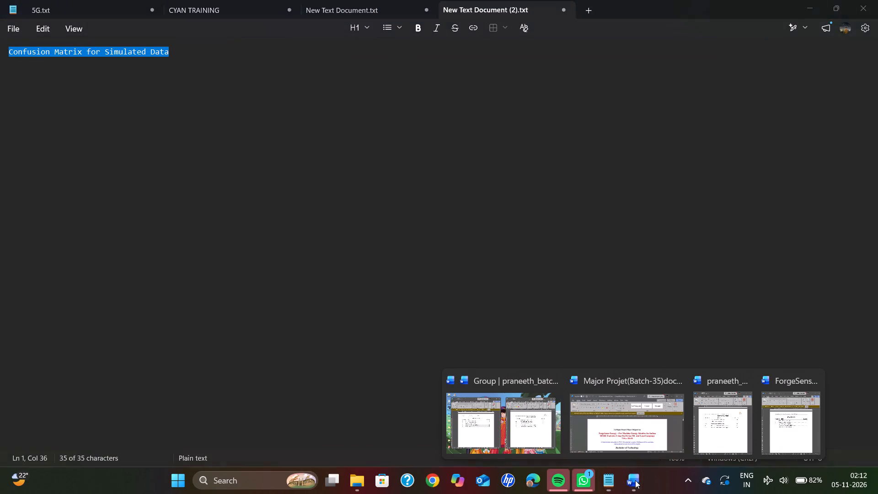
click(518, 423)
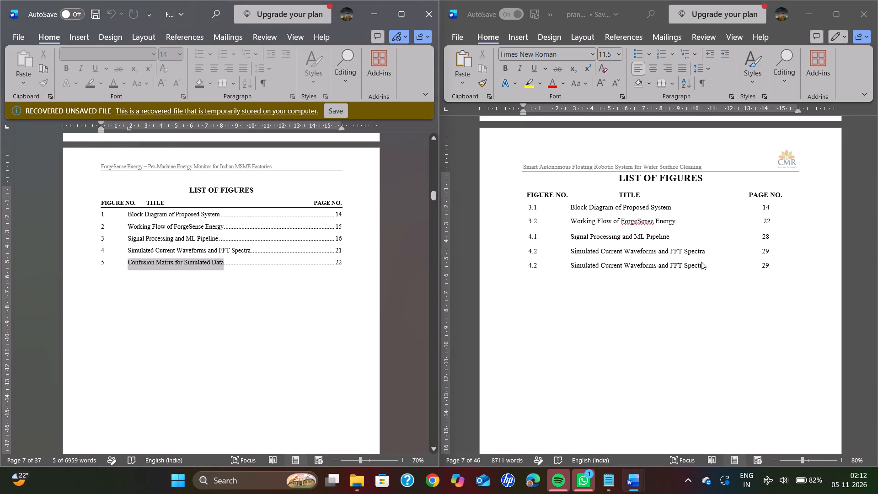
click(701, 262)
drag(701, 263, 586, 272)
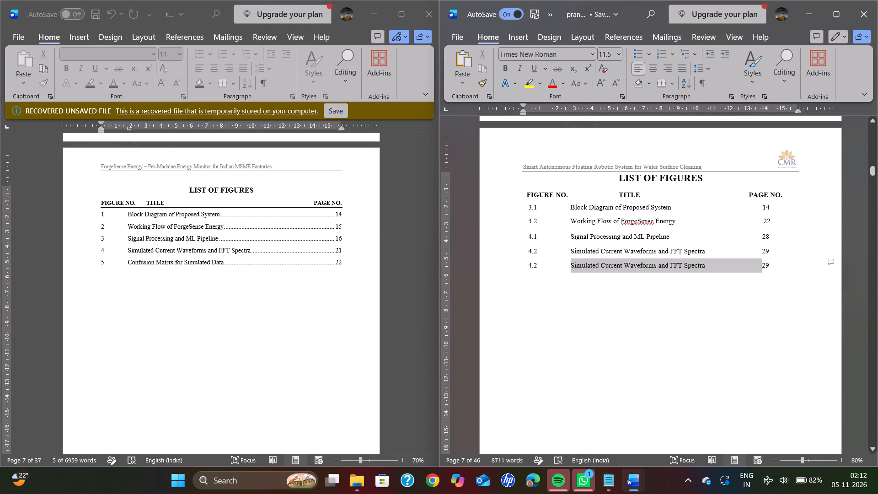
drag(586, 272, 584, 270)
key(ctrl+v)
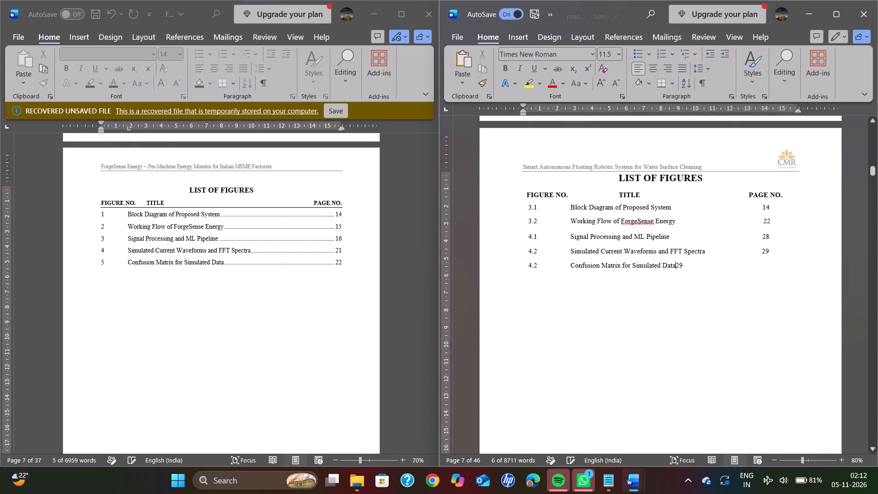
Pad the gap after "Confusion Matrix for Simulated Data" with spaces until its page number 29 lines up with the page numbers above.
key(space)
key(space)
key(space)
key(space)
key(space)
key(space)
key(space)
key(space)
key(space)
key(space)
key(space)
key(space)
key(space)
key(space)
key(space)
key(space)
key(space)
key(space)
key(space)
key(space)
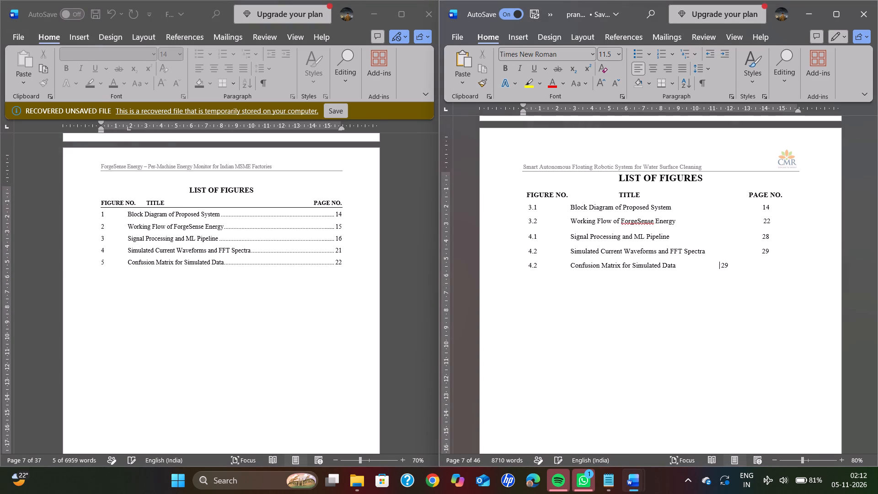
key(space)
key(space)
key(space)
key(space)
key(space)
key(space)
key(space)
key(space)
key(space)
Remove one space before page number 22 in the figure 3.2 entry to align it with the column.
key(Up)
key(Down)
key(Up)
key(Up)
key(Up)
key(Up)
key(Down)
key(Right)
key(BackSpace)
Compare where the page numbers begin across the List of Figures entries to check their alignment.
key(Up)
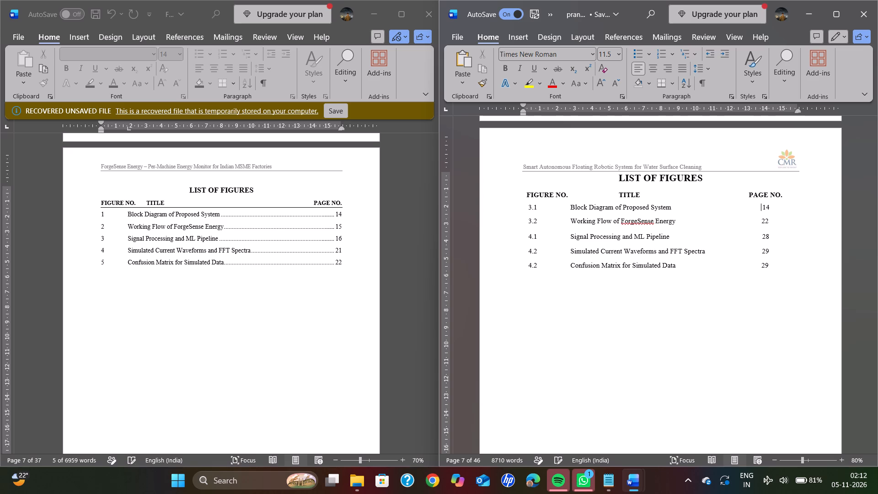
key(Right)
key(Down)
key(Up)
key(Right)
key(Left)
key(Down)
key(Down)
key(Down)
key(Down)
key(Up)
key(Up)
key(Up)
Set the font size of the blank gap and page number 22 in the figure 3.2 entry to 11.5.
drag(769, 223, 657, 217)
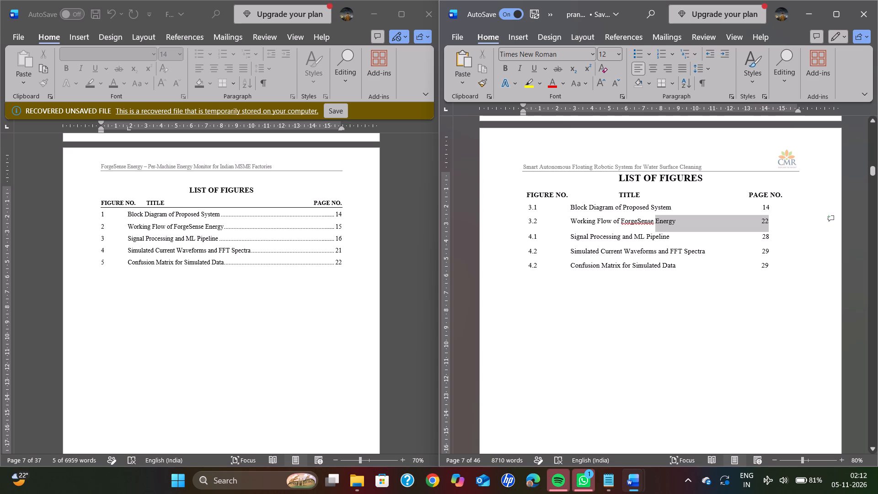
drag(657, 217, 685, 219)
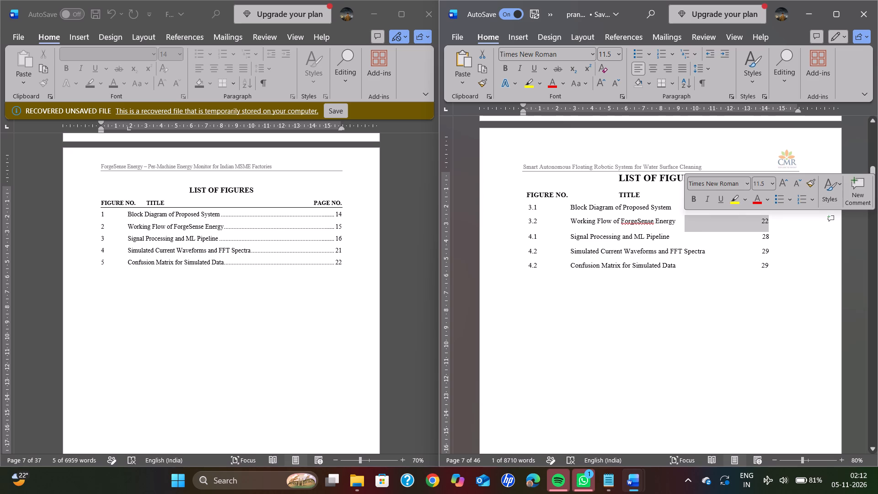
click(684, 219)
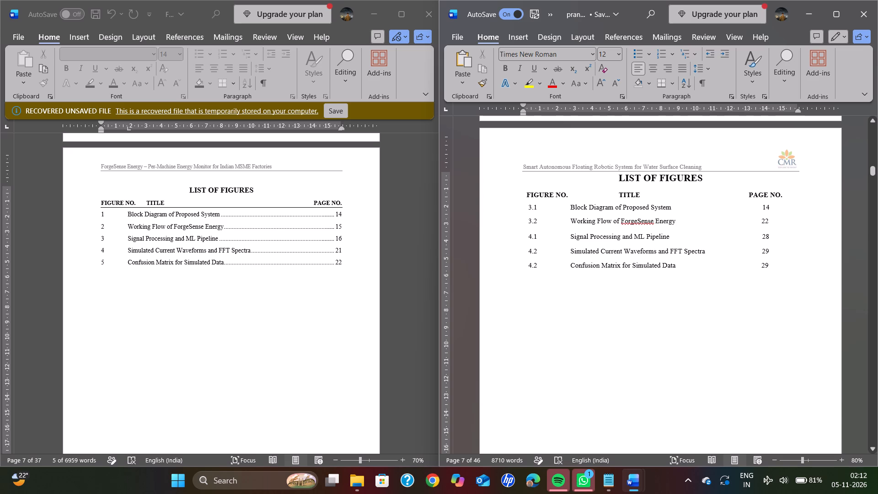
click(675, 220)
click(682, 220)
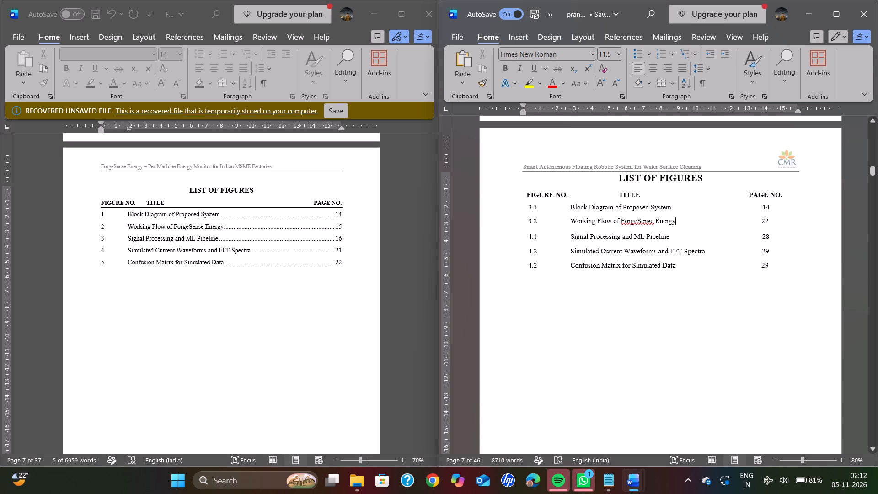
click(679, 221)
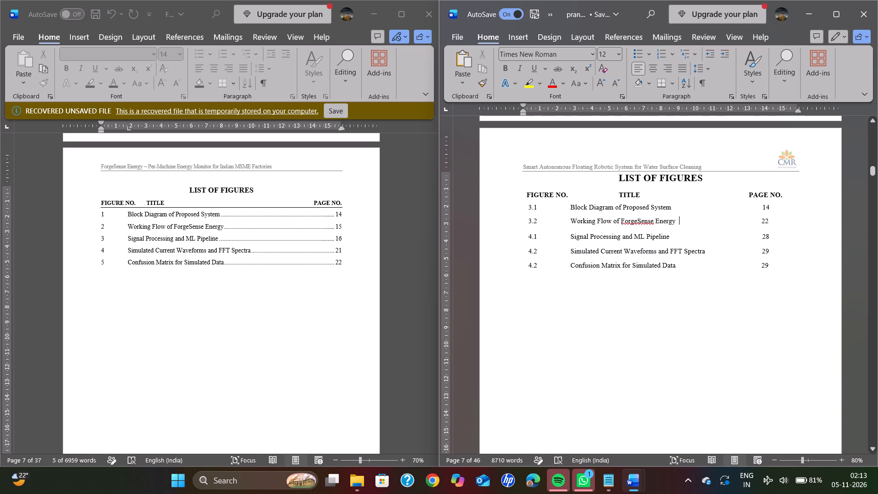
click(675, 221)
drag(678, 221, 823, 206)
drag(769, 222, 767, 222)
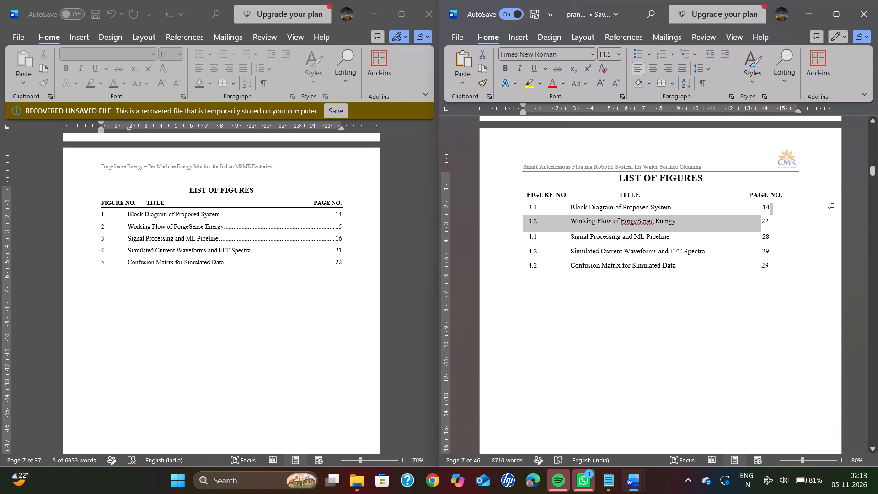
drag(767, 222, 683, 230)
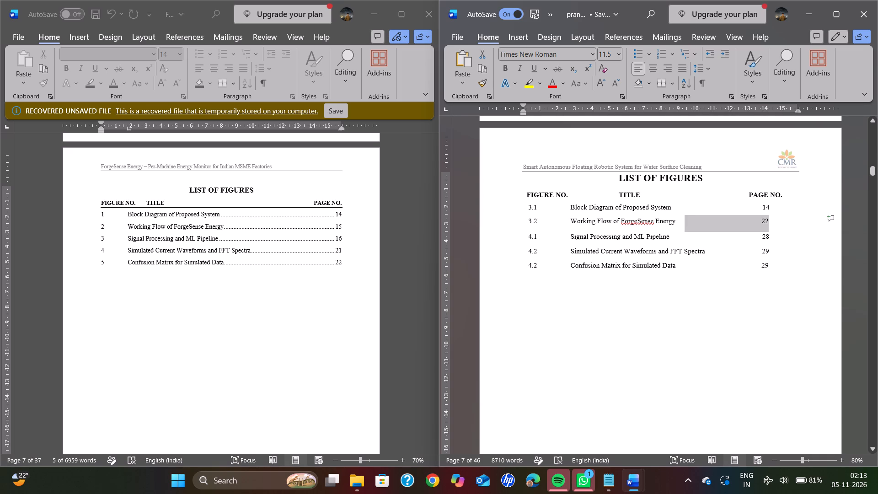
drag(683, 230, 675, 227)
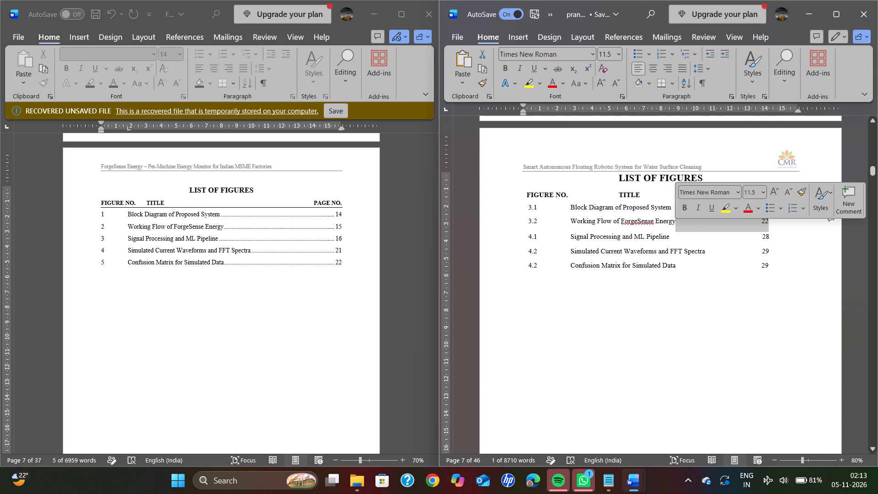
click(752, 193)
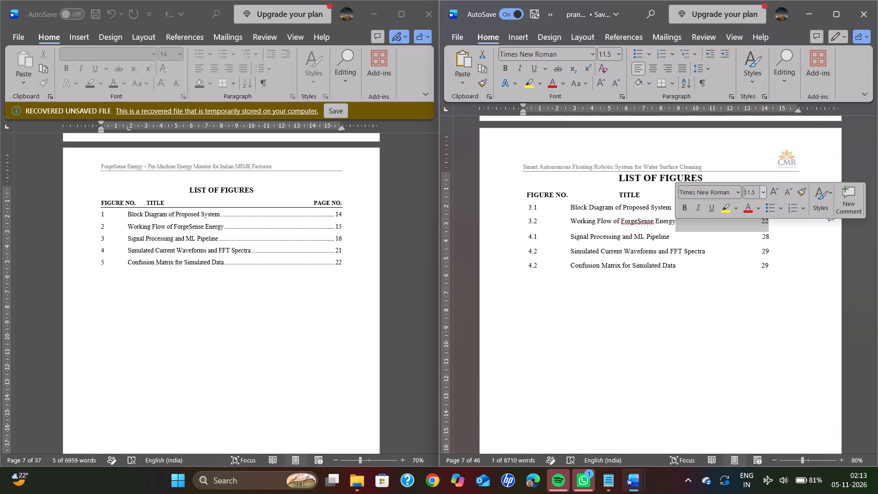
click(752, 193)
text(11.5)
key(BackSpace)
key(BackSpace)
key(BackSpace)
key(BackSpace)
key(BackSpace)
key(BackSpace)
text(1.)
key(Return)
click(803, 254)
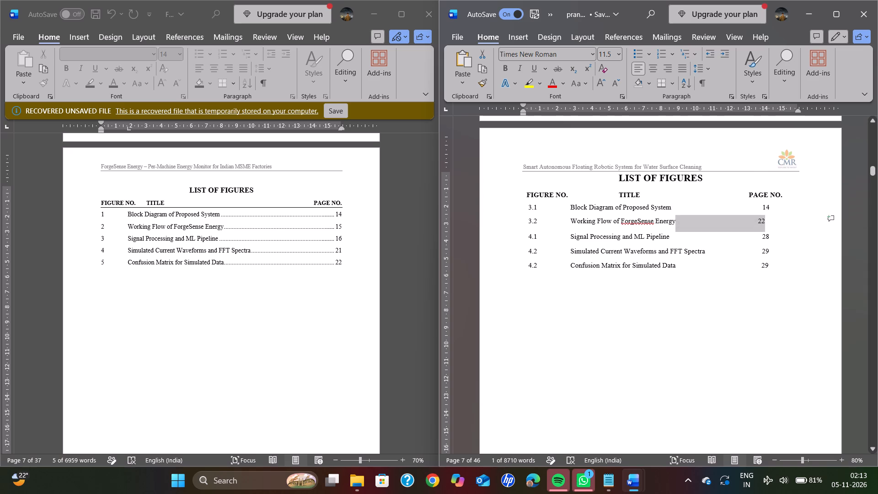
Add spaces before page number 22 in the figure 3.2 entry to realign it with the page number column.
click(753, 220)
key(space)
key(space)
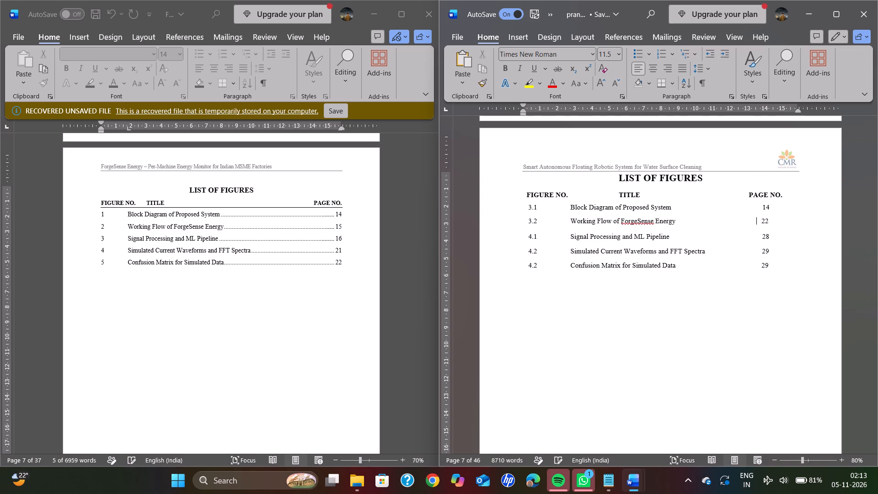
key(space)
key(BackSpace)
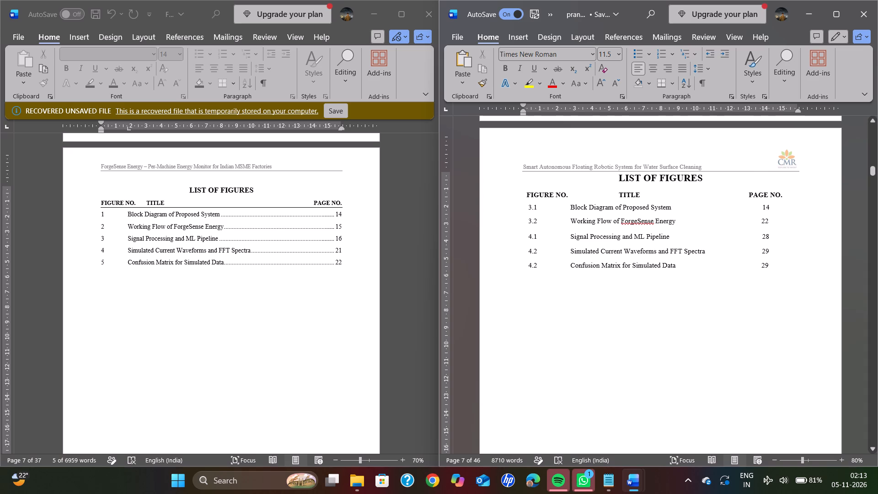
Apply font size 11.5 to all five entries in the List of Figures.
drag(780, 264, 525, 206)
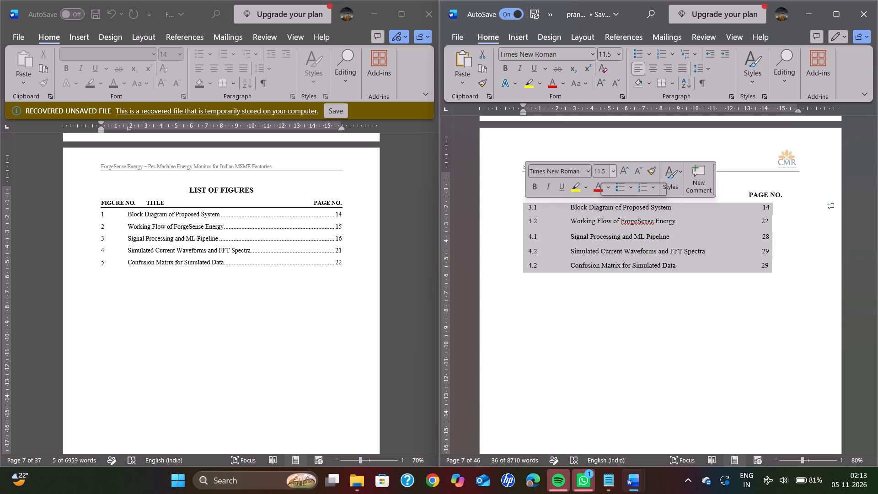
click(605, 171)
key(Return)
click(721, 340)
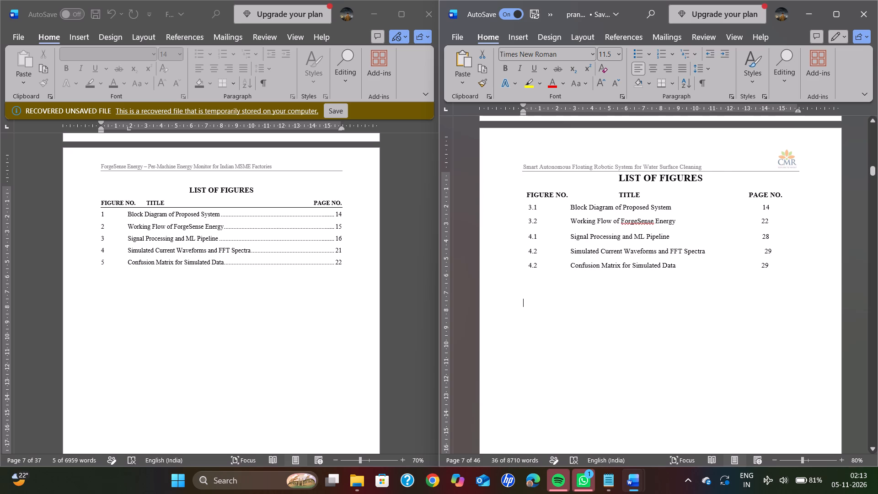
Insert one more space before page number 22 in the figure 3.2 entry.
click(760, 223)
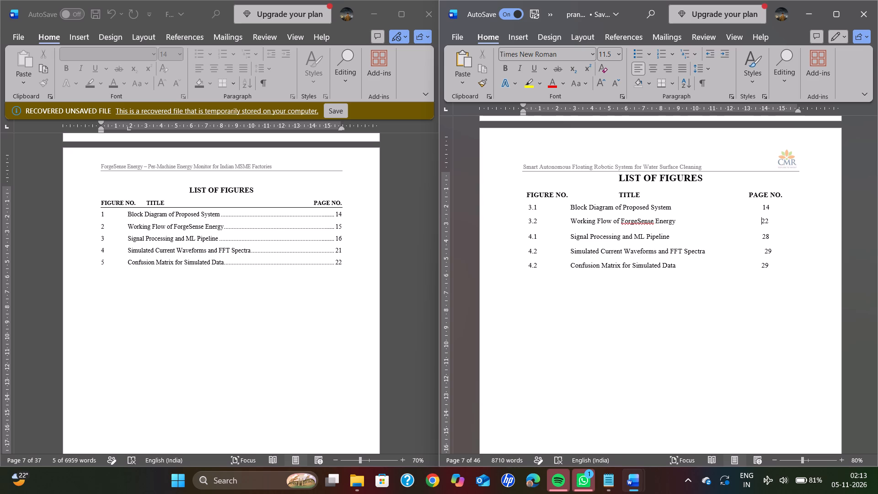
key(space)
Align page number 29 in both 4.2 entries, removing one space in the Simulated Current Waveforms entry and adding one in the Confusion Matrix entry.
key(Up)
key(Down)
key(Down)
key(Down)
key(Right)
key(BackSpace)
key(Down)
key(space)
key(Up)
key(Up)
key(Up)
key(Up)
click(644, 320)
drag(644, 320, 578, 332)
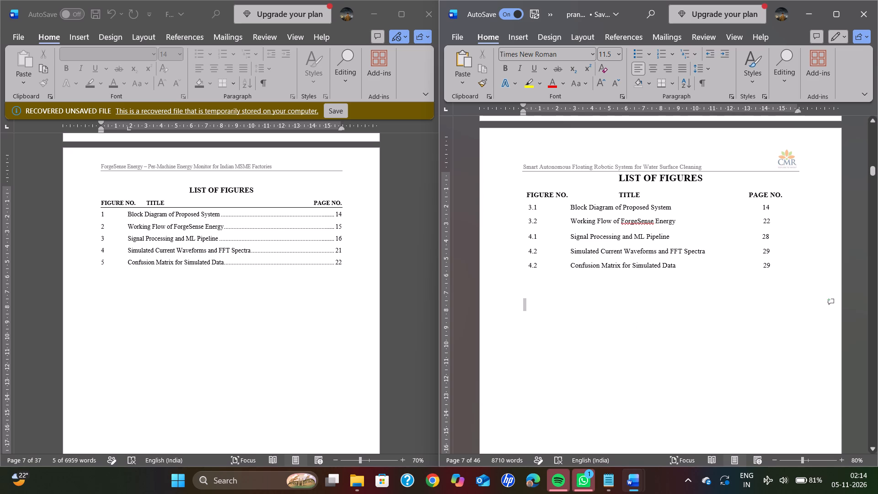
drag(578, 332, 576, 332)
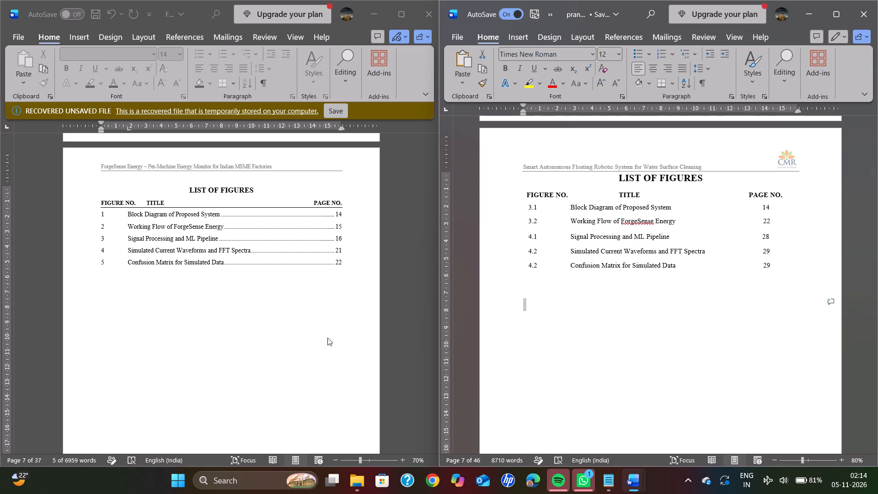
Copy the header title "ForgeSense Energy – Per-Machine Energy Monitor for Indian MSME Factories" from the recovered report's List of Tables page.
scroll(327, 338, down, 5)
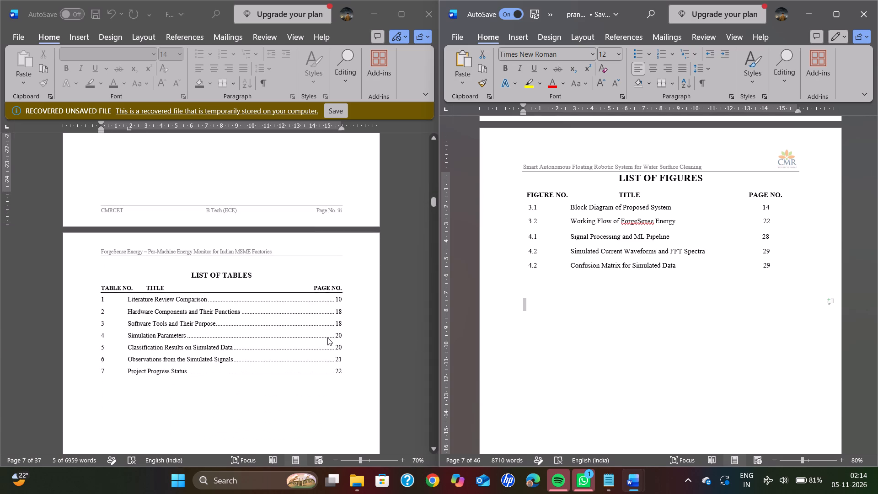
scroll(327, 338, down, 1)
double_click(272, 250)
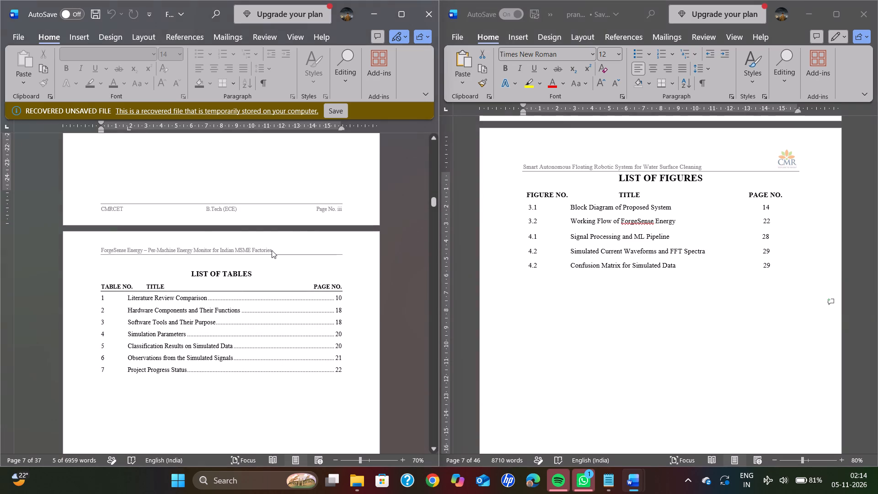
drag(272, 248, 85, 259)
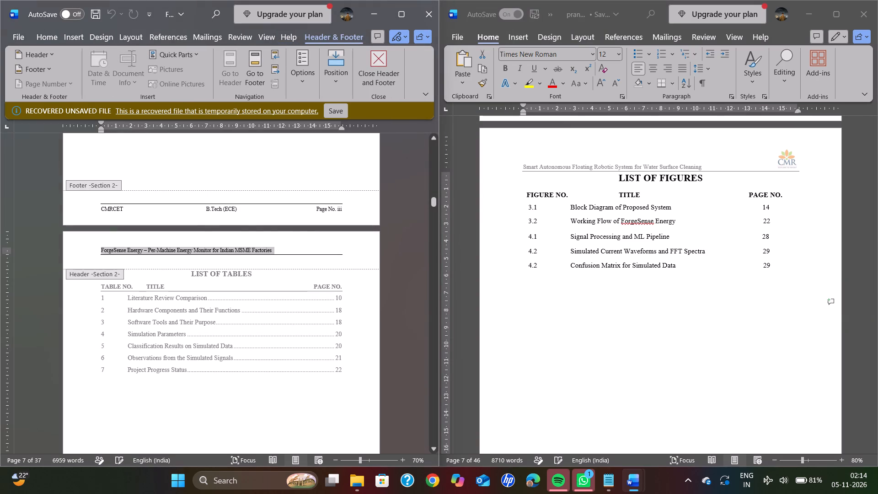
drag(85, 259, 81, 259)
key(ctrl+c)
key(ctrl+c)
key(ctrl+c)
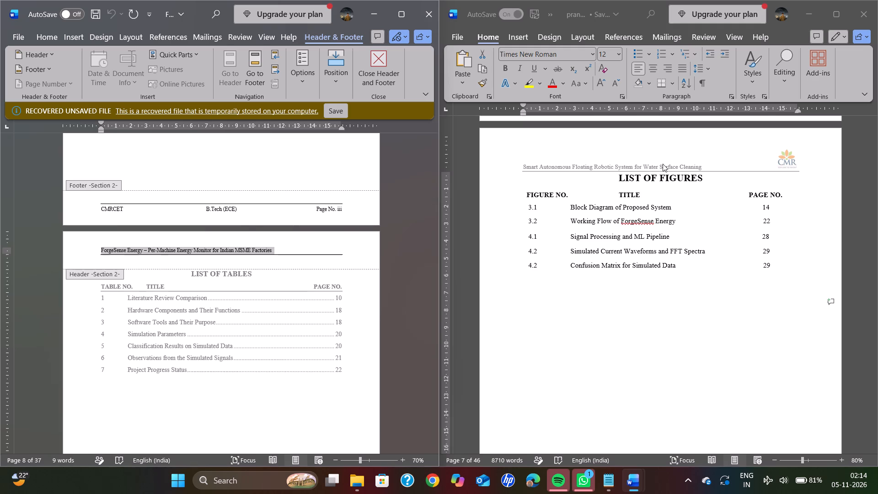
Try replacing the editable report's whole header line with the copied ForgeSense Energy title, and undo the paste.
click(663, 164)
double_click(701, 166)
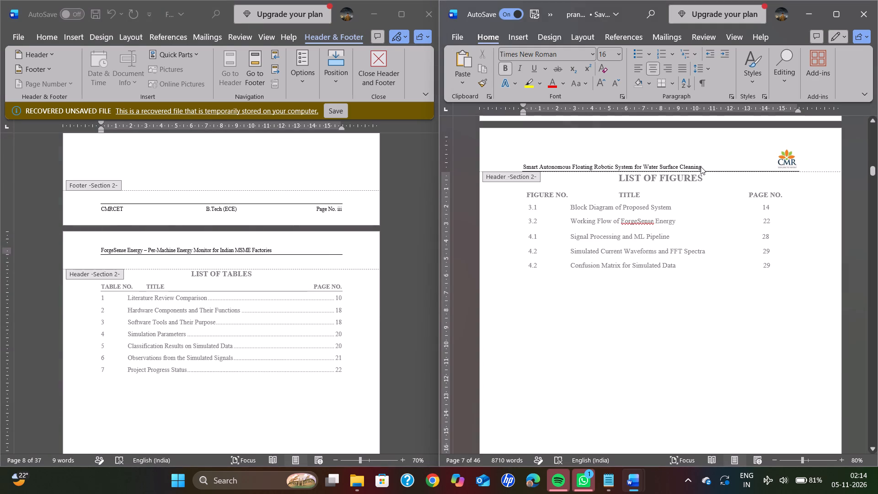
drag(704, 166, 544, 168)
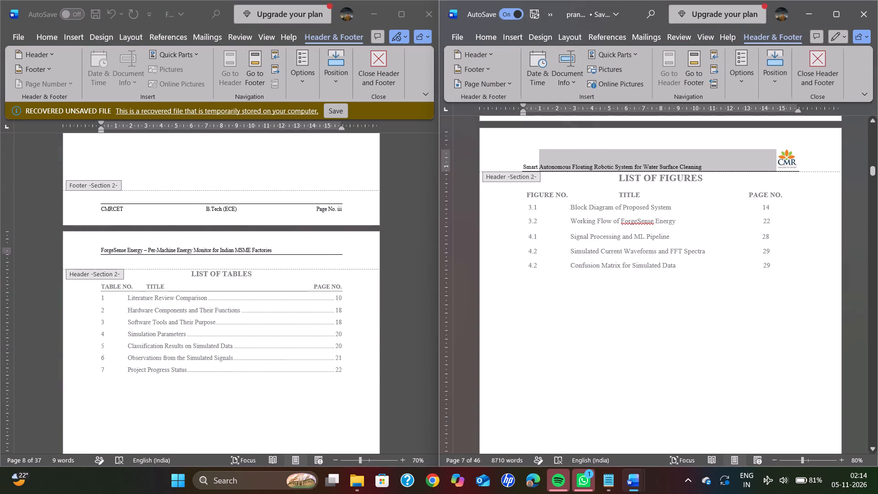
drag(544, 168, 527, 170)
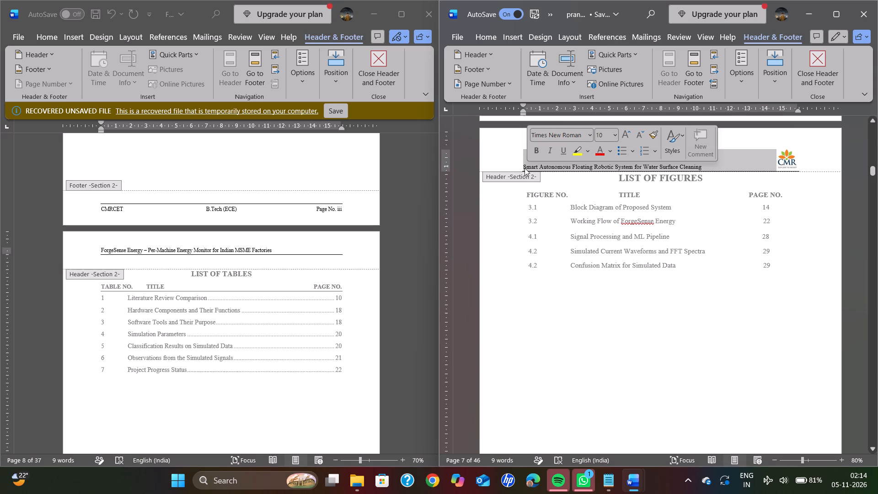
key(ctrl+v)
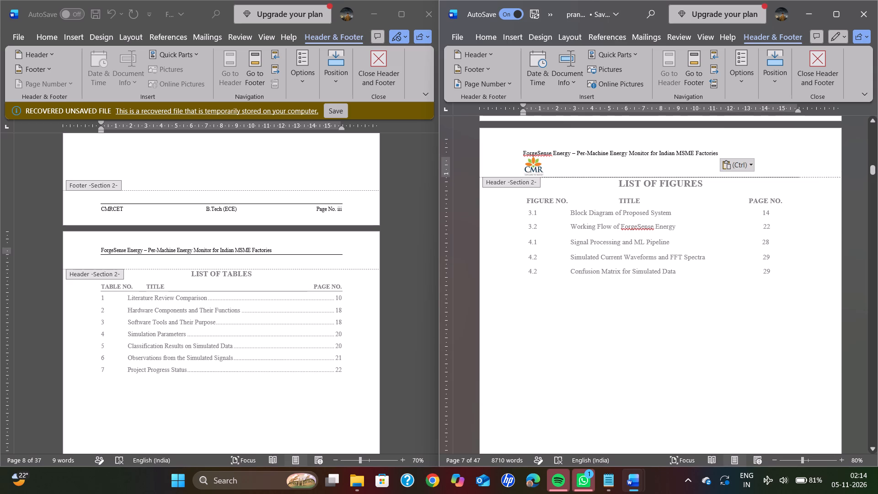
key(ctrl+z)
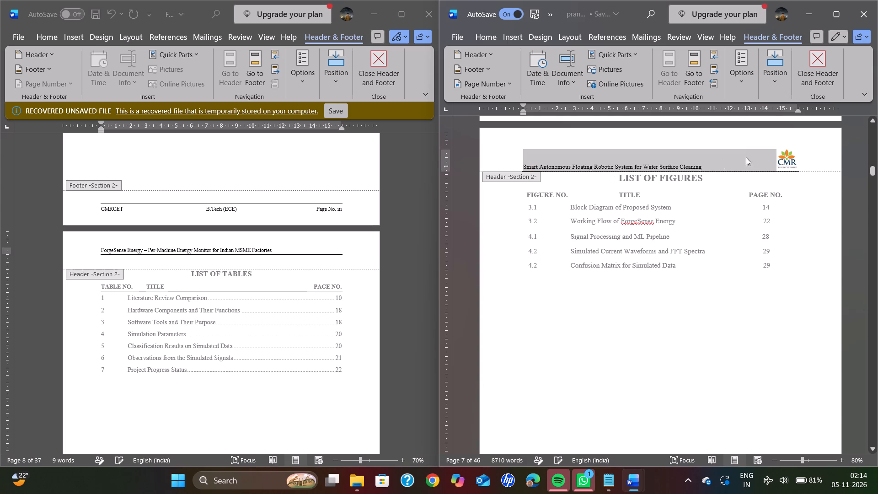
Replace only the "Smart Autonomous Floating Robotic System for Water Surface Cleaning" text in the editable report's header with the copied title.
click(730, 163)
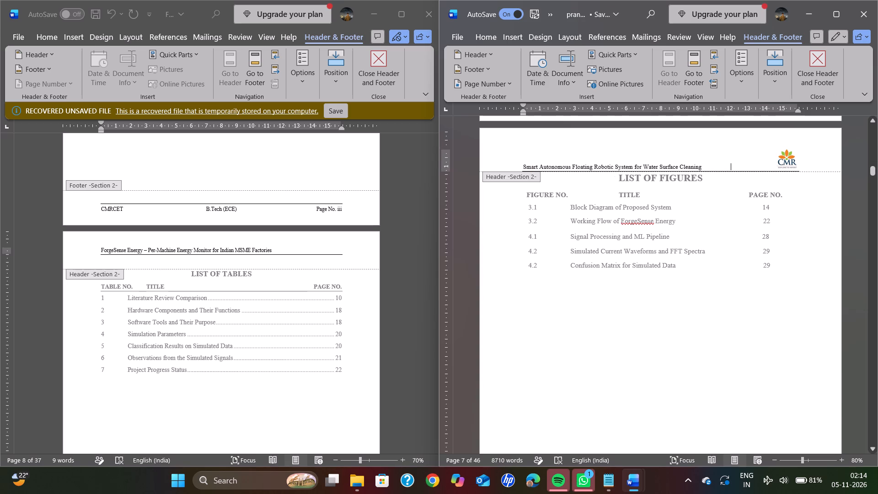
drag(698, 168, 696, 165)
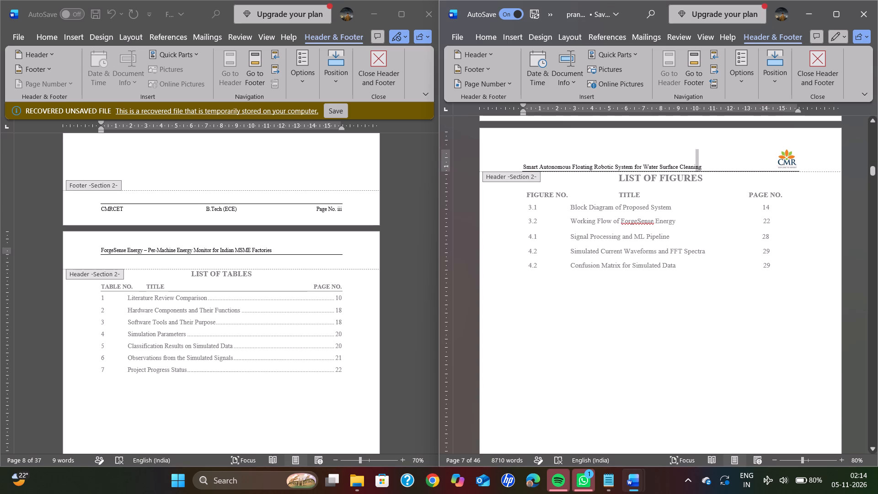
drag(696, 165, 703, 167)
click(703, 167)
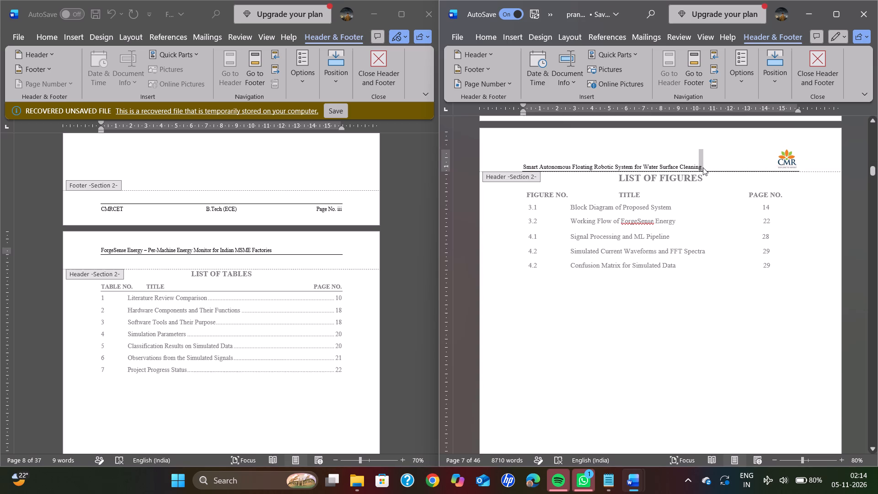
click(697, 167)
drag(697, 167, 678, 166)
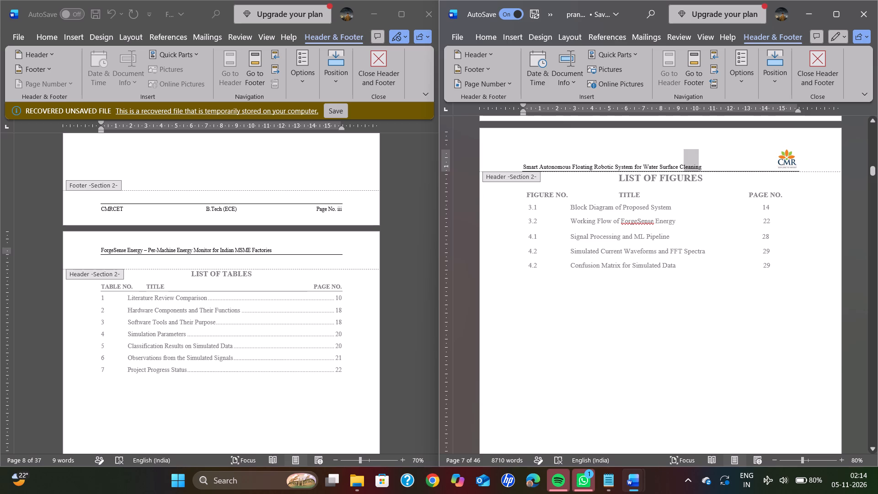
drag(678, 166, 666, 169)
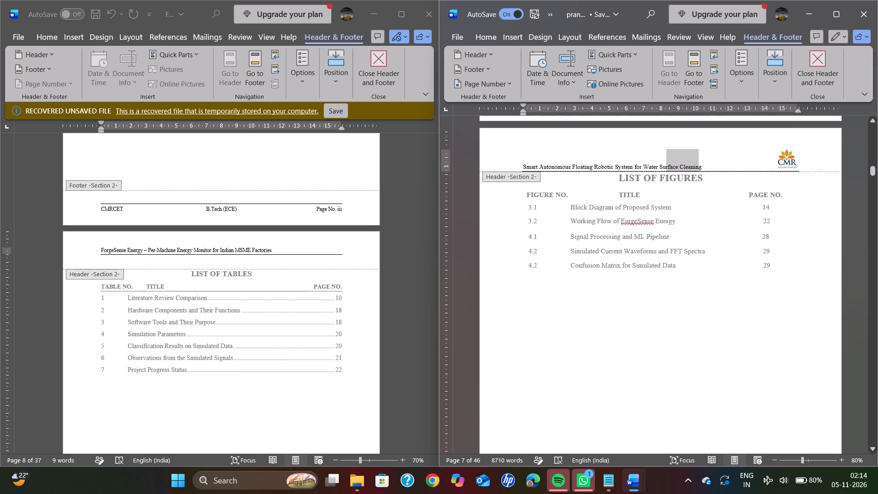
drag(666, 169, 609, 168)
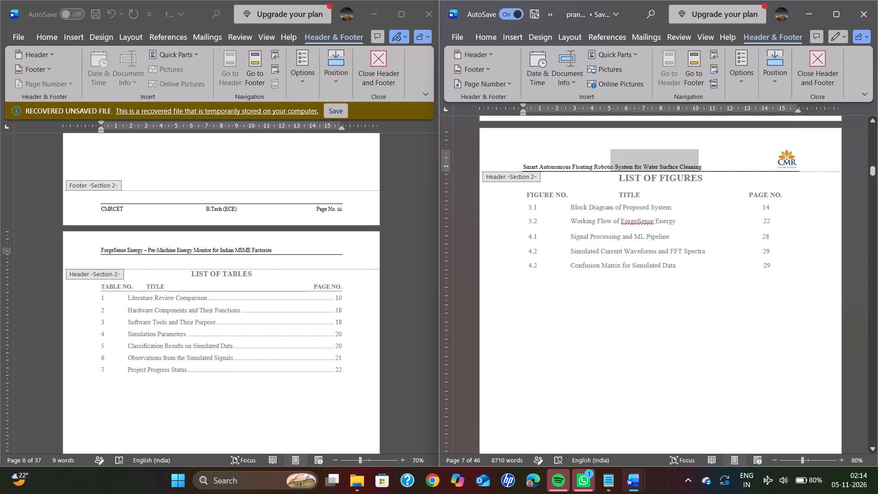
drag(609, 168, 525, 167)
key(ctrl+v)
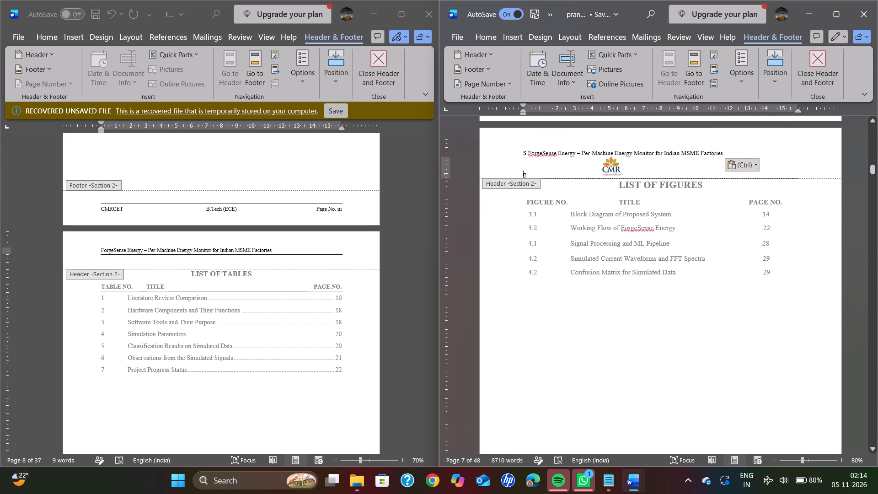
Delete the leftover "S" before the new header title and the stray "g" and blank gap before the CMR logo.
double_click(527, 150)
click(527, 150)
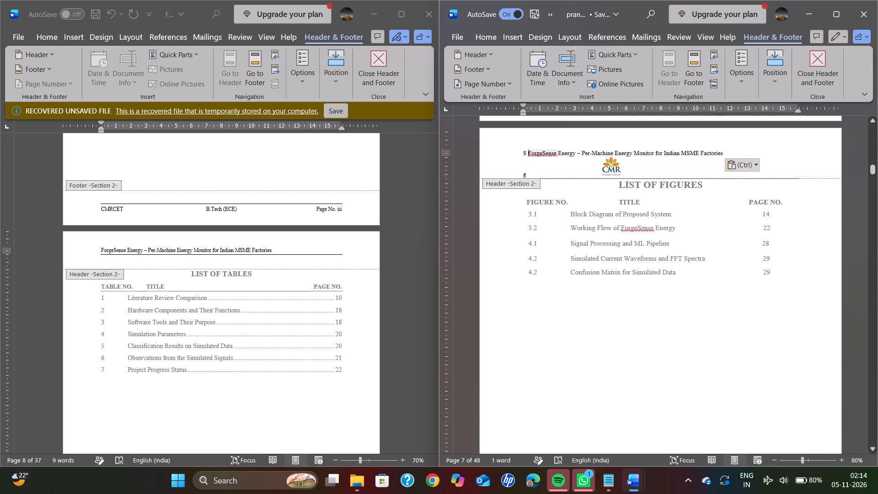
click(527, 154)
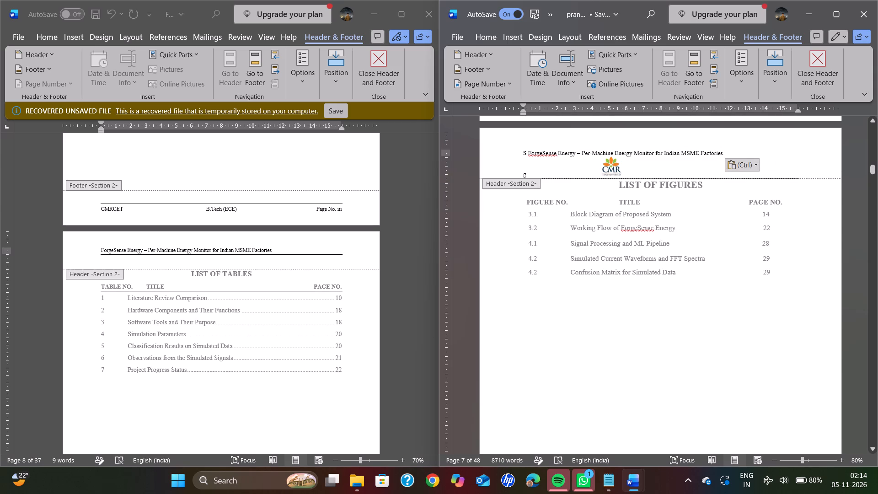
key(BackSpace)
key(BackSpace)
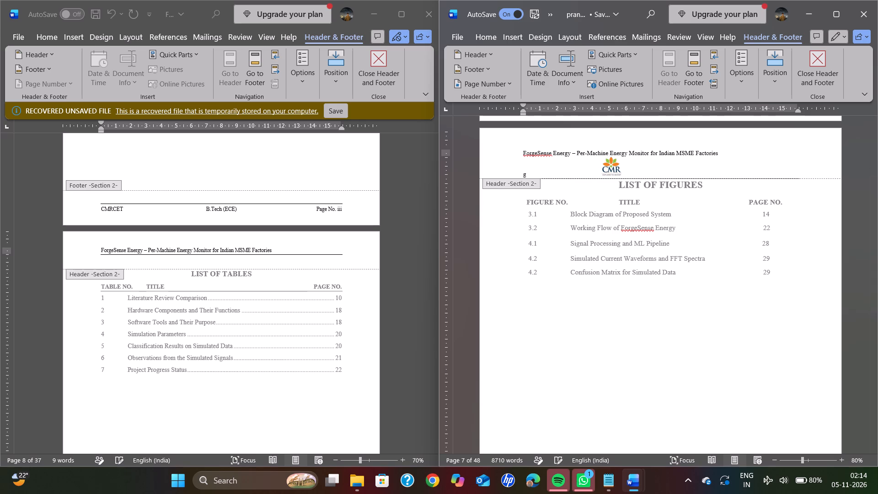
click(529, 172)
key(BackSpace)
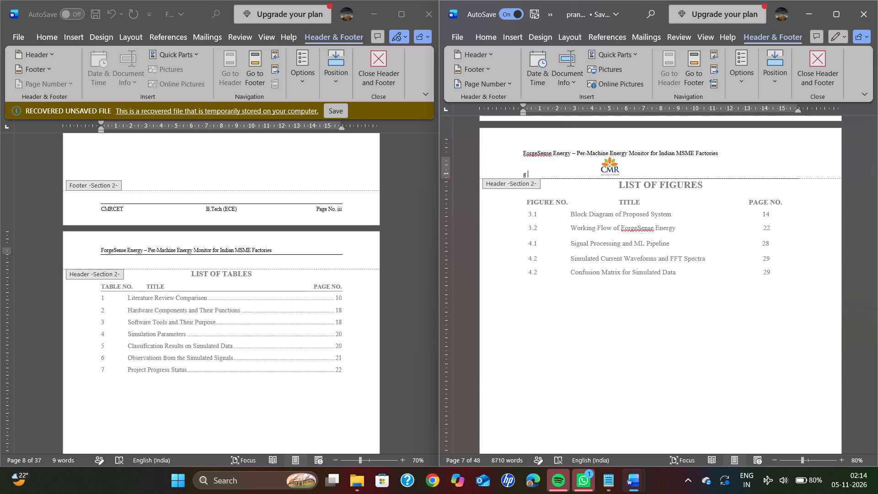
key(BackSpace)
key(BackSpace)
key(BackSpace)
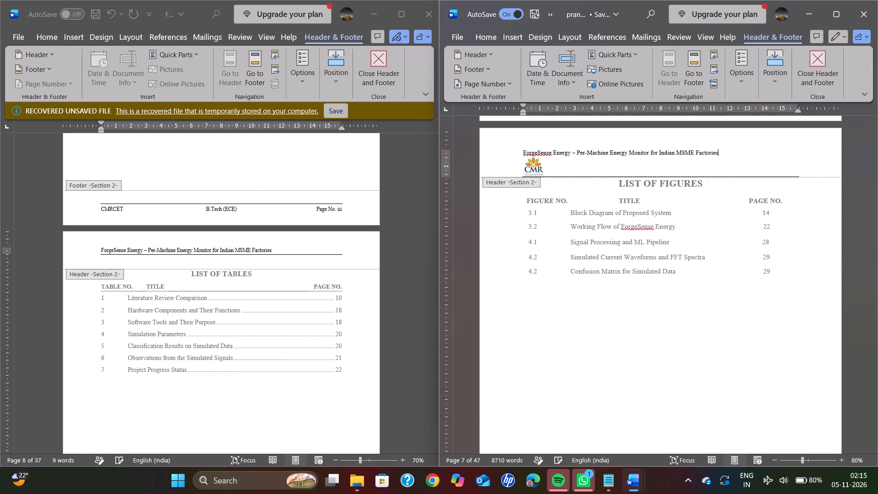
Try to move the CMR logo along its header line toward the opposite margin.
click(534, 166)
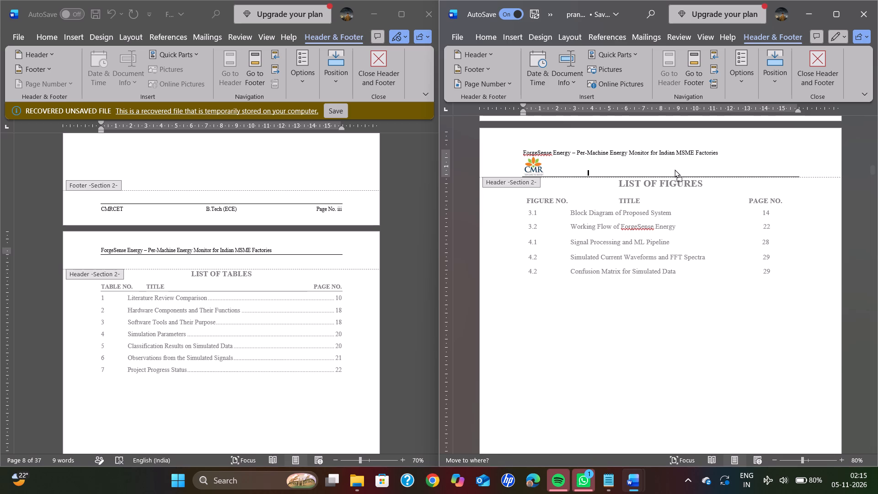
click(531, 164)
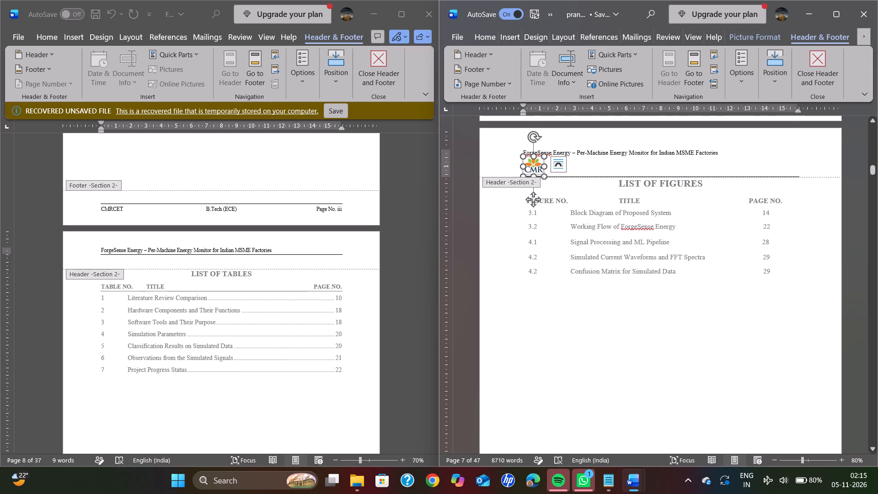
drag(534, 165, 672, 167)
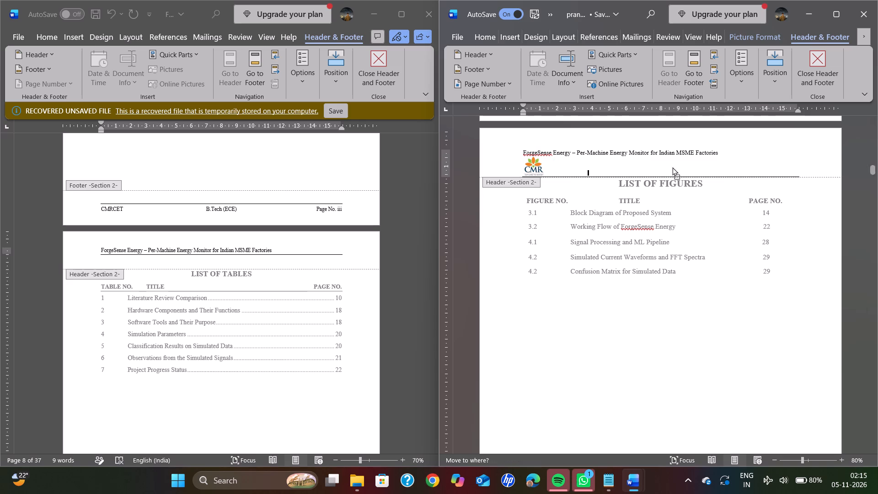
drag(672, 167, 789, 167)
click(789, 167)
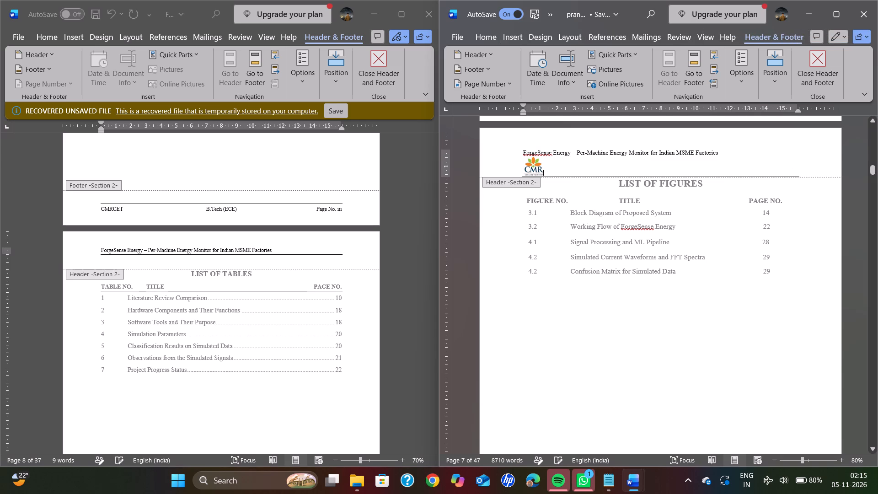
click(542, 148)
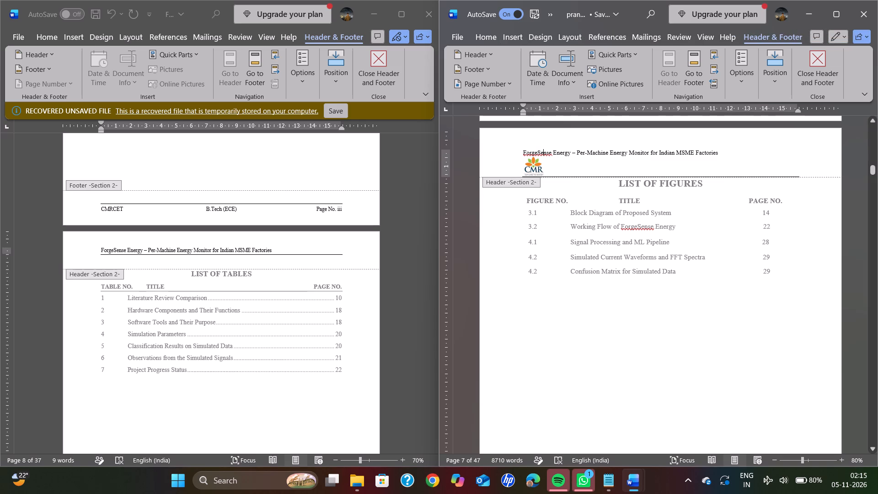
Undo the title paste, clean-up and CMR logo edits in the editable report's header, back to the "Smart Autonomous Floating Robotic System" line.
key(ctrl+z)
key(ctrl+z)
key(ctrl+z)
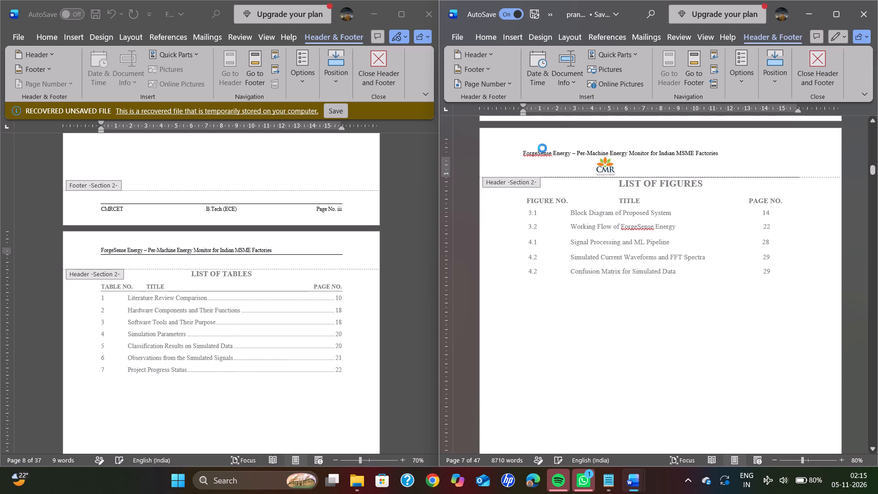
key(ctrl+z)
key(ctrl+z)
key(ctrl+z)
key(ctrl+z)
key(ctrl+z)
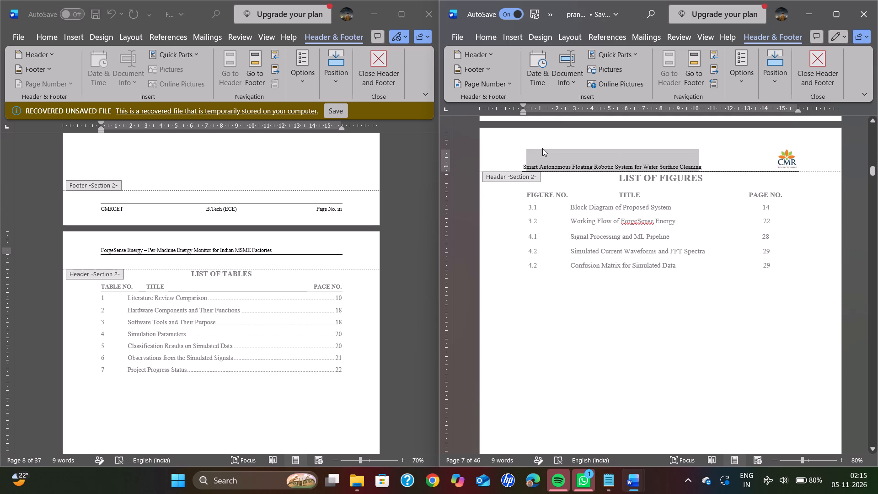
Delete "oating Robotic Syste" from the middle of the editable report's header title.
click(737, 158)
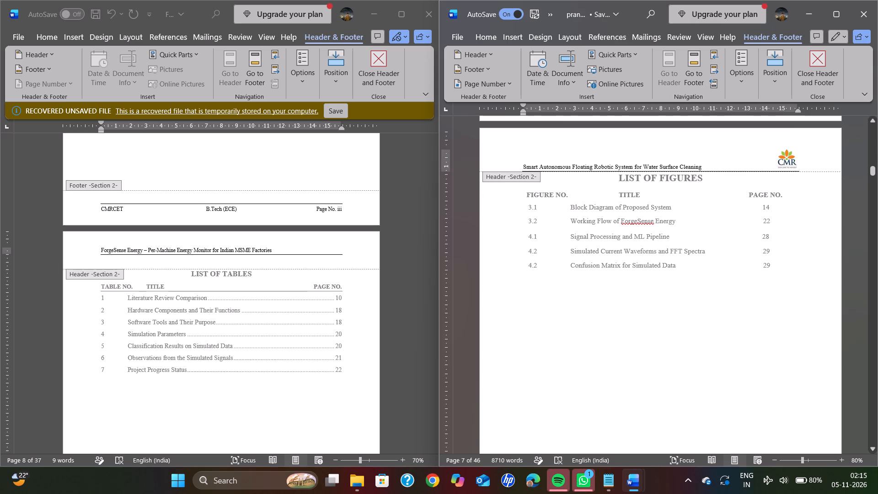
click(628, 167)
key(BackSpace)
key(BackSpace)
key(BackSpace)
key(BackSpace)
key(BackSpace)
key(BackSpace)
key(BackSpace)
key(BackSpace)
key(BackSpace)
key(BackSpace)
key(BackSpace)
key(BackSpace)
key(BackSpace)
key(BackSpace)
key(BackSpace)
key(BackSpace)
key(BackSpace)
key(BackSpace)
key(BackSpace)
key(BackSpace)
key(BackSpace)
key(BackSpace)
key(BackSpace)
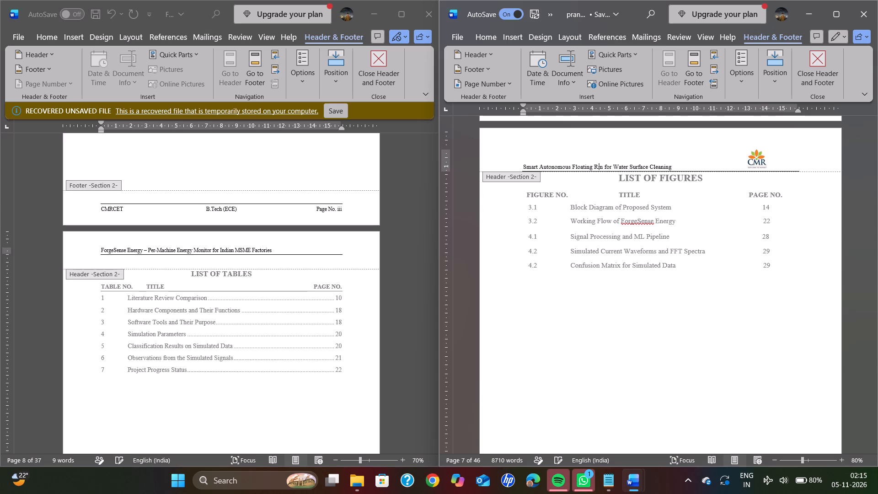
Examine the partly edited header and CMR logo position on the List of Tables and contents pages of the editable report.
scroll(628, 167, down, 1)
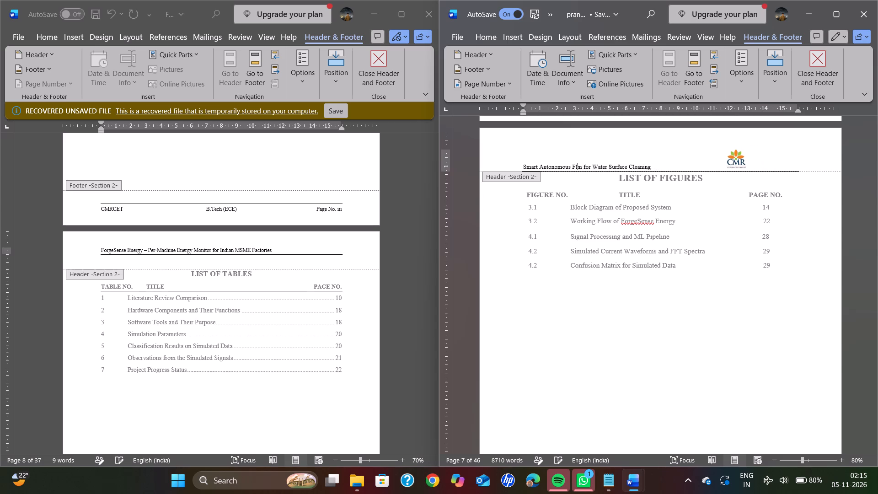
scroll(628, 167, down, 1)
ctrl+scroll(628, 167, up, 1)
ctrl+scroll(628, 167, down, 1)
scroll(628, 167, down, 5)
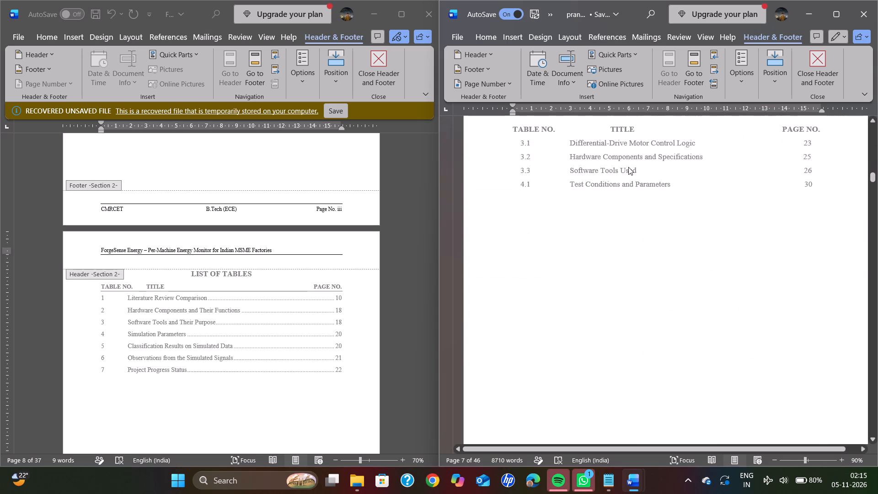
scroll(628, 167, up, 3)
scroll(628, 167, down, 1)
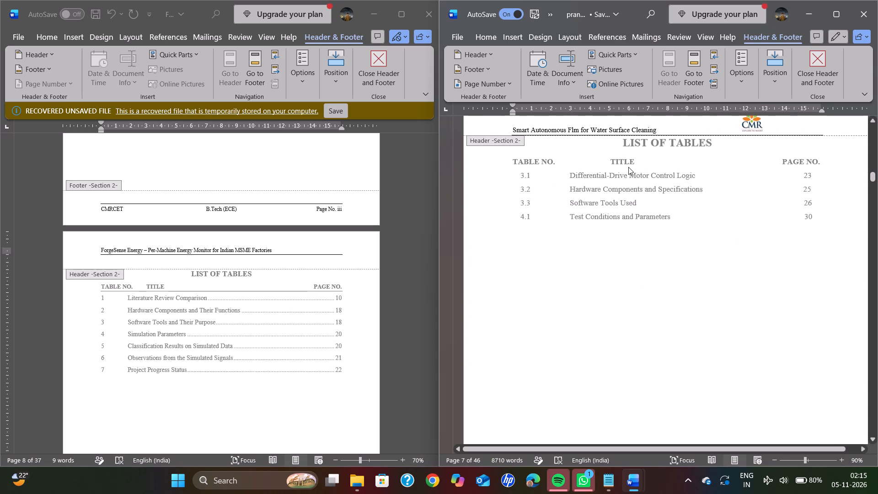
scroll(628, 167, down, 2)
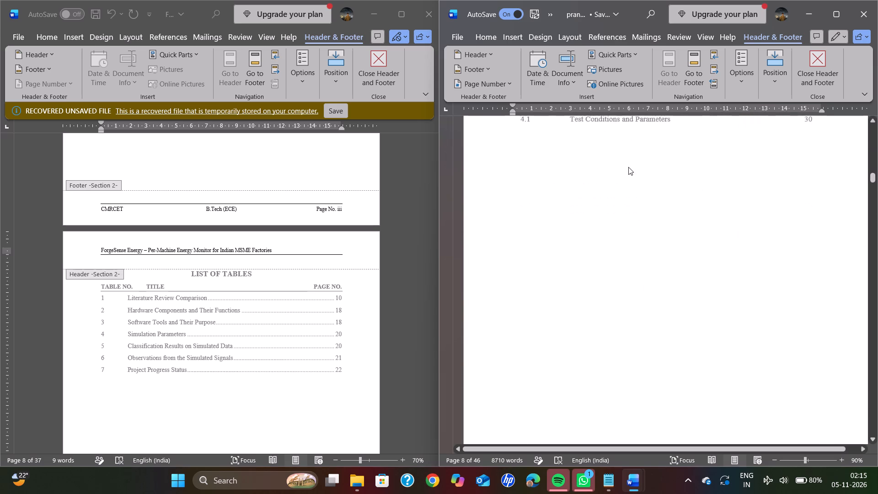
scroll(628, 167, down, 2)
scroll(628, 167, up, 9)
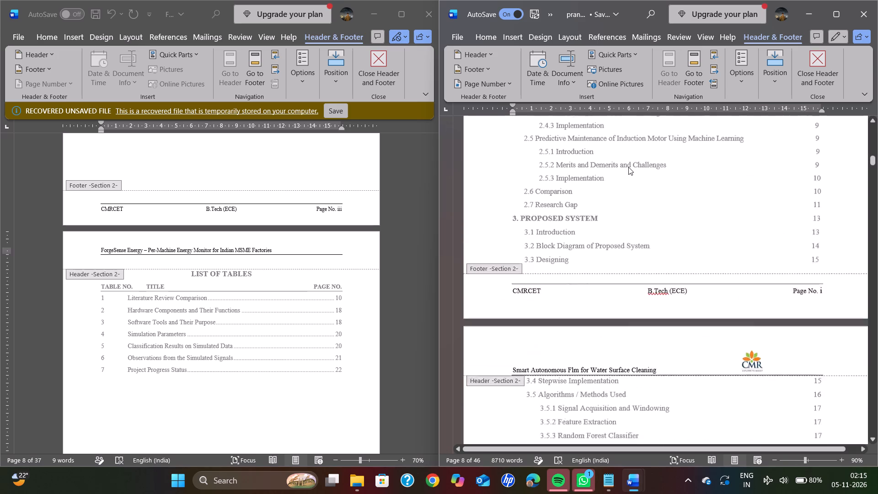
scroll(628, 167, down, 1)
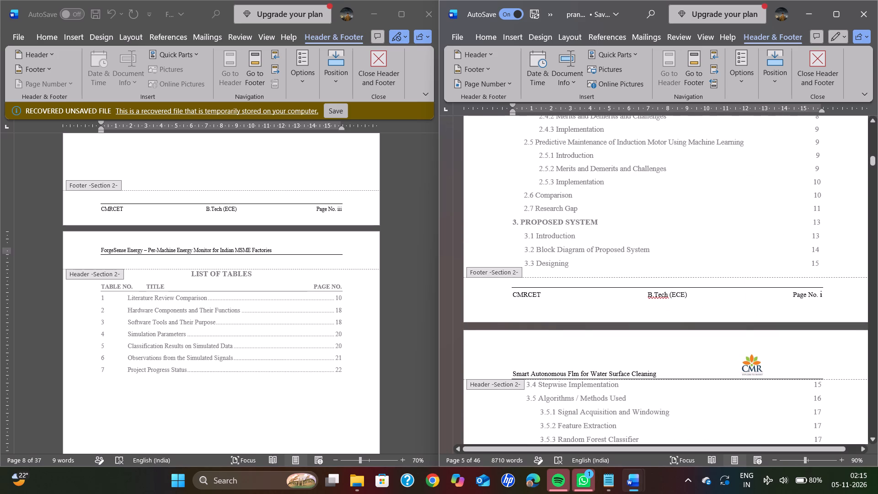
Delete "Smart Autonomous" and the space after it from the header, keeping the "F" that follows as the line's first letter.
click(565, 373)
key(BackSpace)
key(BackSpace)
key(BackSpace)
key(BackSpace)
key(BackSpace)
key(BackSpace)
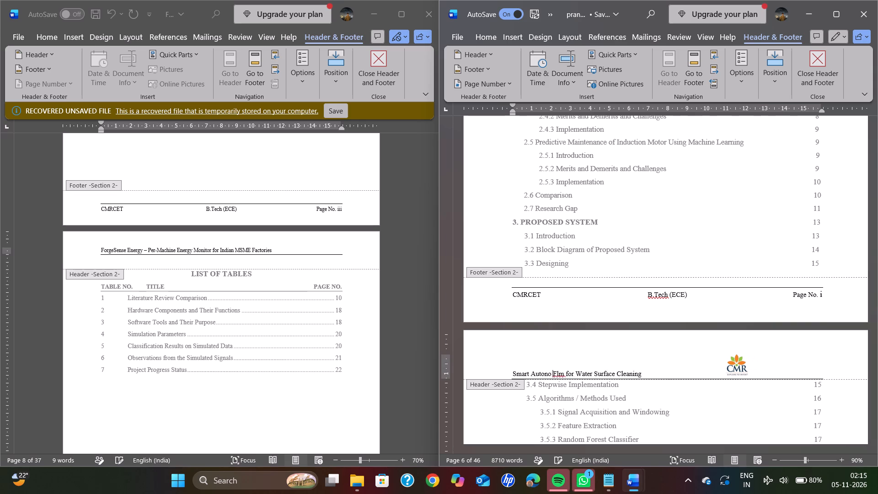
key(BackSpace)
key(BackSpace)
key(BackSpace)
key(BackSpace)
key(BackSpace)
key(BackSpace)
key(BackSpace)
key(BackSpace)
key(BackSpace)
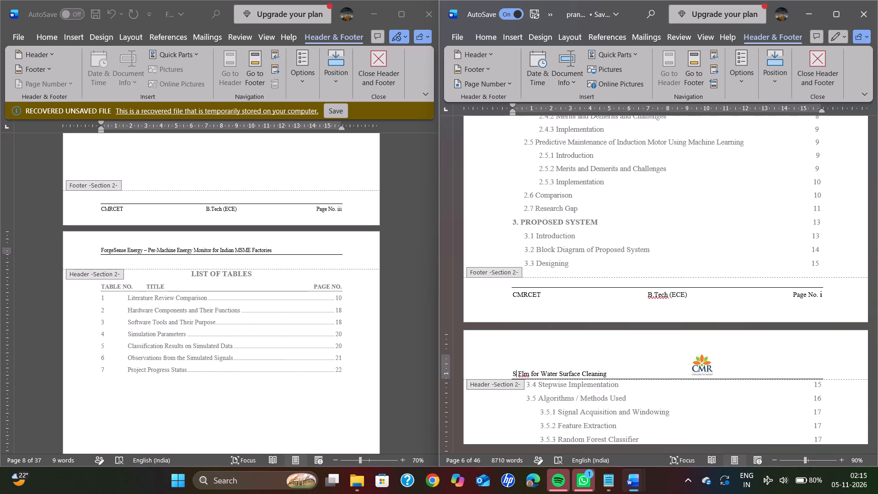
key(BackSpace)
key(Right)
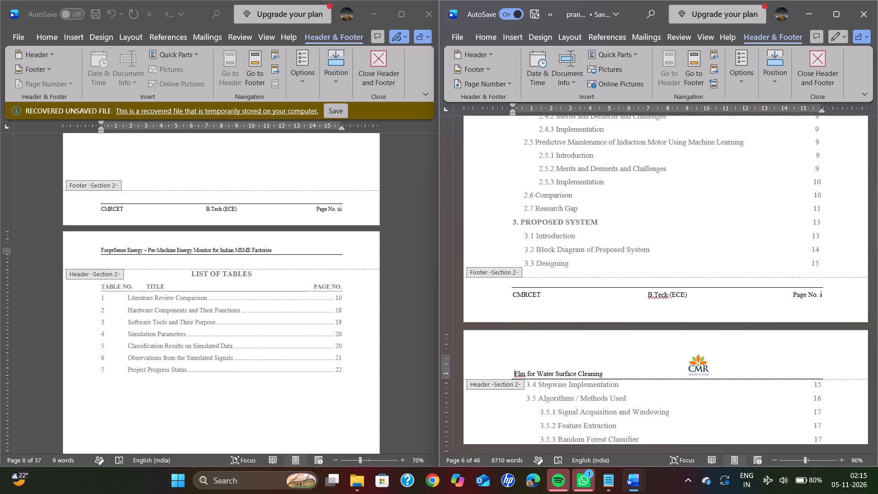
key(BackSpace)
Extend the header's initial "F" to read "ForgeSense Energy -" ahead of the remaining old title text.
key(Right)
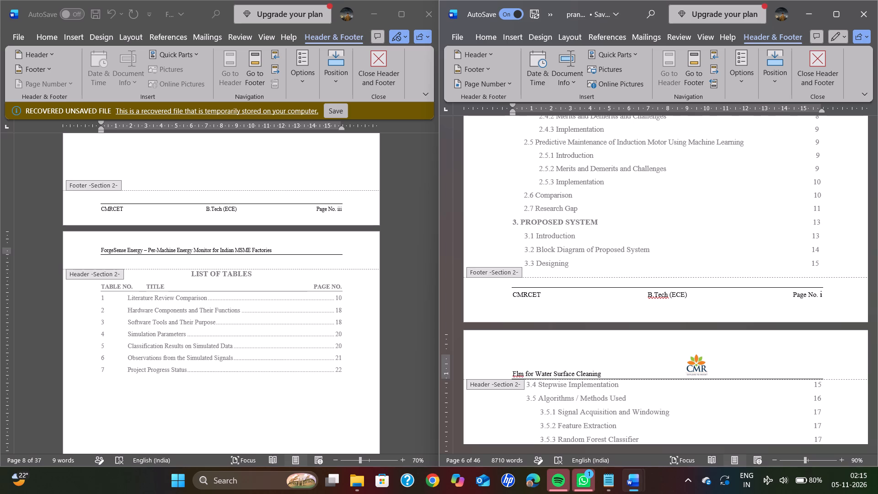
text(orge)
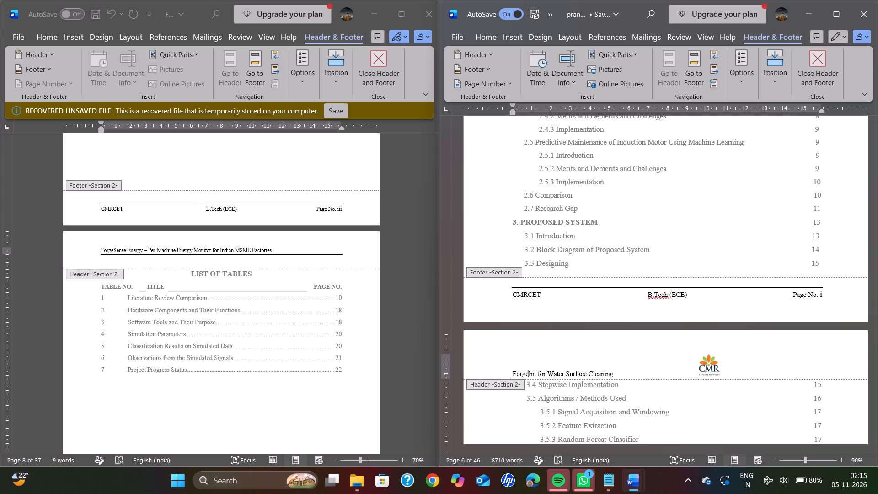
text(Sense)
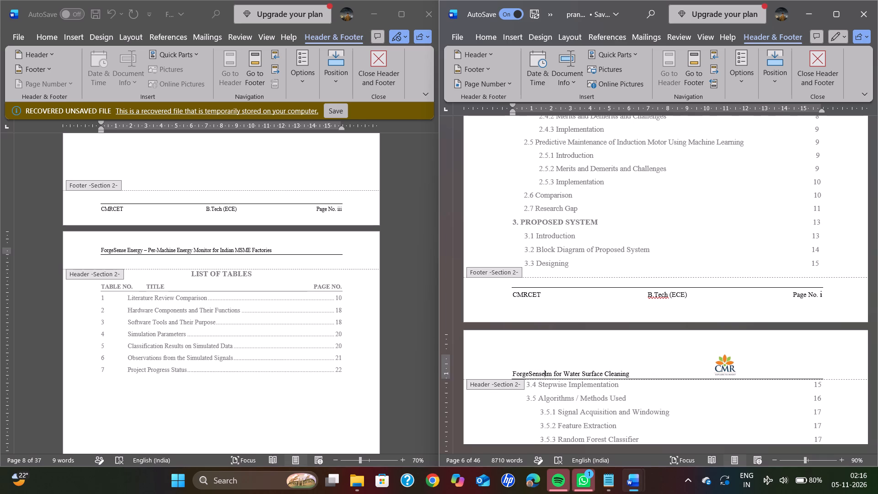
key(space)
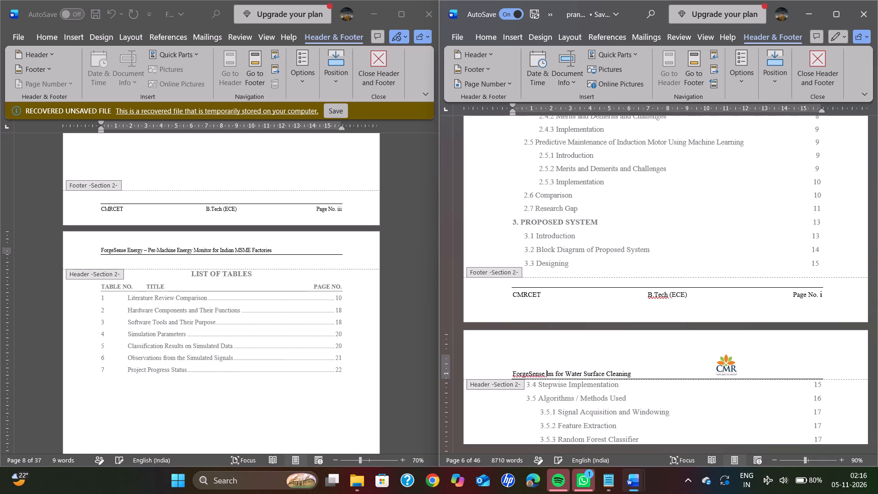
text(Energy)
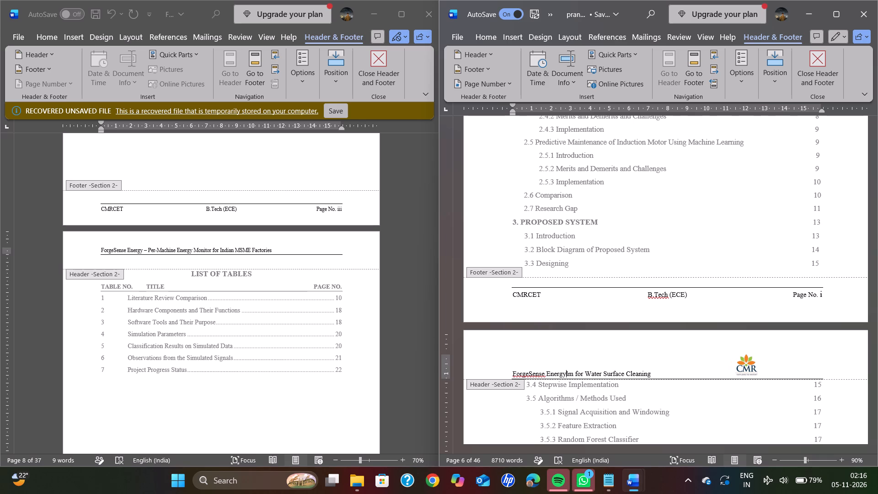
key(space)
text(-)
key(space)
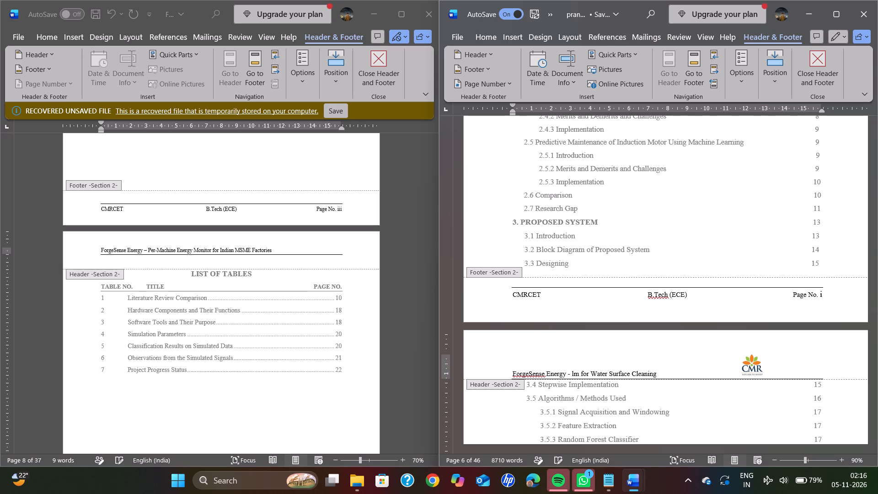
key(BackSpace)
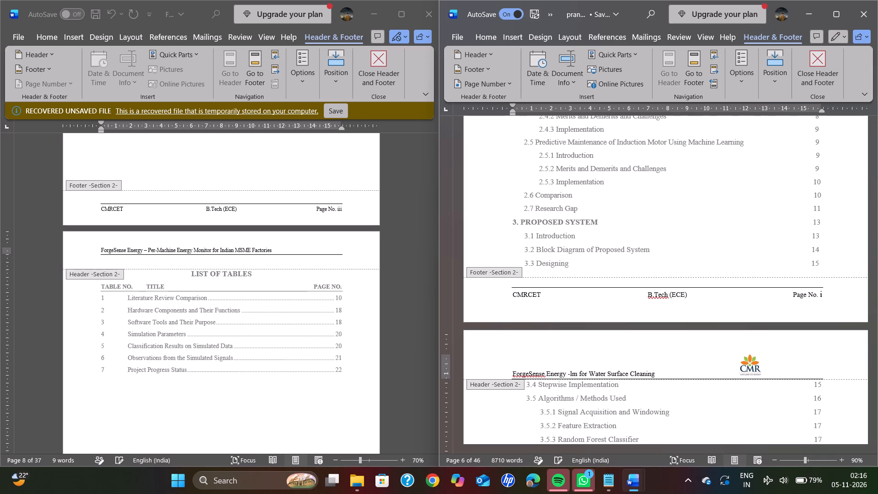
text(-)
key(space)
key(BackSpace)
key(BackSpace)
key(space)
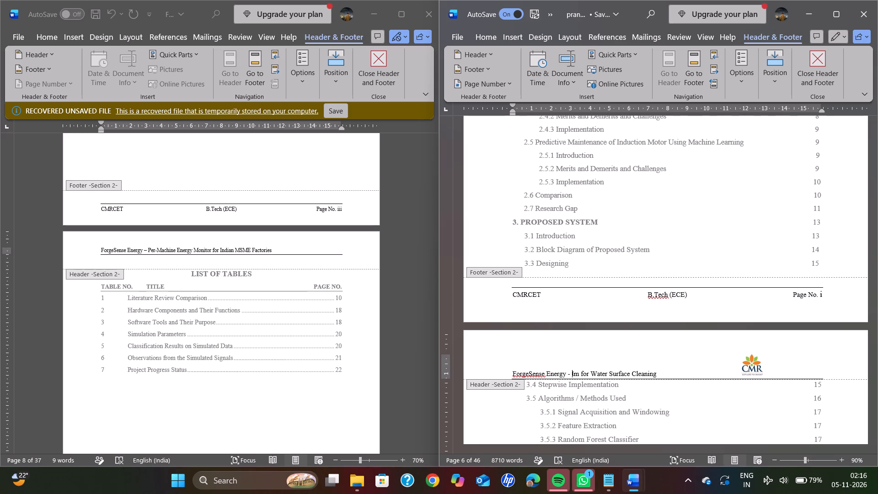
Add "Pre-Machine Energy" after the dash in the header title, with capital initials.
text(pre)
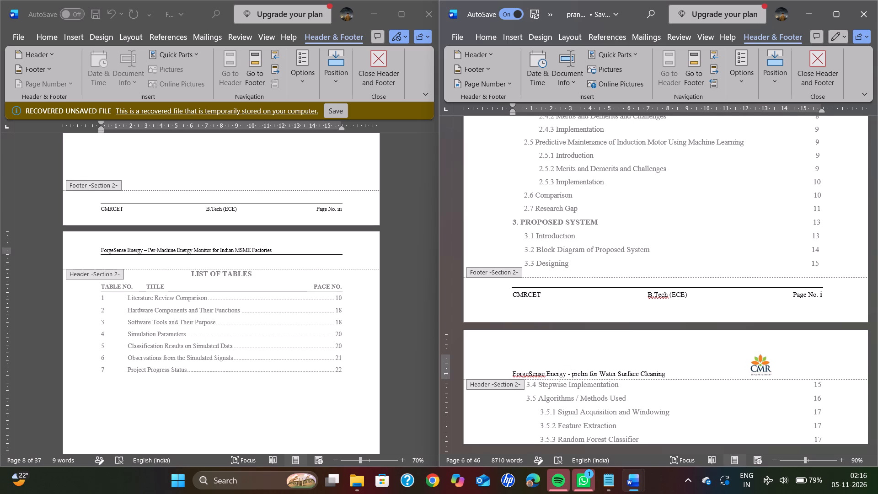
key(BackSpace)
key(BackSpace)
key(BackSpace)
key(shift+p)
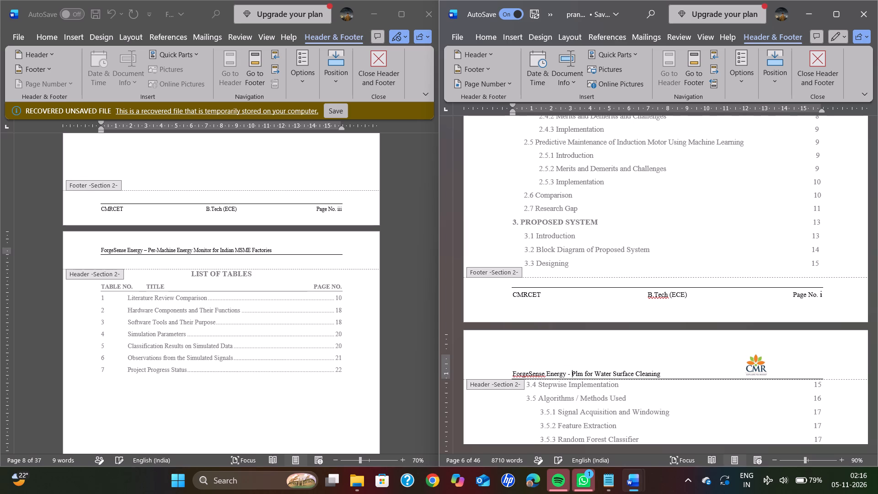
text(re)
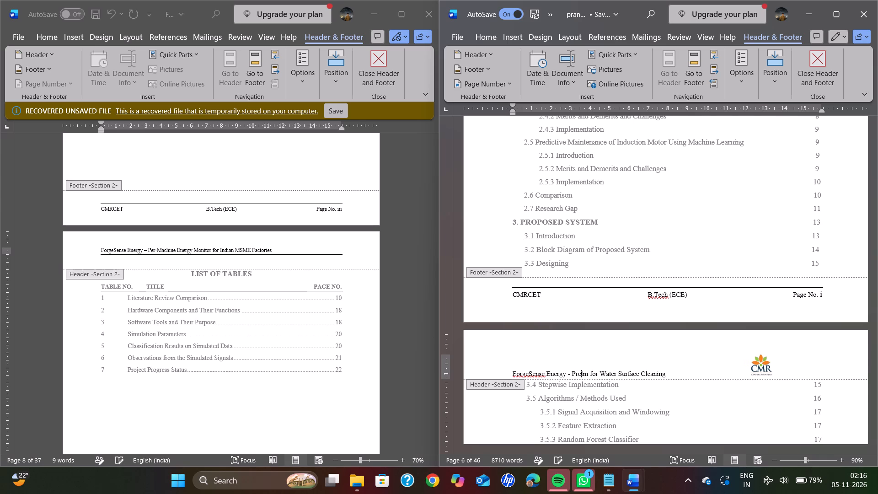
key(minus)
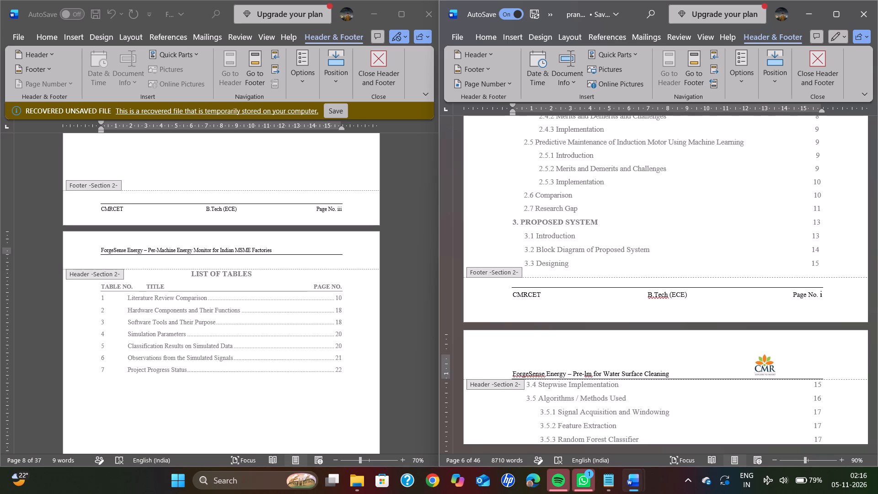
text(Machib)
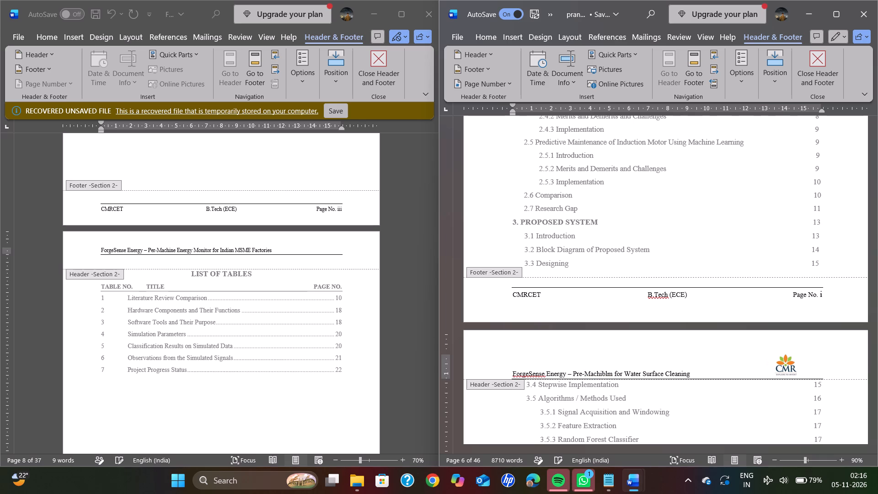
key(BackSpace)
text(ne)
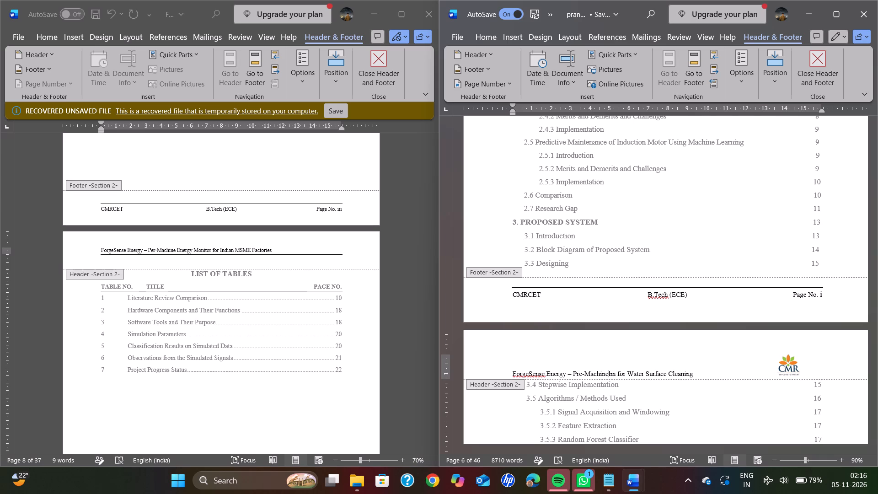
key(space)
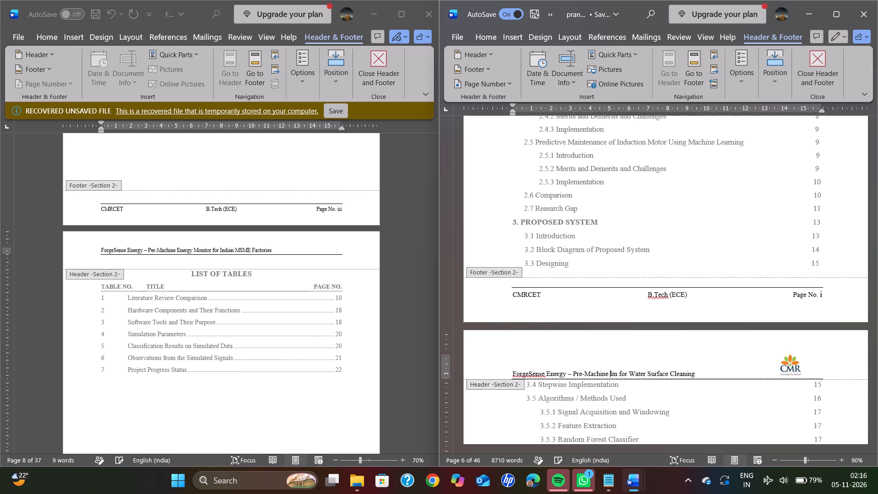
text(Energy)
key(space)
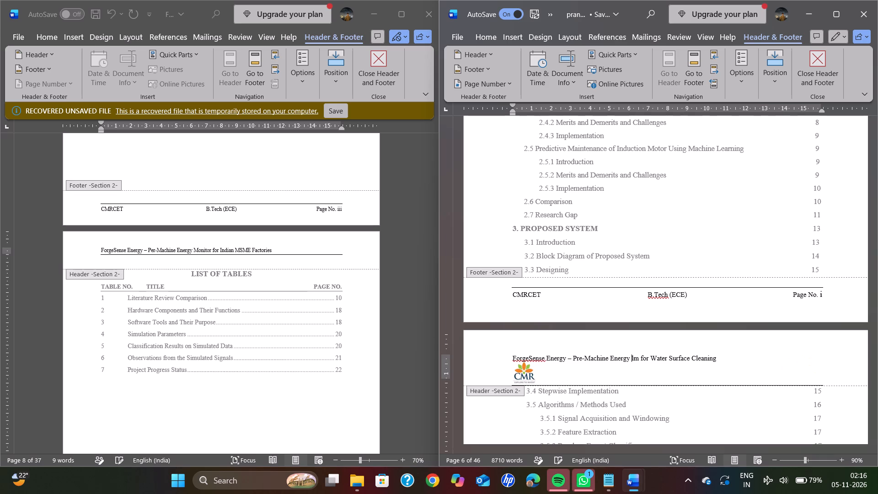
Continue the header title after "Pre-Machine Energy" with "Monitor for Indian MSME", ahead of the leftover old title text.
text(mo)
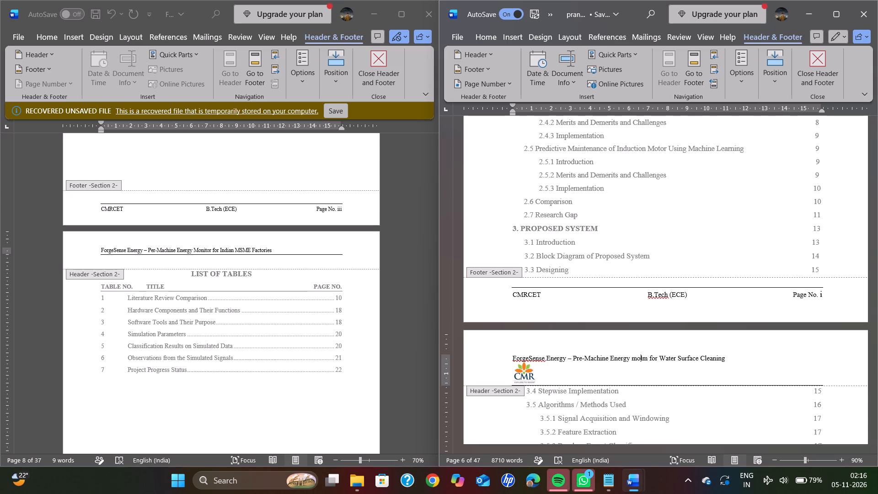
key(BackSpace)
key(BackSpace)
text(Mo)
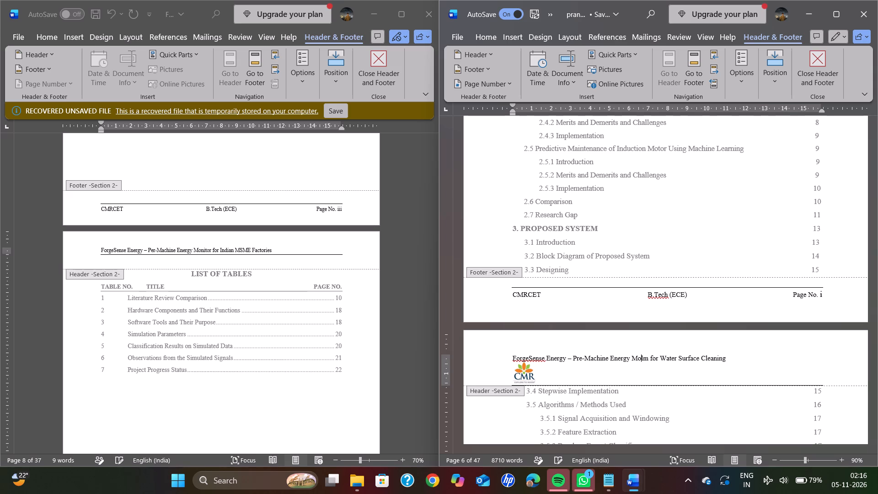
text(nitor)
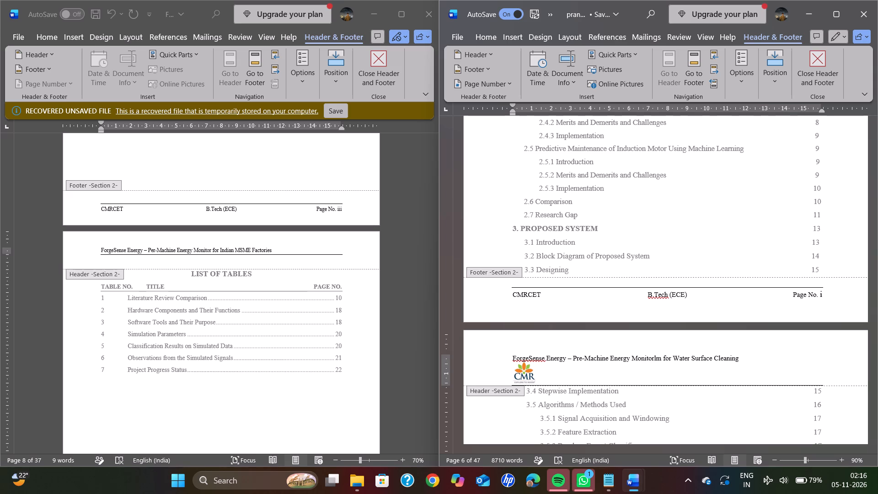
key(space)
text(for)
key(space)
text(Indian)
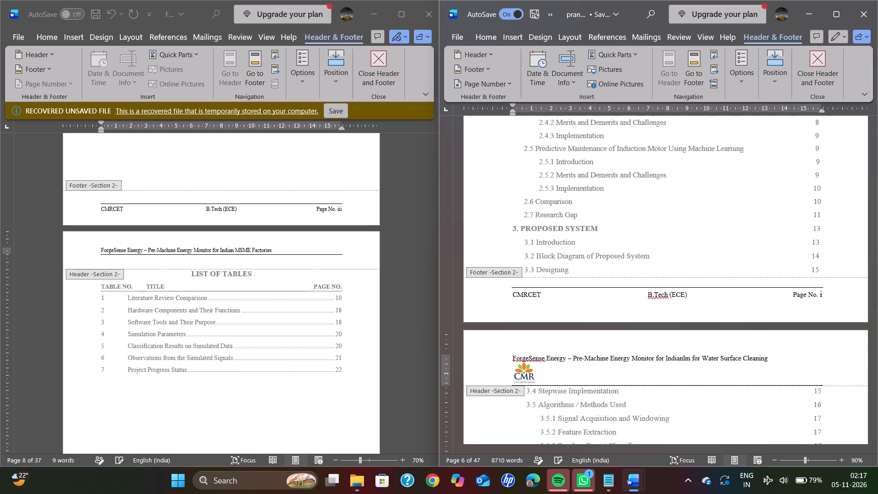
key(space)
text(MSME)
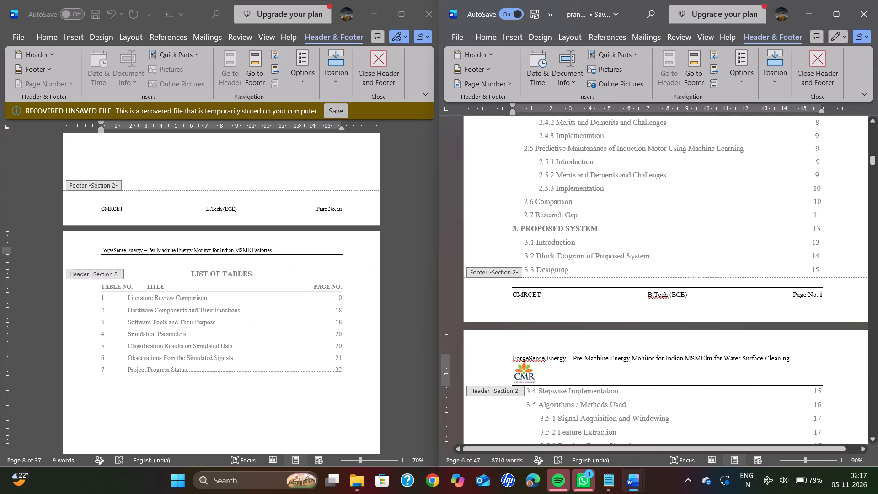
Delete the leftover old title text after "MSME", including its stray first letter, and put a few spaces before the CMR logo.
drag(792, 357, 773, 357)
drag(773, 357, 706, 357)
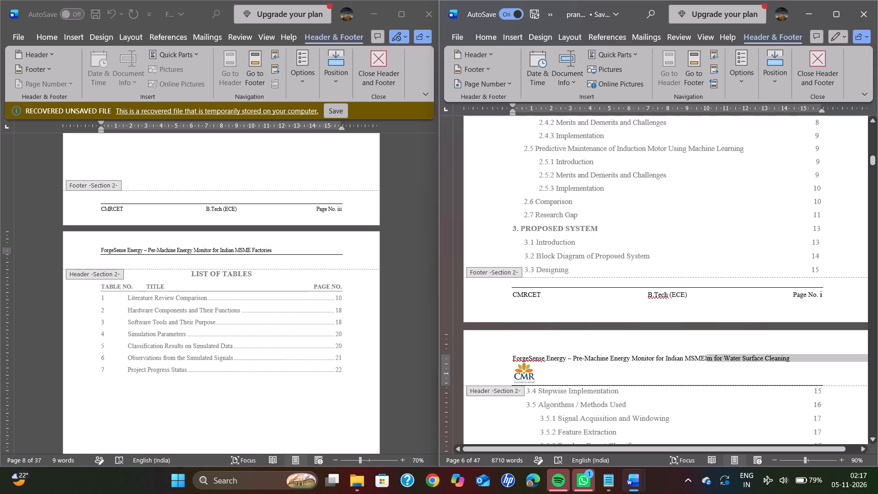
drag(706, 357, 706, 358)
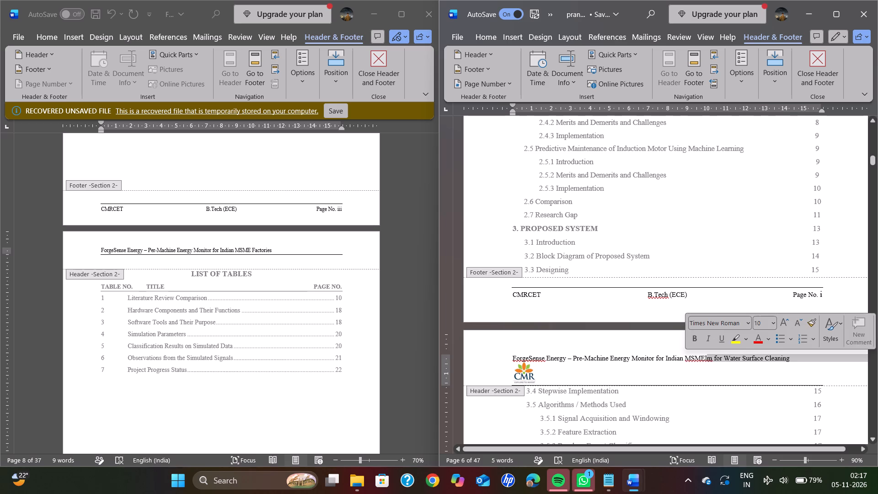
key(BackSpace)
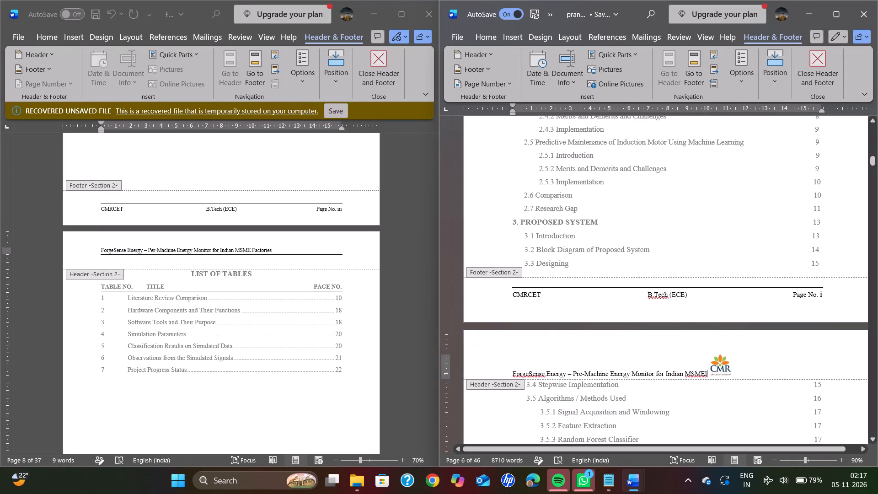
key(space)
key(space)
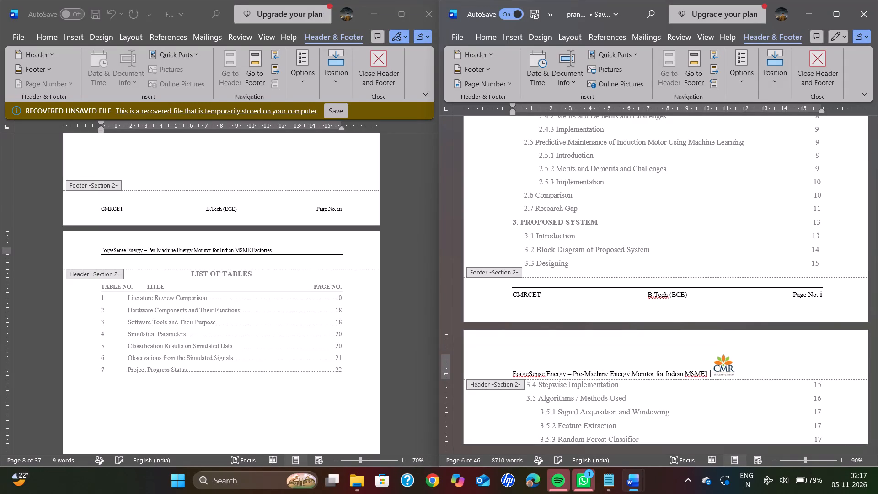
key(space)
key(space)
key(space)
key(space)
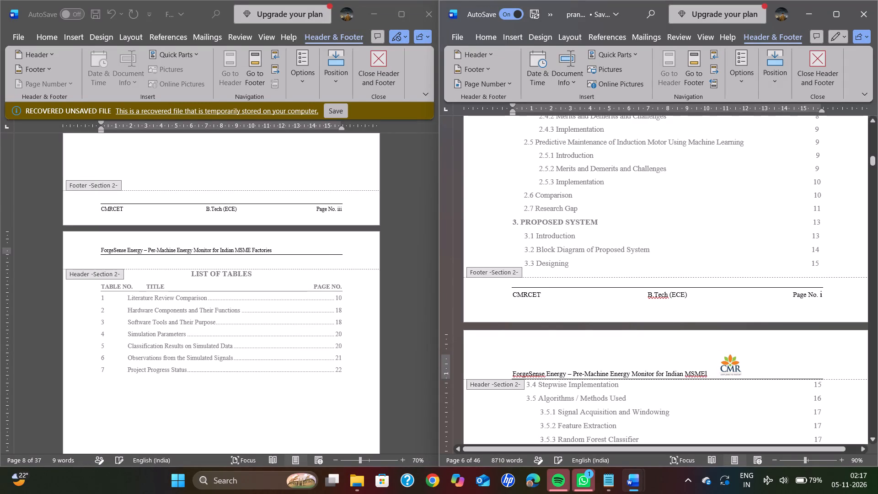
click(707, 376)
key(BackSpace)
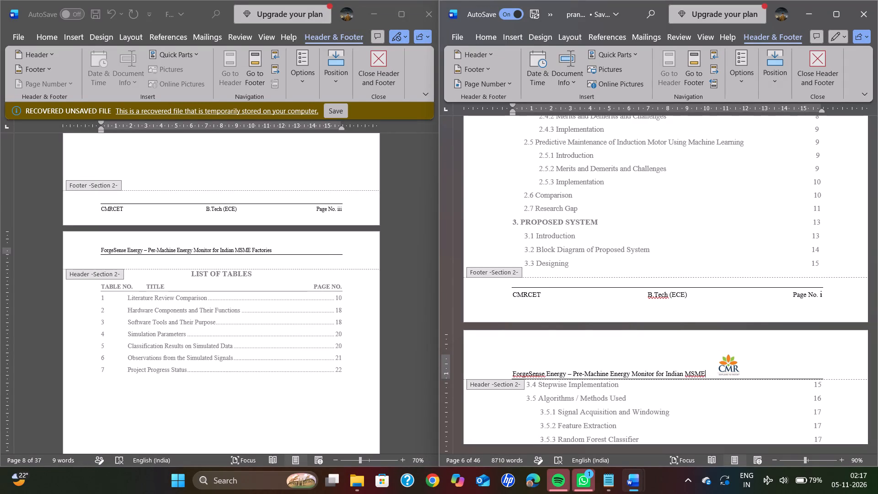
Add "Factories" after "MSME" to complete the header title.
key(space)
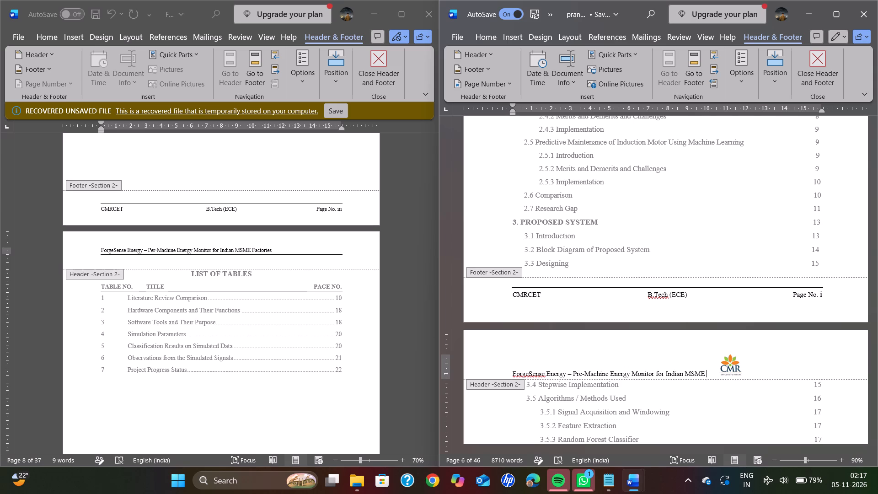
key(shift+f)
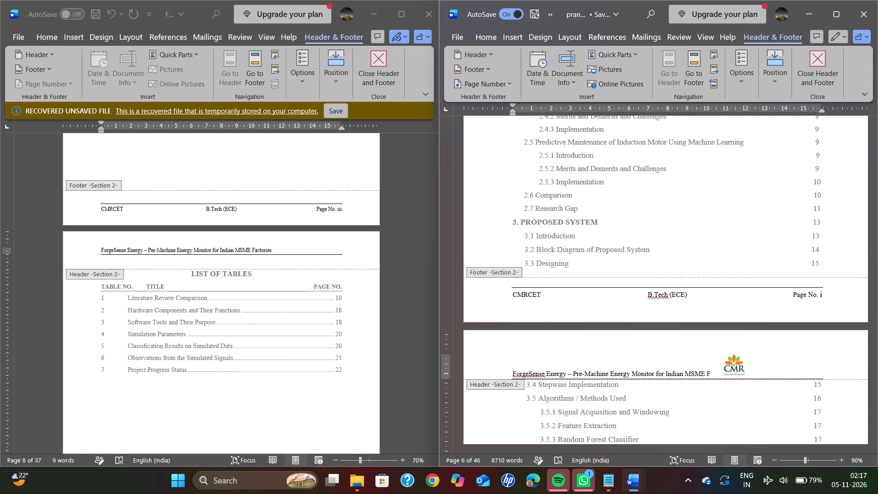
text(actoro)
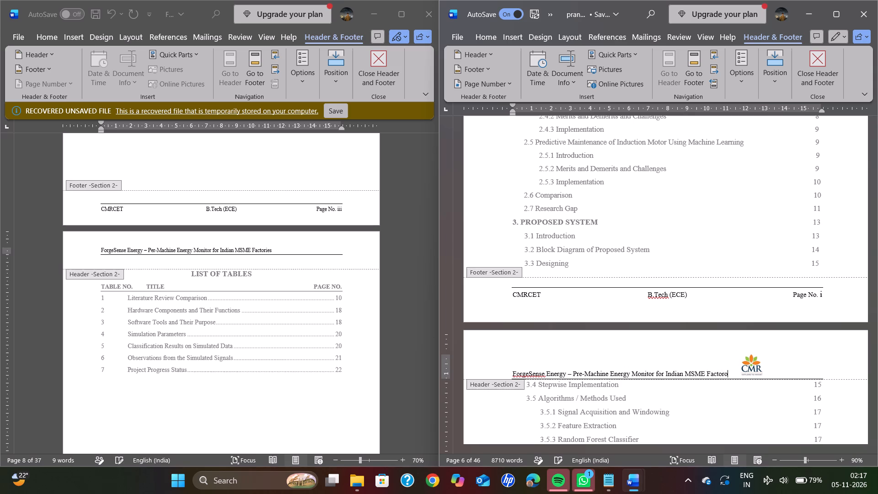
key(BackSpace)
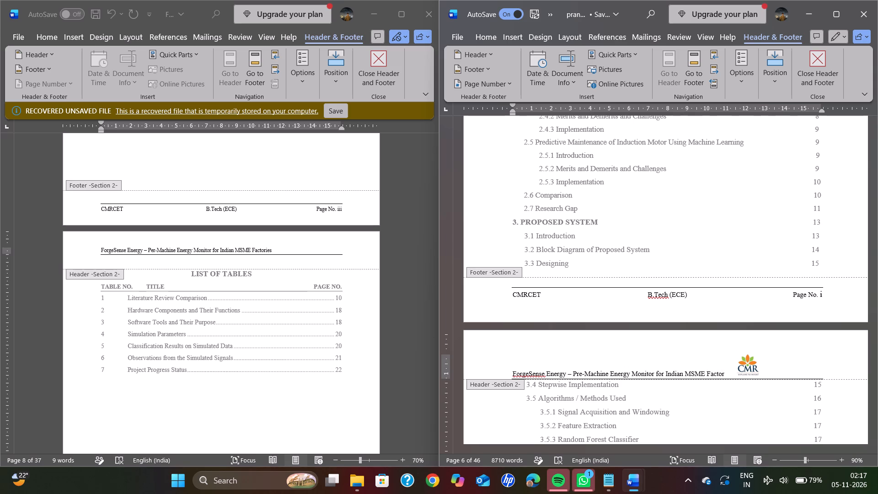
text(ies)
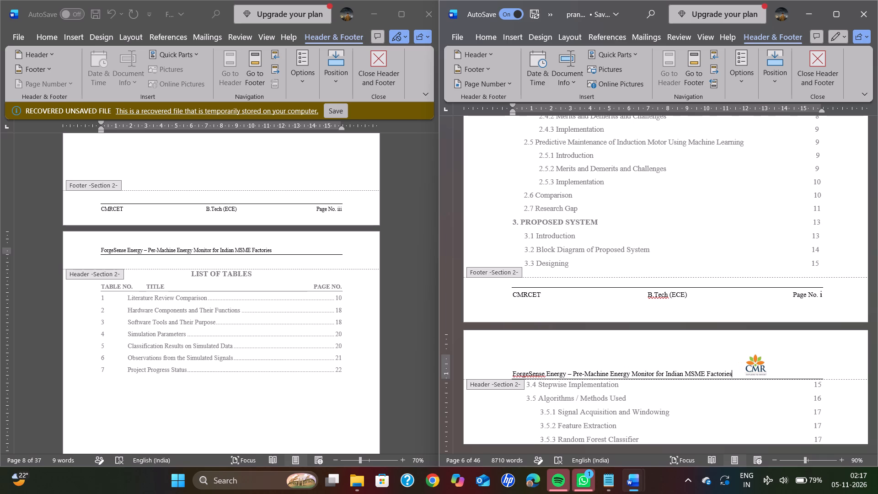
Pad the header line with spaces after "Factories" to move the CMR logo to the right margin, and return to the body text.
key(space)
key(space)
key(space)
key(space)
key(space)
key(space)
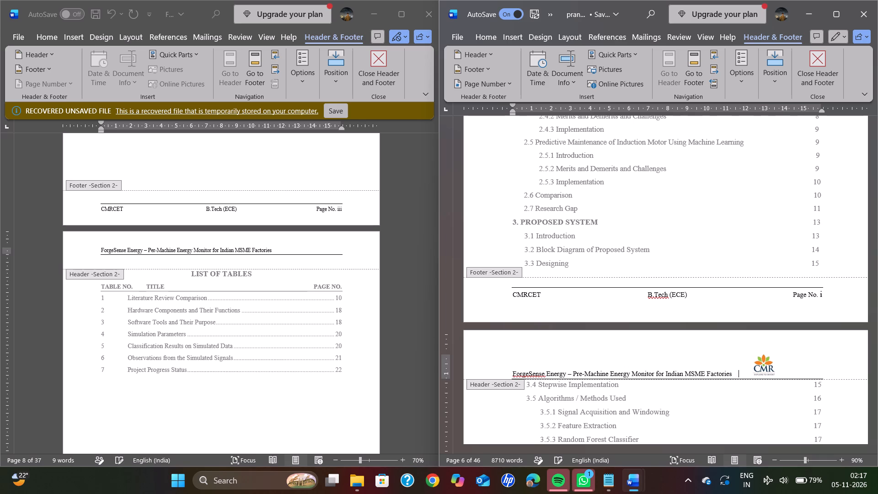
key(space)
key(space)
key(space)
key(space)
key(space)
key(space)
key(space)
key(space)
key(space)
key(space)
key(space)
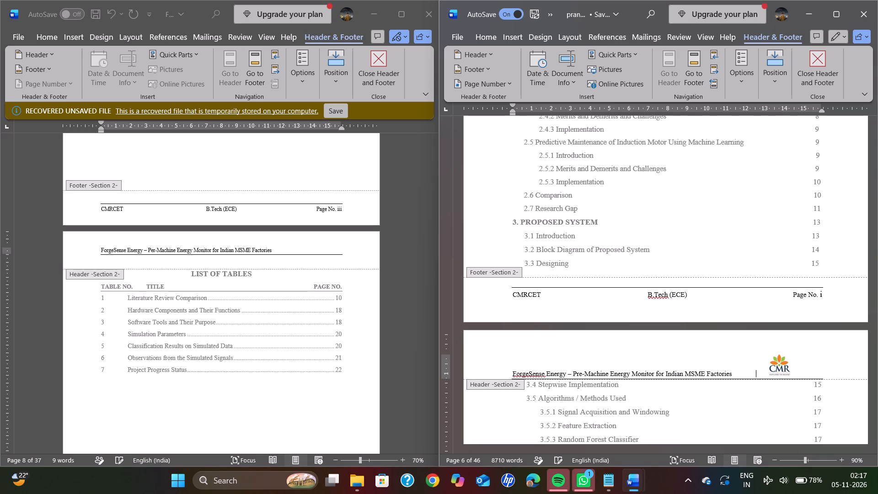
key(space)
key(space)
key(space)
key(space)
key(space)
key(space)
key(space)
key(space)
key(space)
key(space)
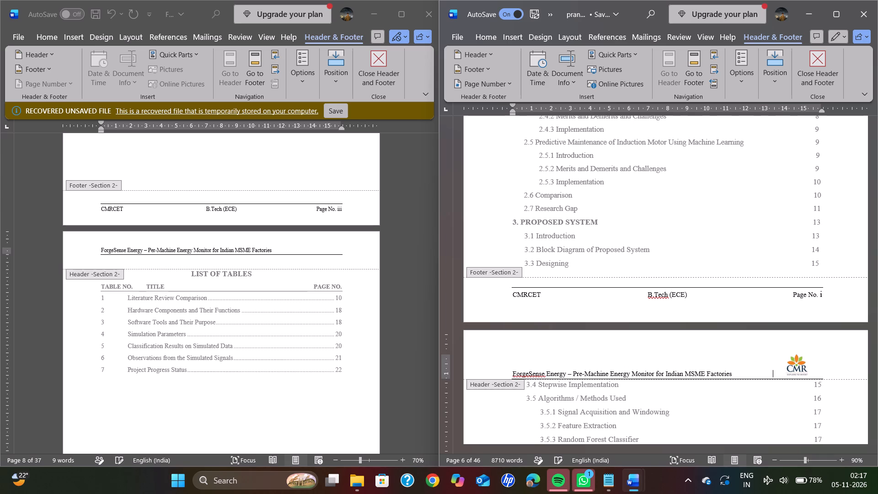
key(space)
key(space)
key(space)
key(space)
key(space)
scroll(707, 376, down, 1)
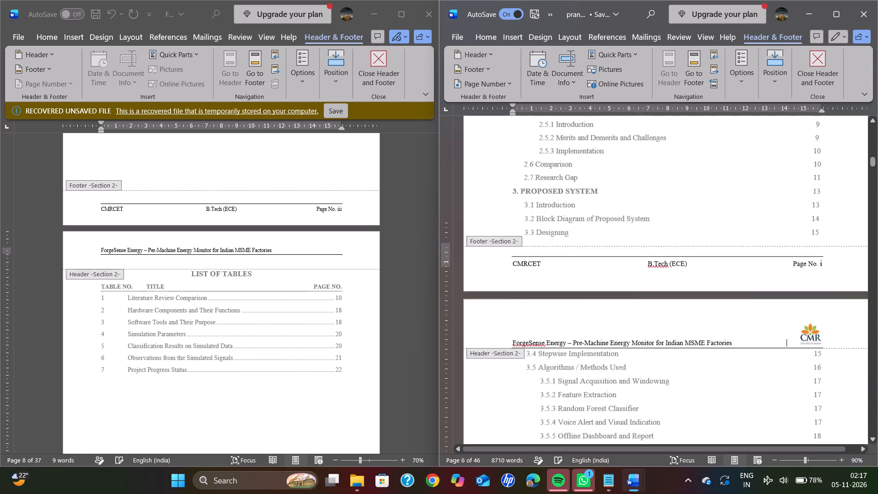
scroll(707, 376, down, 4)
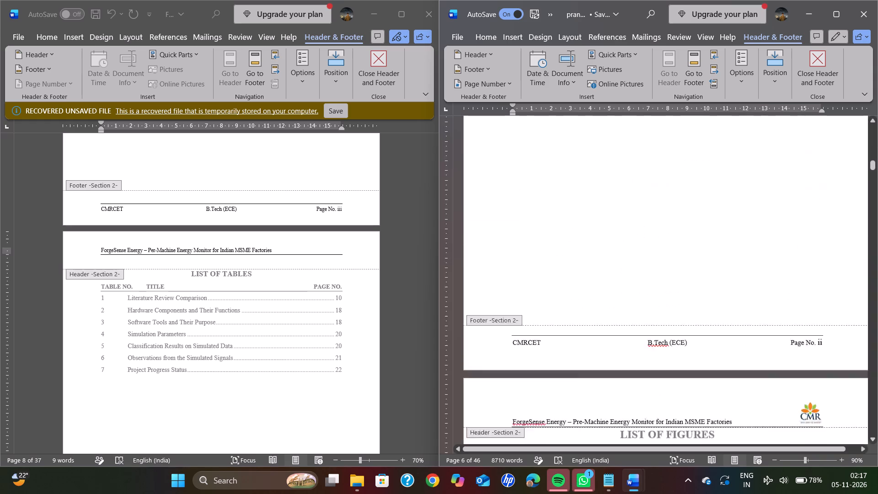
scroll(707, 376, up, 2)
key(BackSpace)
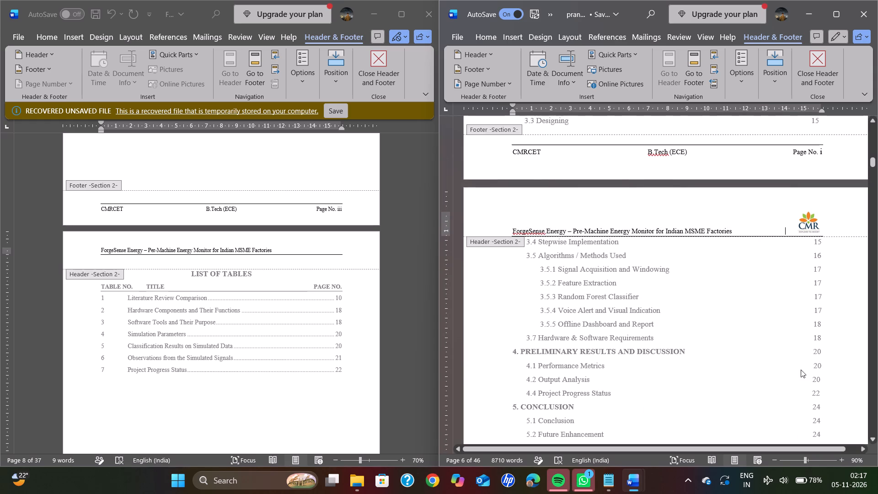
click(859, 338)
double_click(859, 338)
Examine the header, logo and entries on the List of Figures and List of Tables pages of the editable report.
scroll(773, 322, down, 9)
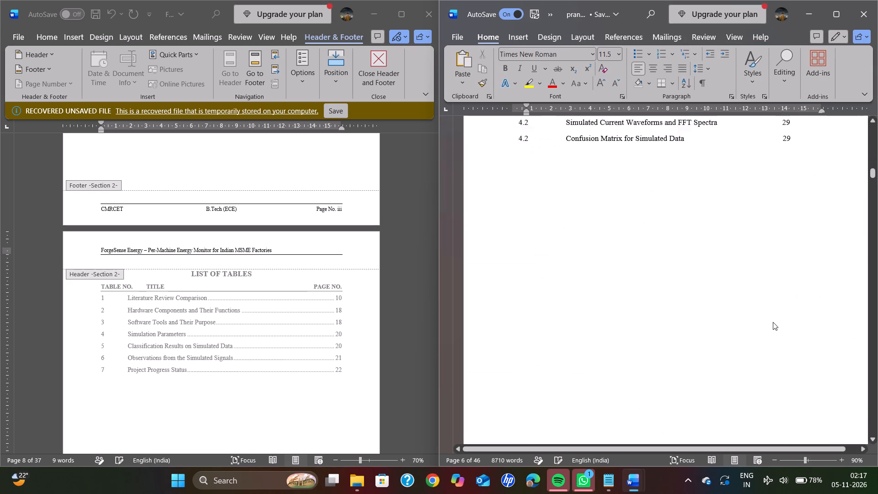
scroll(773, 322, up, 4)
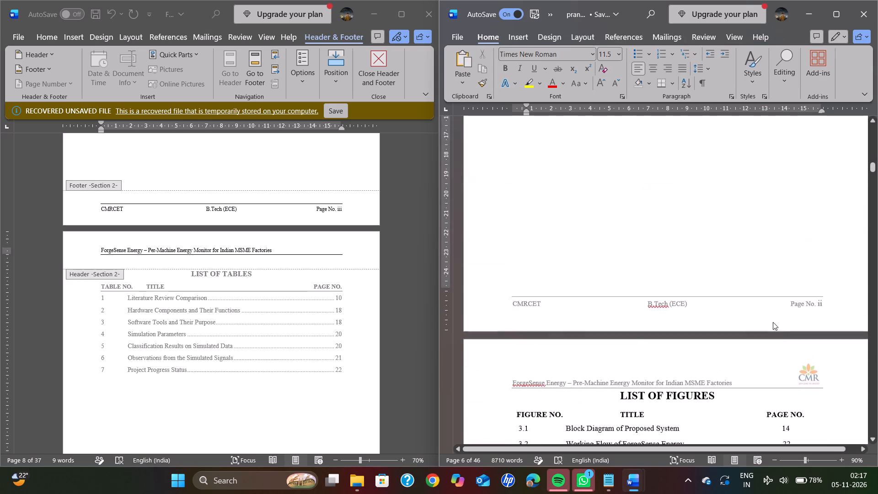
scroll(773, 322, up, 1)
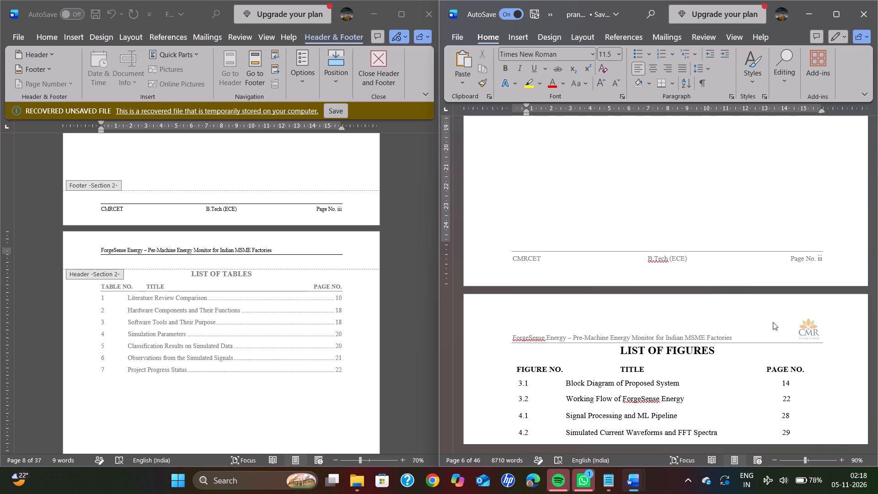
scroll(717, 308, down, 1)
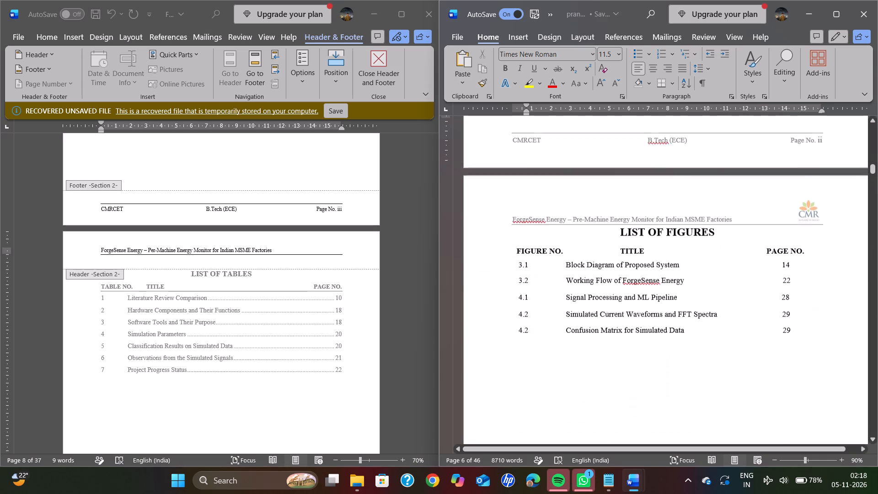
scroll(717, 308, down, 1)
scroll(511, 319, up, 1)
ctrl+scroll(540, 387, down, 1)
ctrl+scroll(540, 387, up, 1)
scroll(540, 387, up, 3)
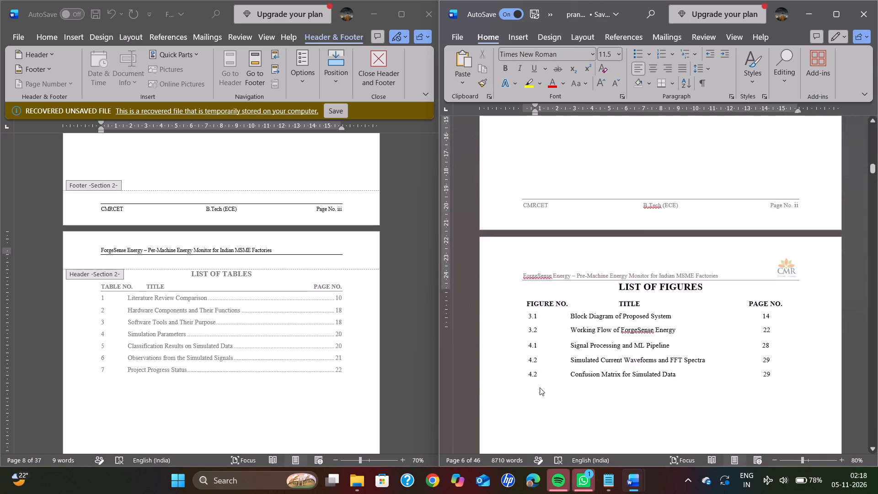
scroll(540, 387, up, 1)
scroll(540, 387, down, 2)
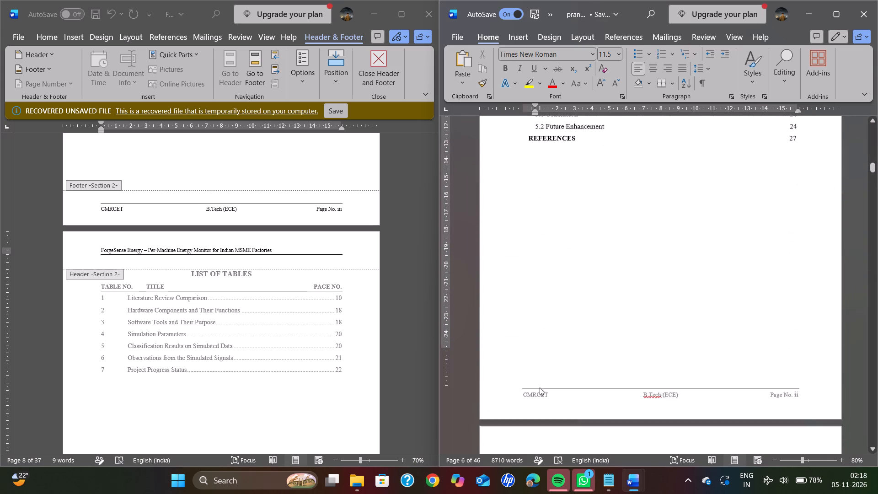
scroll(540, 387, down, 1)
scroll(540, 387, up, 2)
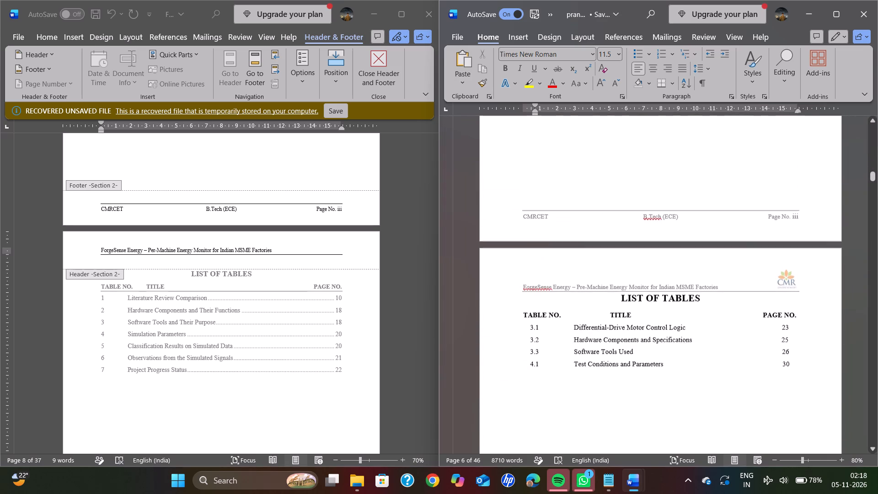
ctrl+scroll(540, 387, up, 2)
scroll(540, 387, up, 2)
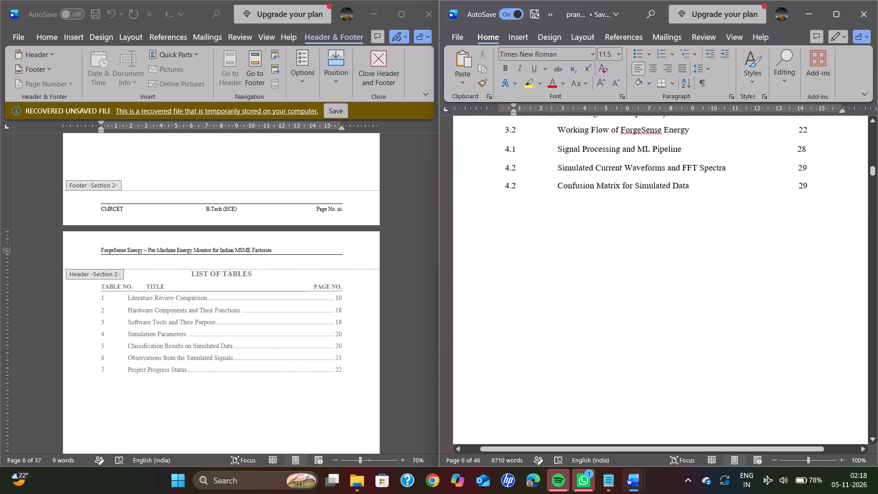
scroll(540, 387, up, 1)
scroll(540, 387, down, 2)
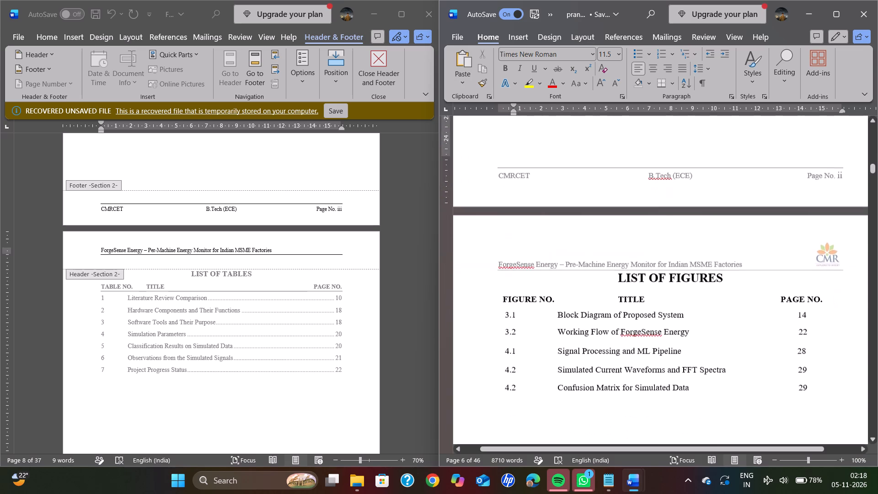
scroll(540, 387, down, 4)
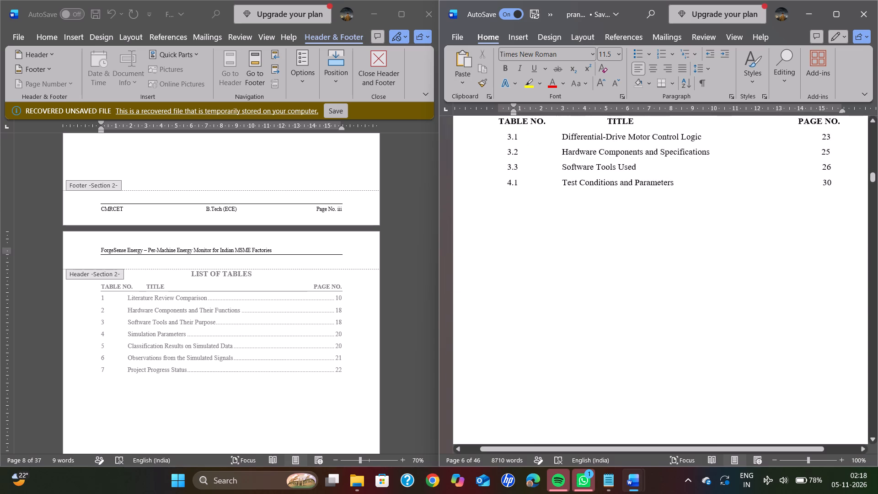
scroll(540, 387, up, 3)
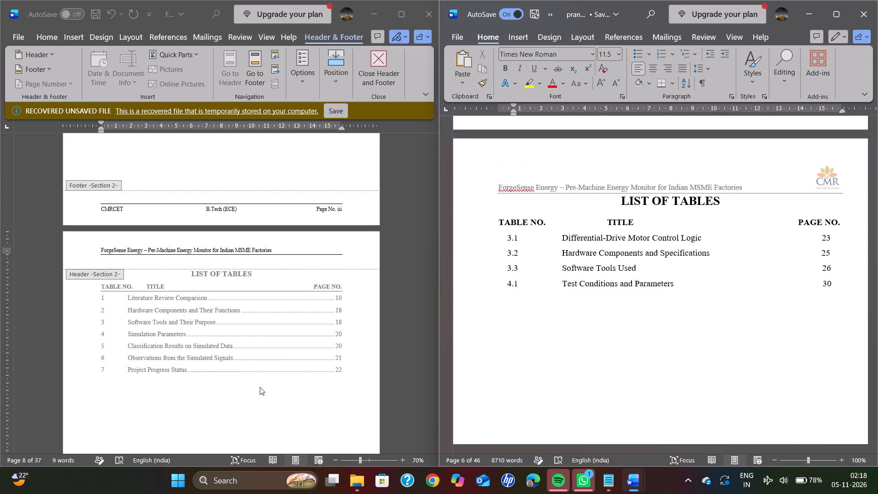
Copy all seven List of Tables entries, from Literature Review Comparison to Project Progress Status, from the recovered report.
scroll(260, 387, down, 5)
scroll(260, 387, up, 1)
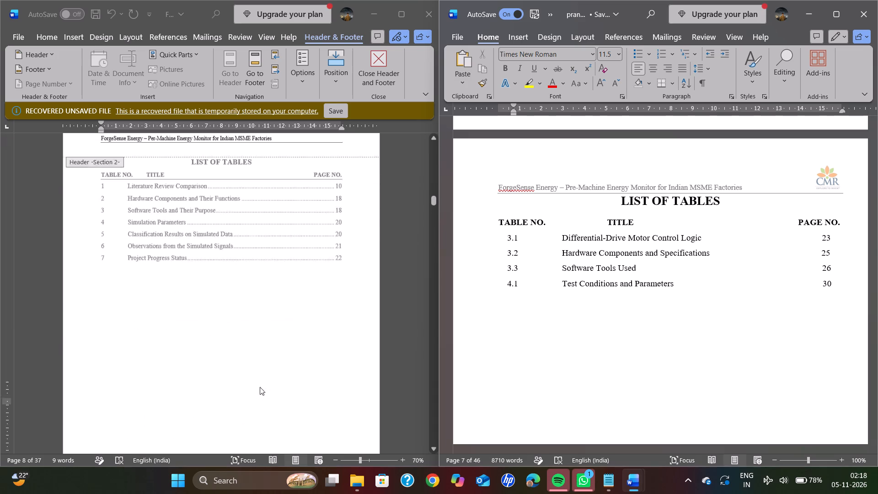
scroll(260, 387, up, 1)
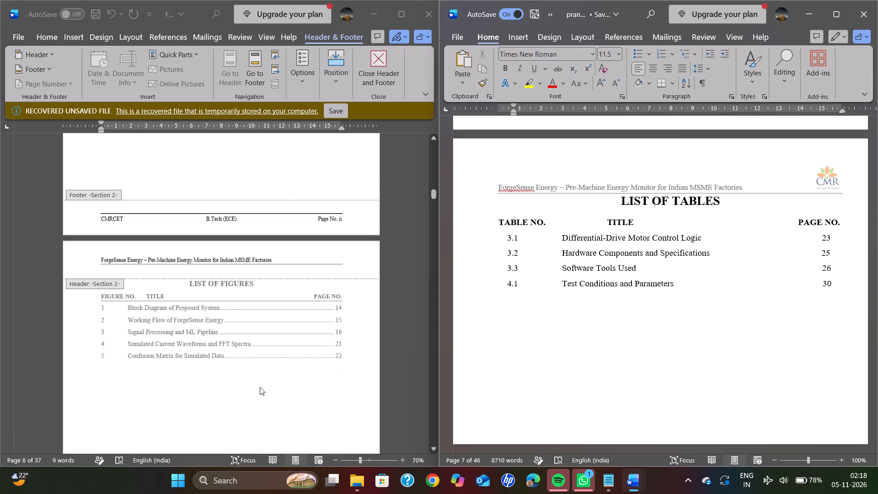
click(260, 387)
triple_click(260, 387)
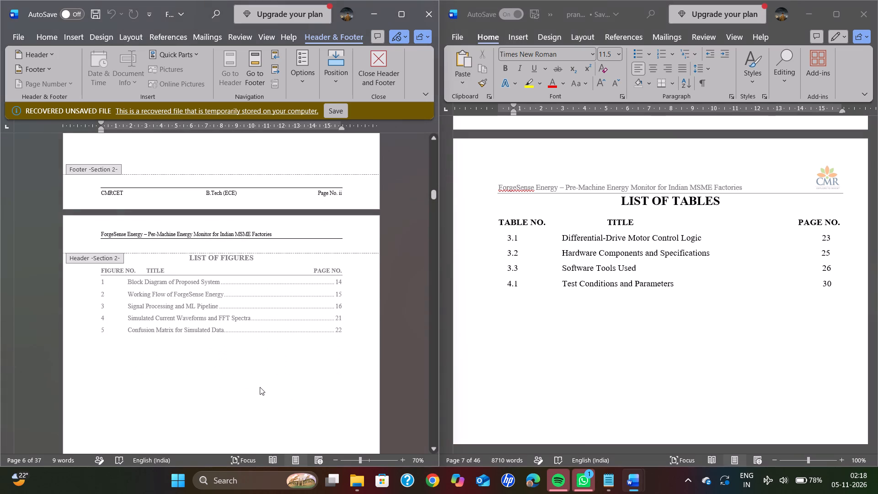
scroll(260, 387, down, 3)
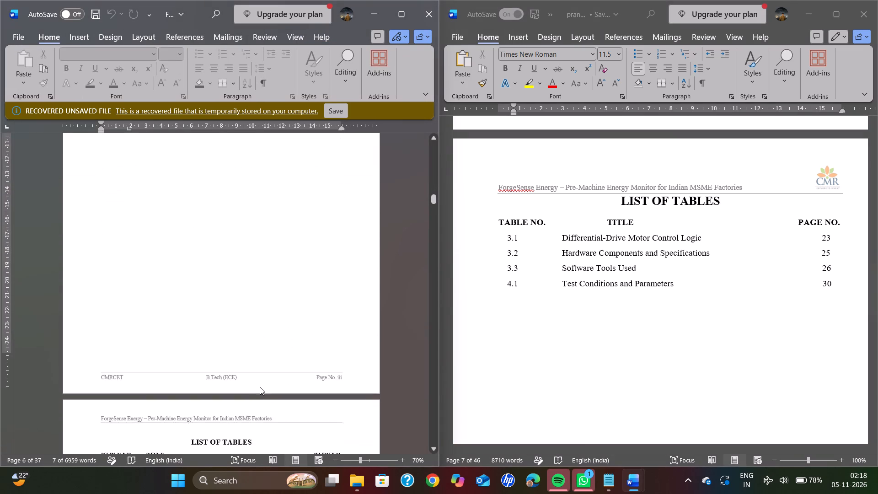
scroll(260, 387, down, 1)
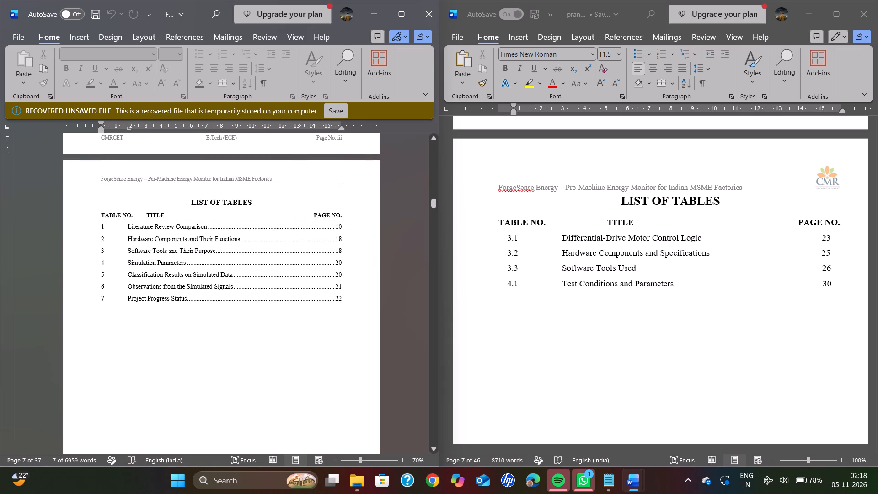
drag(344, 299, 135, 248)
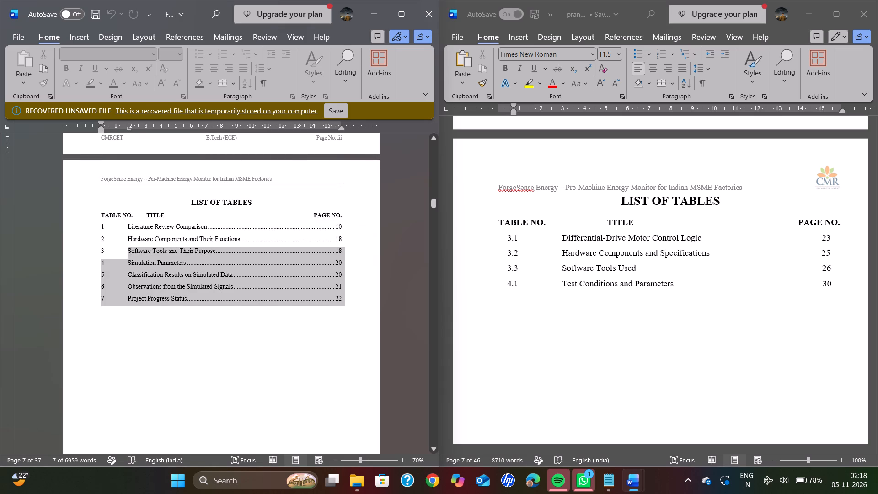
drag(135, 248, 48, 228)
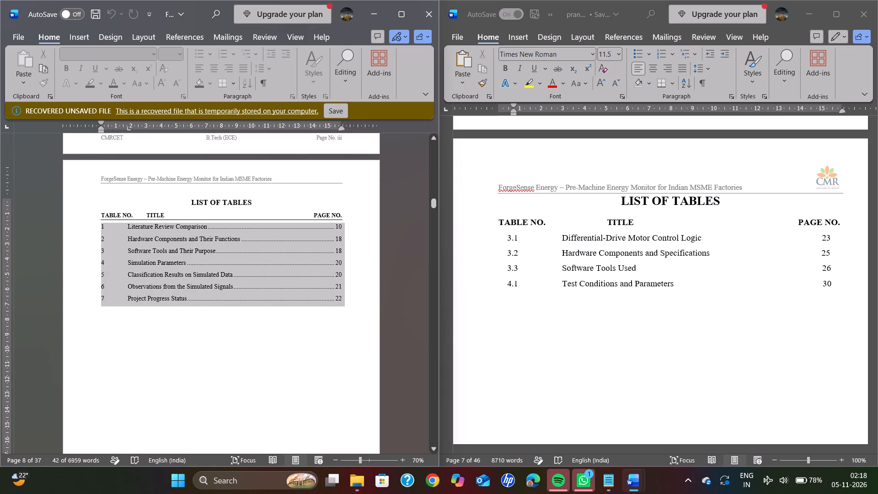
key(ctrl+c)
key(ctrl+c)
key(ctrl+c)
Switch to Notepad, replace its old text with the copied entries, and copy all seven lines again as plain text.
click(610, 482)
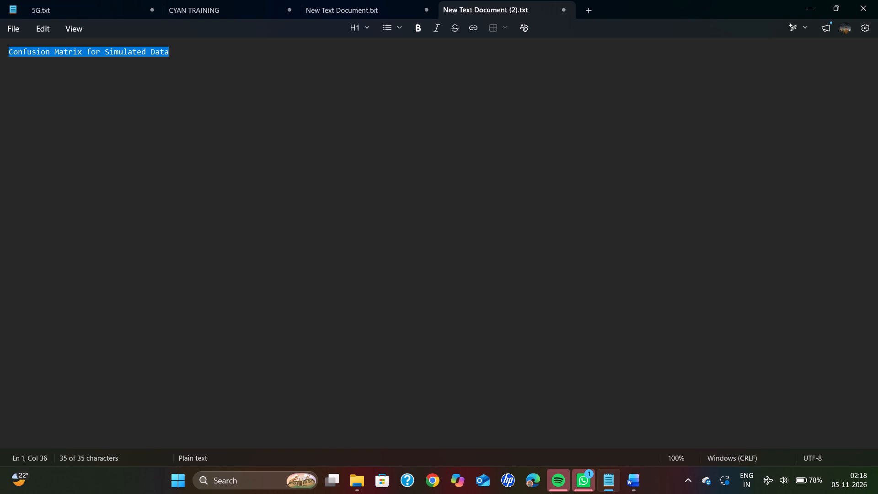
key(ctrl+v)
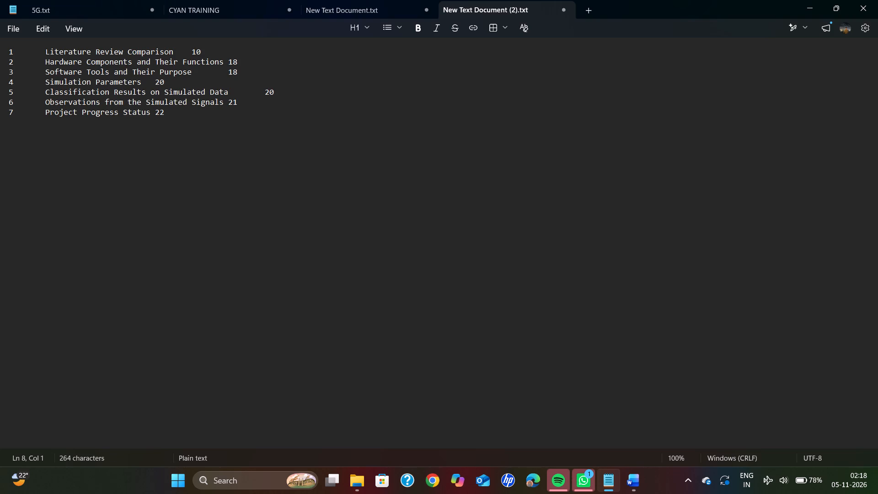
click(43, 111)
drag(43, 111, 0, 49)
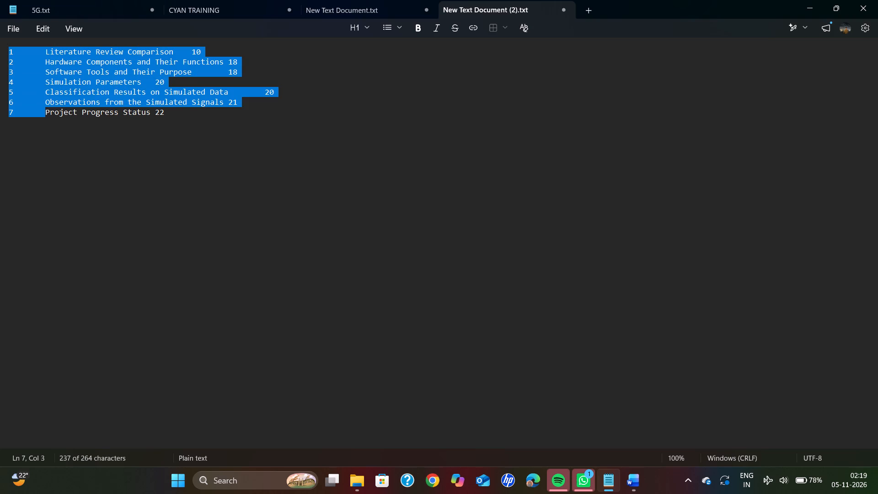
drag(0, 49, 19, 126)
click(39, 147)
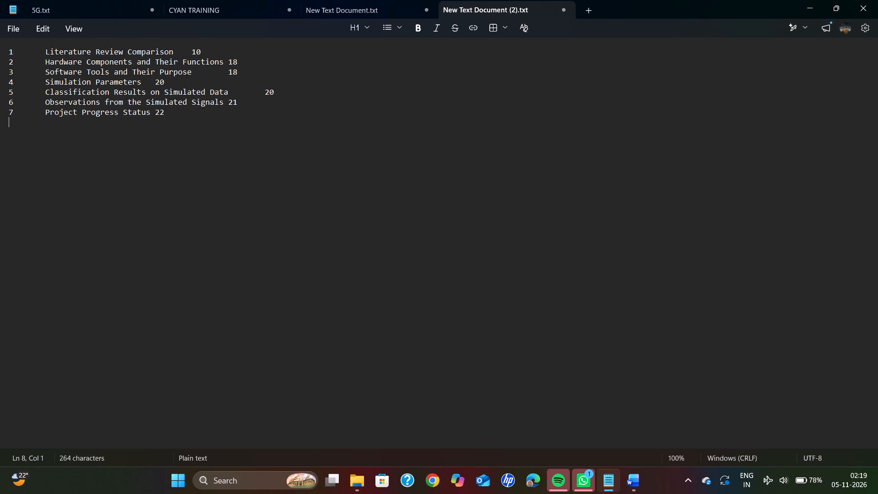
click(190, 45)
drag(172, 116, 0, 44)
scroll(0, 44, left, 2)
key(ctrl+c)
key(ctrl+c)
key(ctrl+c)
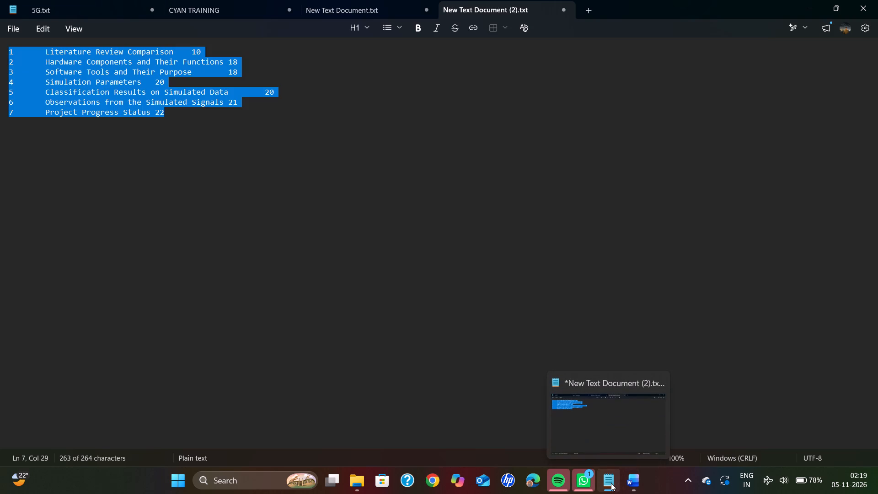
Return to the side-by-side reports in Word, with the editable report's List of Tables page active.
click(632, 481)
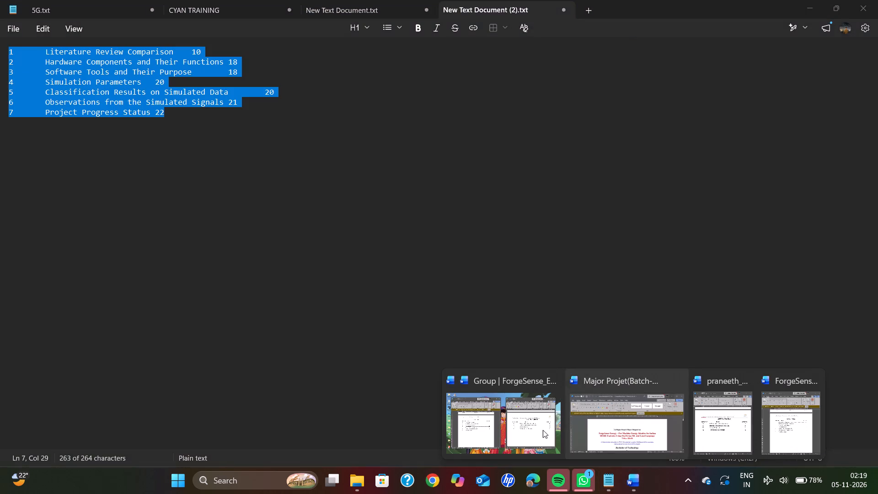
click(535, 427)
click(523, 318)
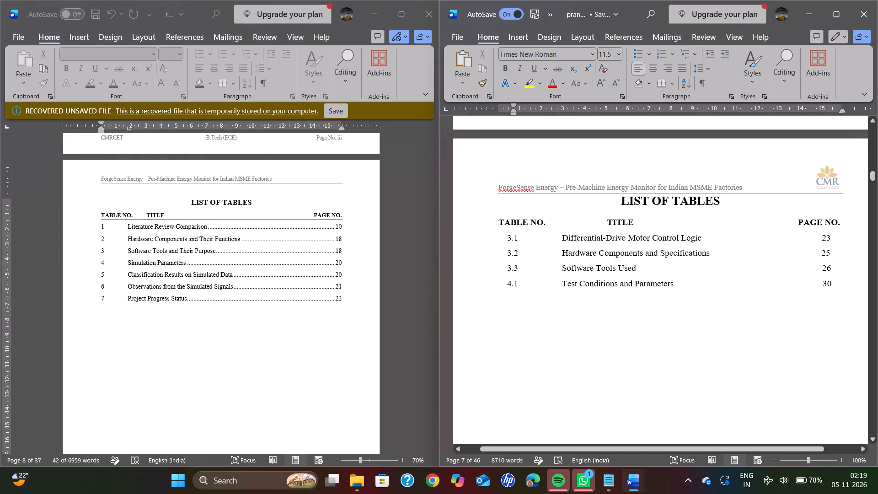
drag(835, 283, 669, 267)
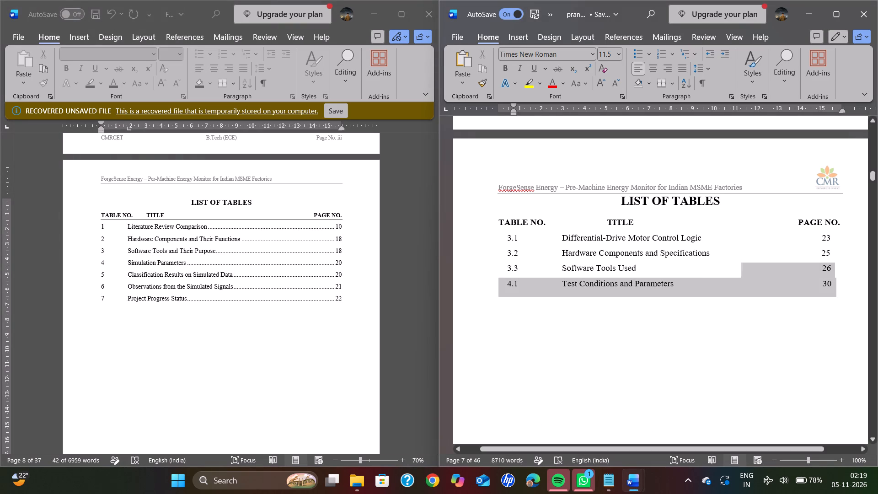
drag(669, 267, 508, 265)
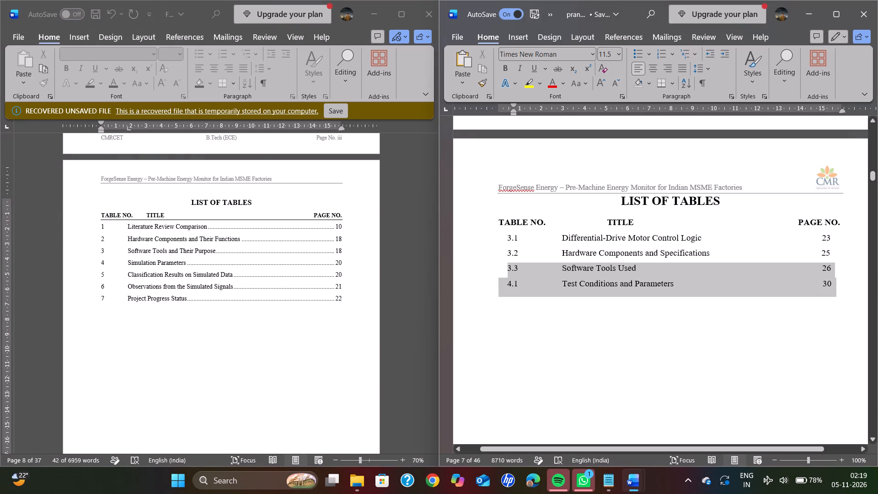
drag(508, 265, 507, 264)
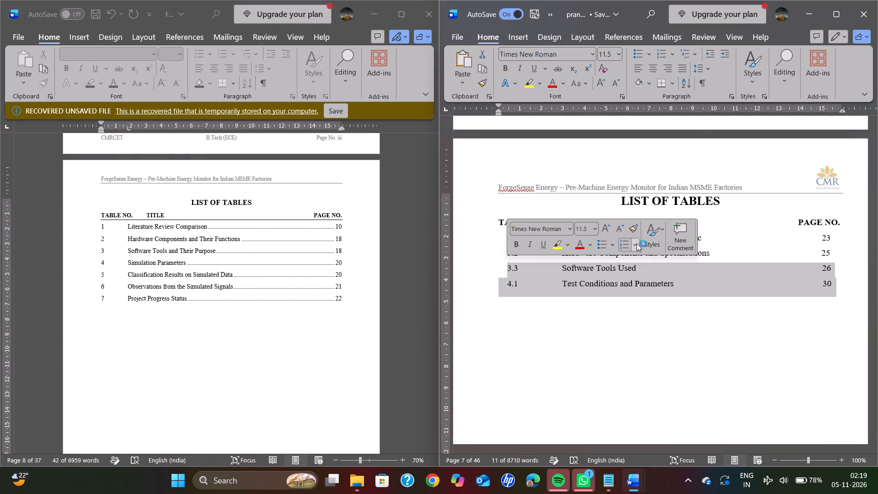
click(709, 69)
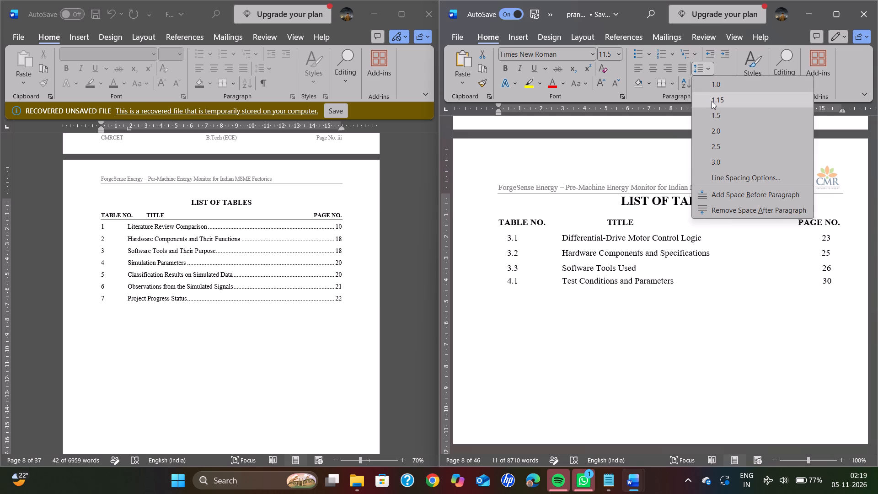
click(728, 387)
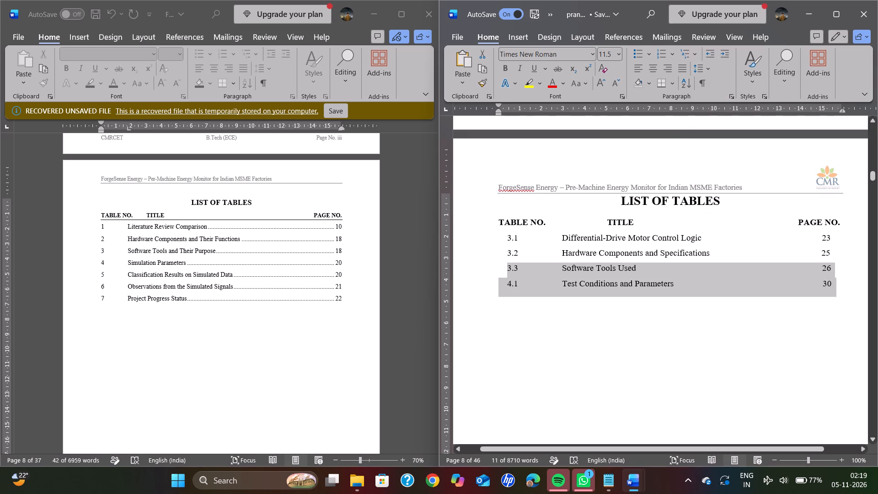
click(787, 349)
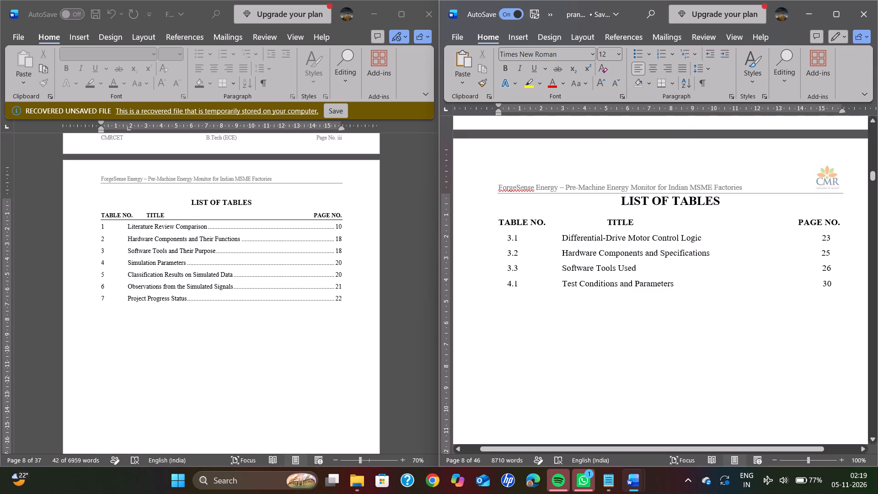
Replace entries 3.1 to 4.1 in the editable report's List of Tables with the seven copied plain-text entries.
click(835, 285)
drag(835, 285, 584, 250)
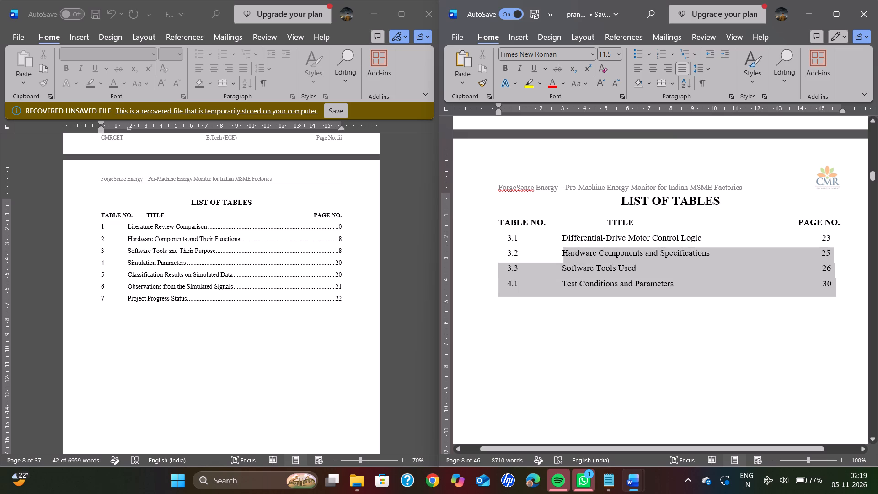
drag(584, 250, 457, 234)
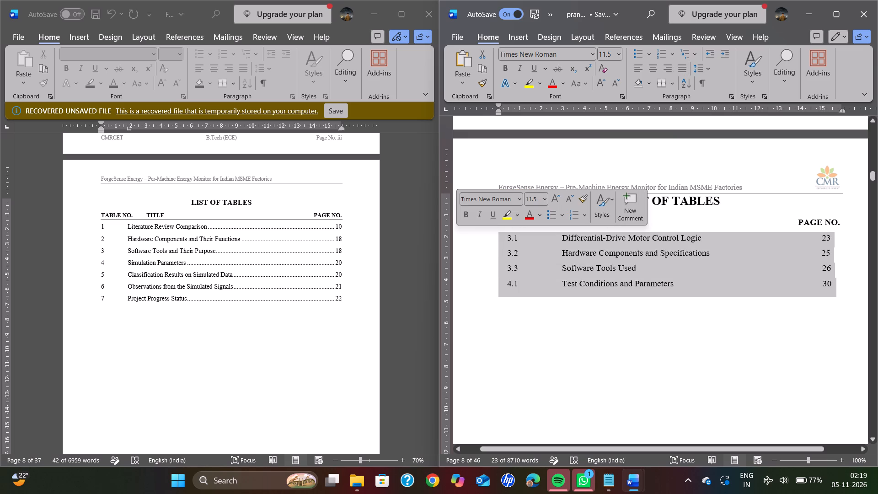
key(ctrl+v)
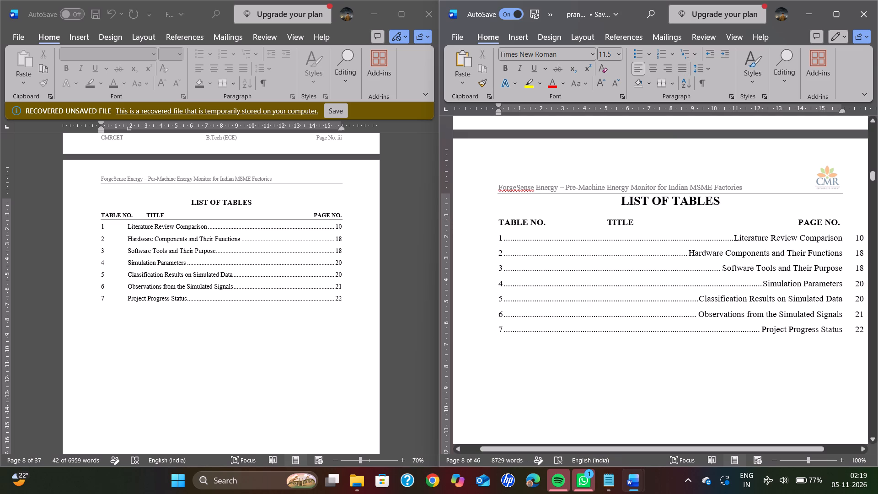
Delete the dot leaders before and after the titles in entries 7 and 6 of the editable report's List of Tables.
drag(759, 333, 664, 333)
drag(664, 333, 512, 329)
key(BackSpace)
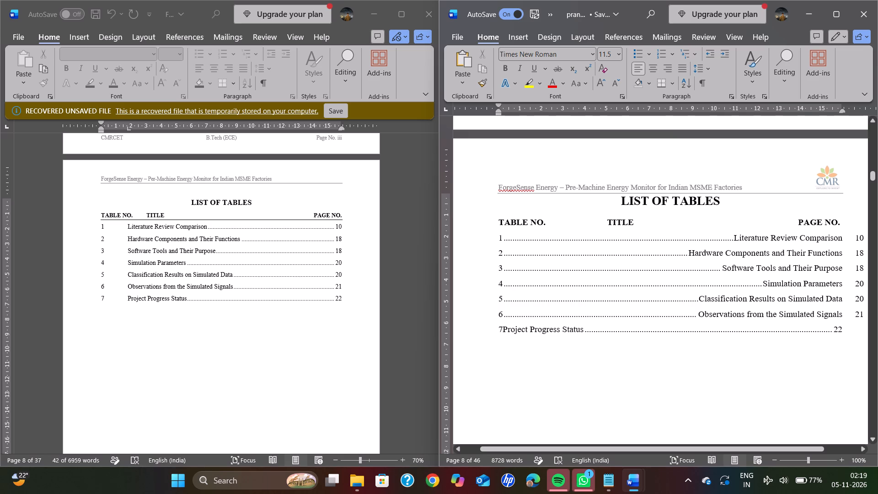
drag(833, 331, 686, 326)
drag(686, 326, 646, 326)
key(BackSpace)
drag(696, 316, 578, 310)
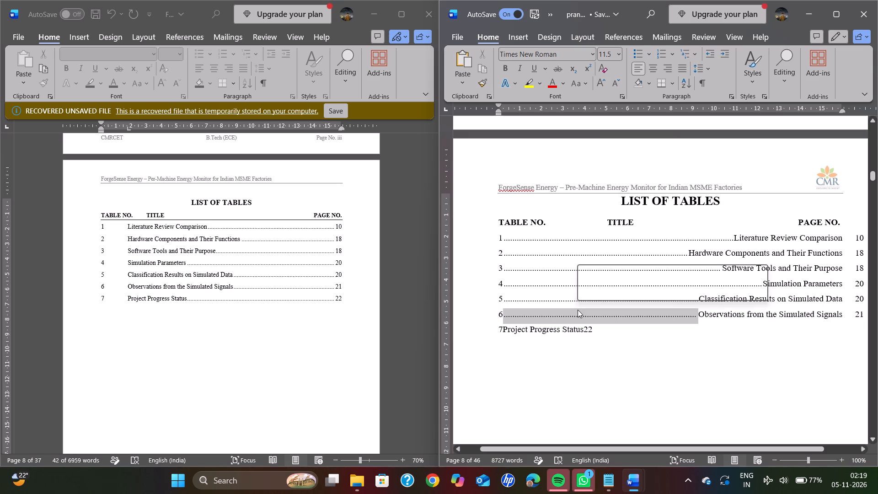
key(BackSpace)
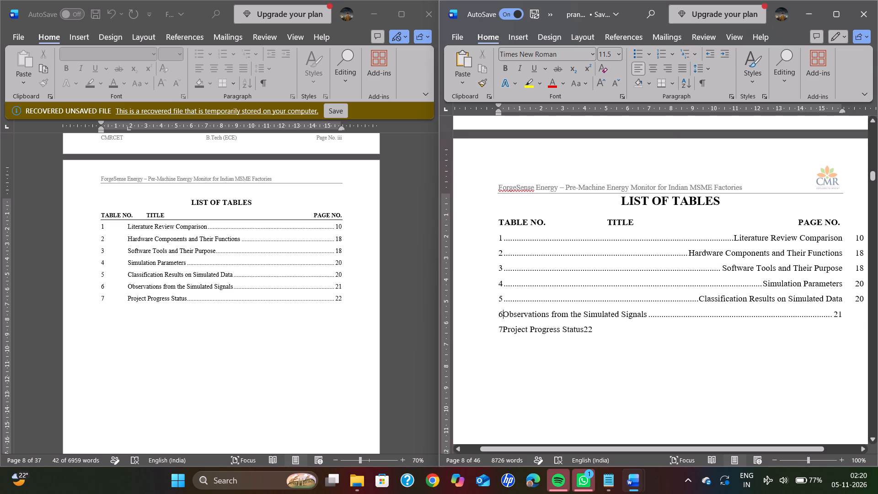
drag(648, 316, 773, 321)
key(BackSpace)
Delete the dot leader between the number and the title in entry 4, Simulation Parameters, of the editable report's List of Tables.
drag(762, 283, 659, 276)
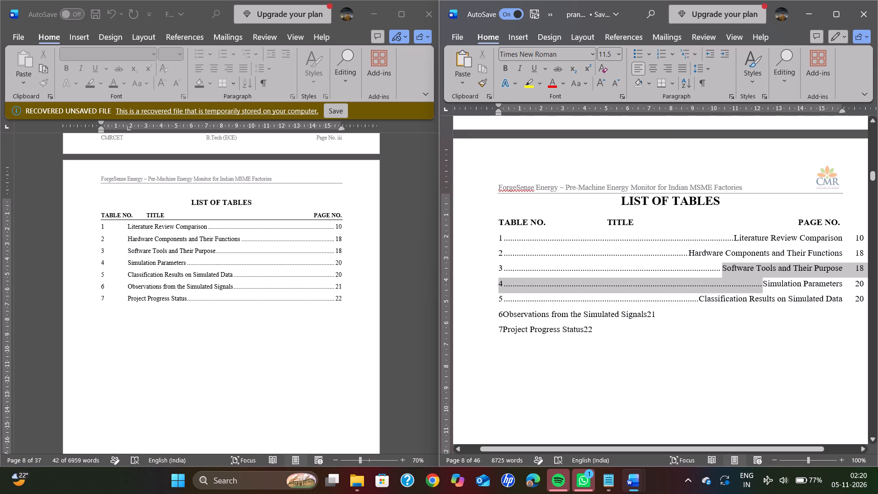
drag(659, 276, 659, 276)
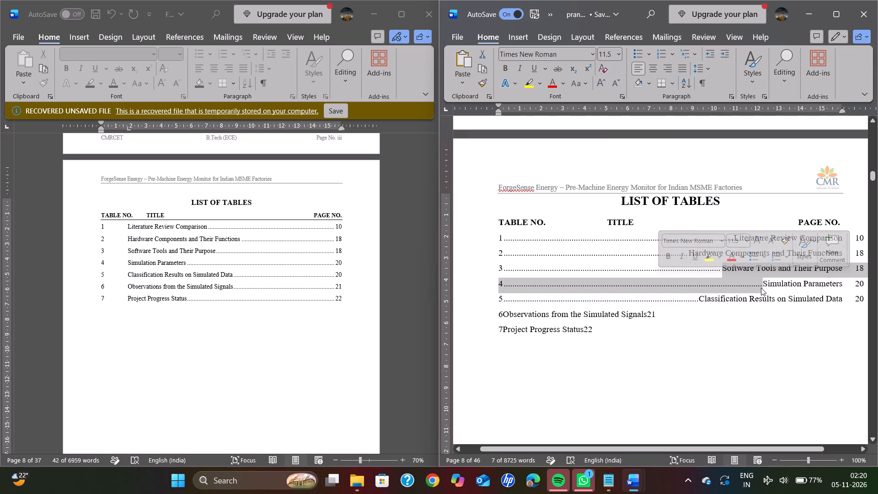
click(761, 288)
click(761, 283)
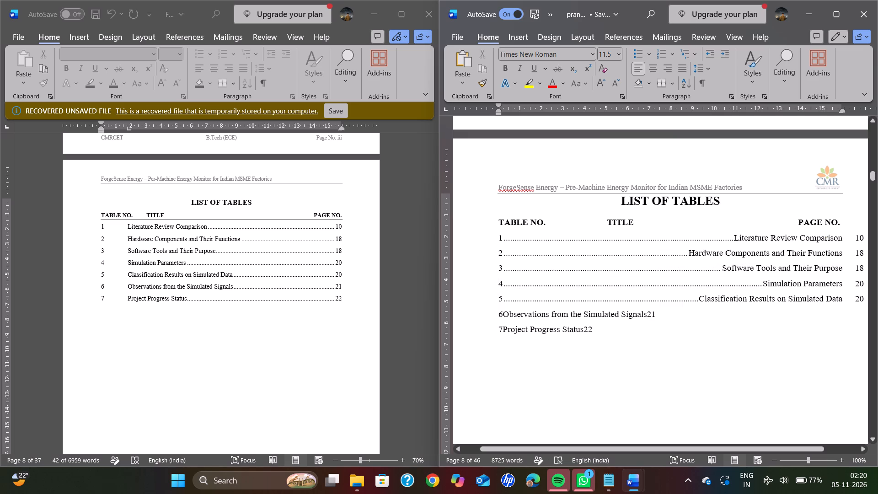
drag(761, 284, 647, 284)
drag(647, 284, 587, 284)
key(BackSpace)
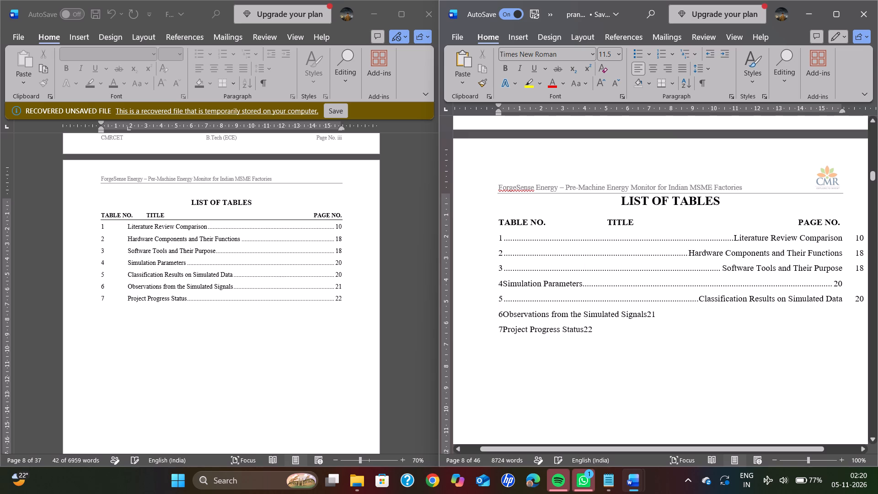
Delete the dot leader before the title in entry 3, Software Tools and Their Purpose.
drag(722, 268, 635, 255)
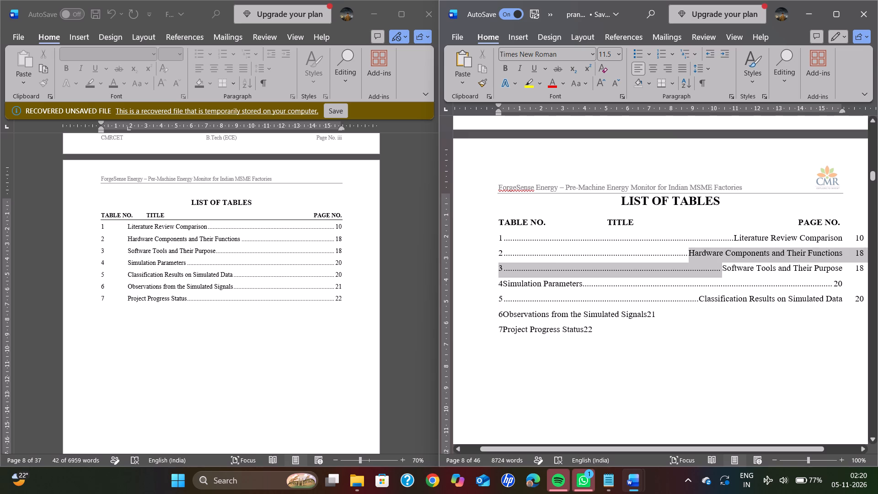
drag(635, 255, 629, 255)
click(713, 268)
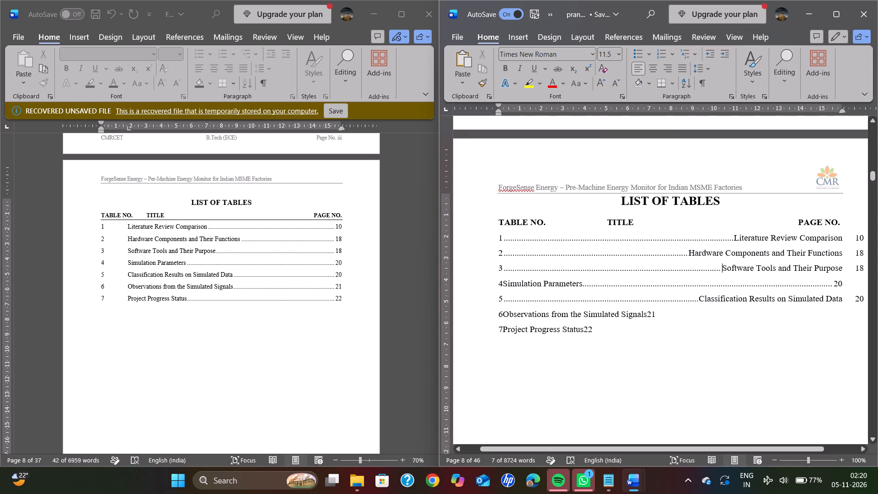
drag(718, 270, 637, 267)
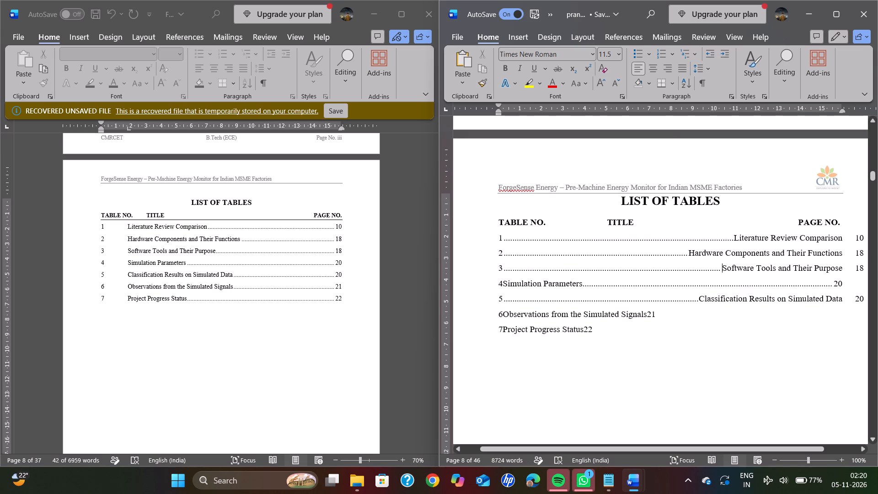
drag(637, 267, 635, 267)
drag(720, 269, 680, 268)
key(ctrl+shift+Left)
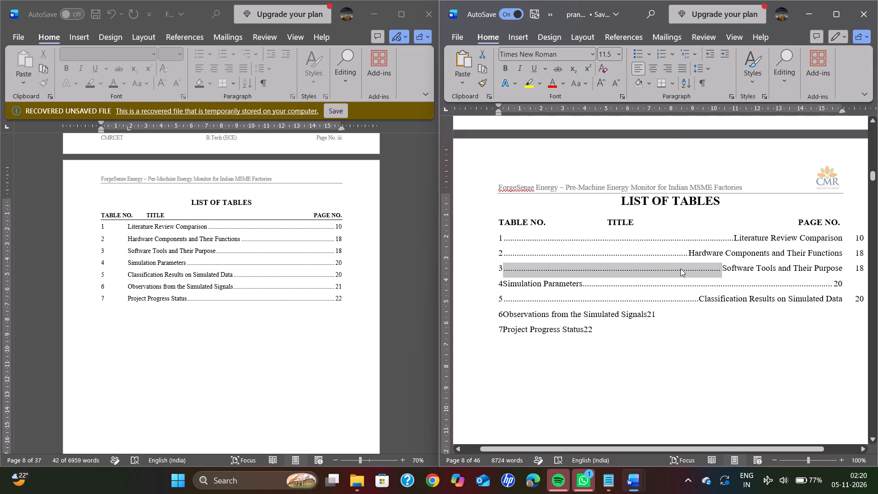
key(BackSpace)
Delete the dot leaders before the titles in entries 2, 1 and 5 of the editable report's List of Tables.
key(Up)
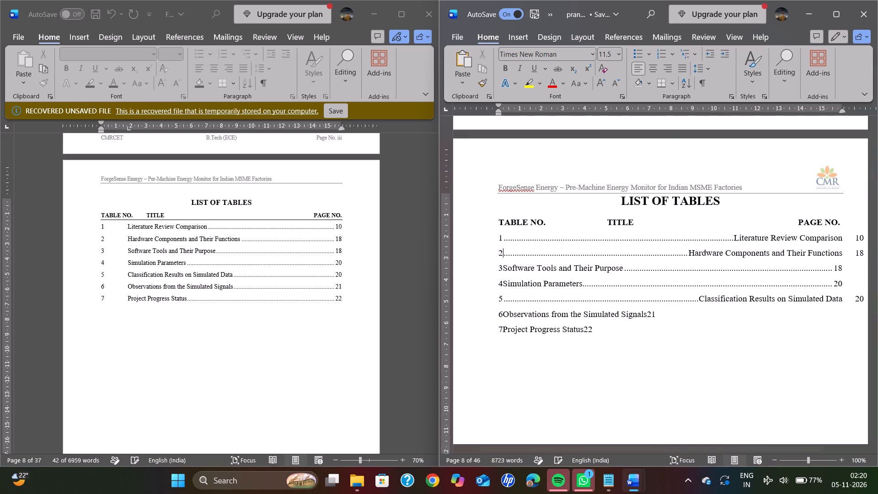
key(ctrl+shift+Right)
key(BackSpace)
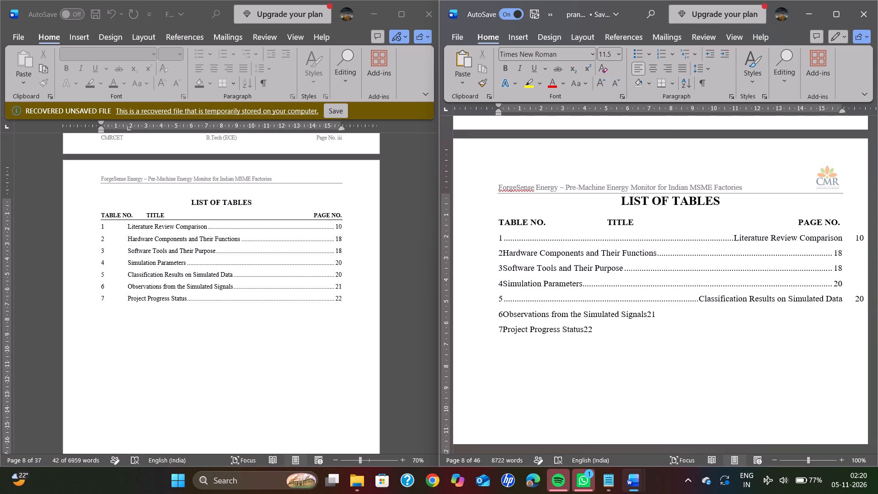
key(Up)
key(ctrl+shift+Right)
key(BackSpace)
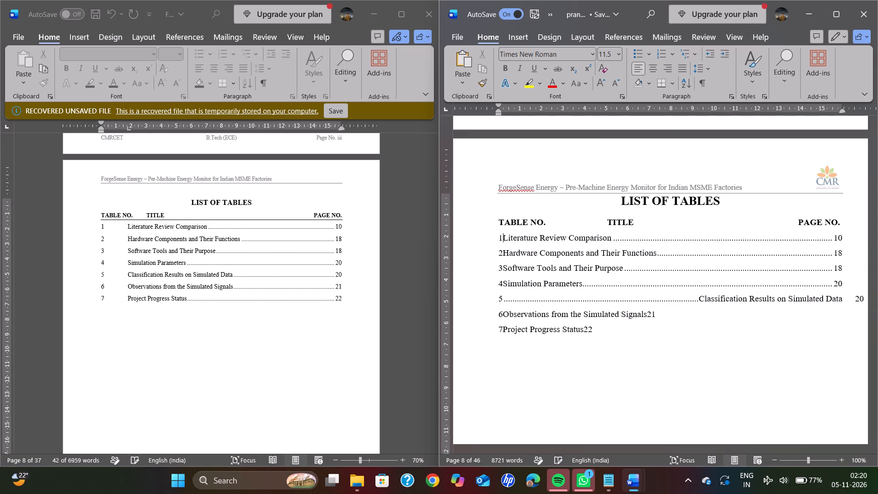
key(Down)
key(Down)
key(Down)
key(Down)
key(ctrl+shift+Right)
key(BackSpace)
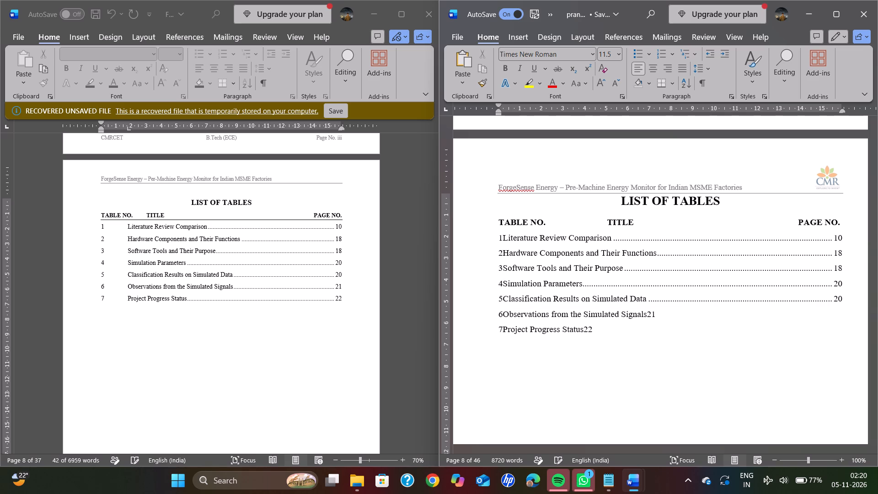
Delete the dot leader between the title and the page number in entry 5, Classification Results on Simulated Data.
key(Right)
key(Right)
key(Right)
key(Right)
key(Right)
key(Right)
key(Right)
key(Right)
key(Right)
key(Right)
key(Right)
key(Right)
key(Right)
key(Right)
key(Right)
key(Right)
key(Right)
key(Right)
key(Right)
key(Right)
key(Left)
key(Left)
key(ctrl+shift+Up)
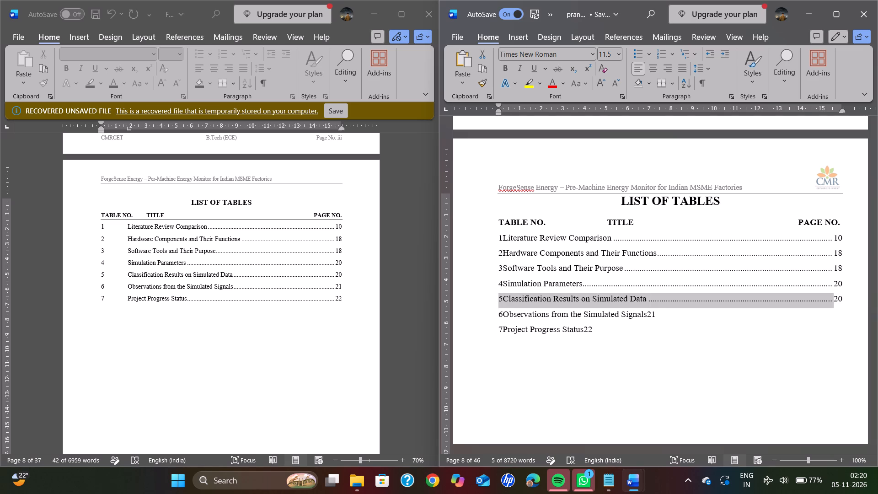
key(Right)
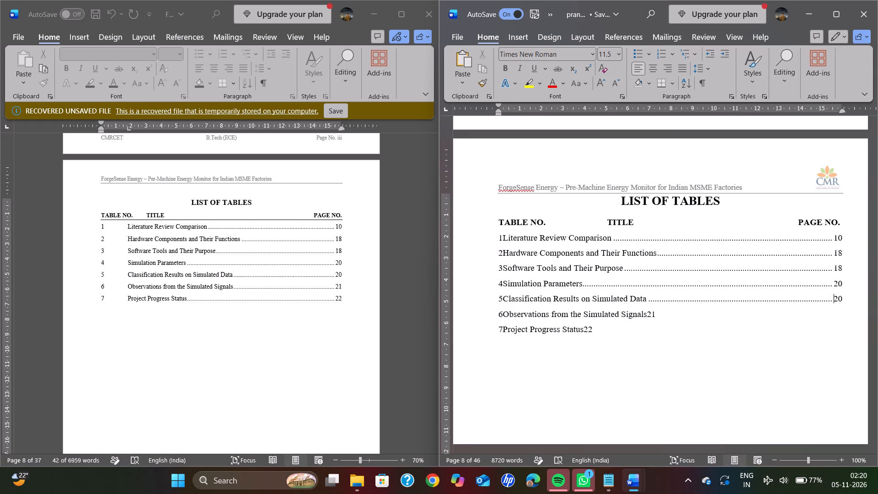
key(ctrl+shift+Left)
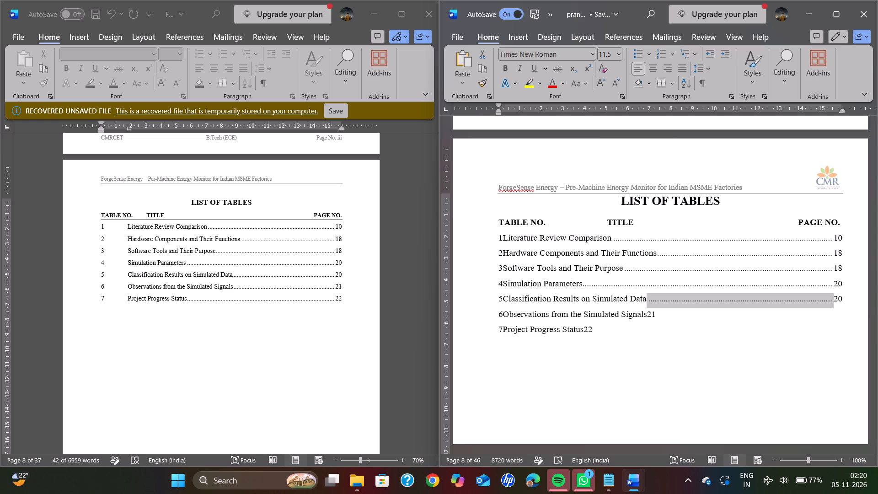
key(BackSpace)
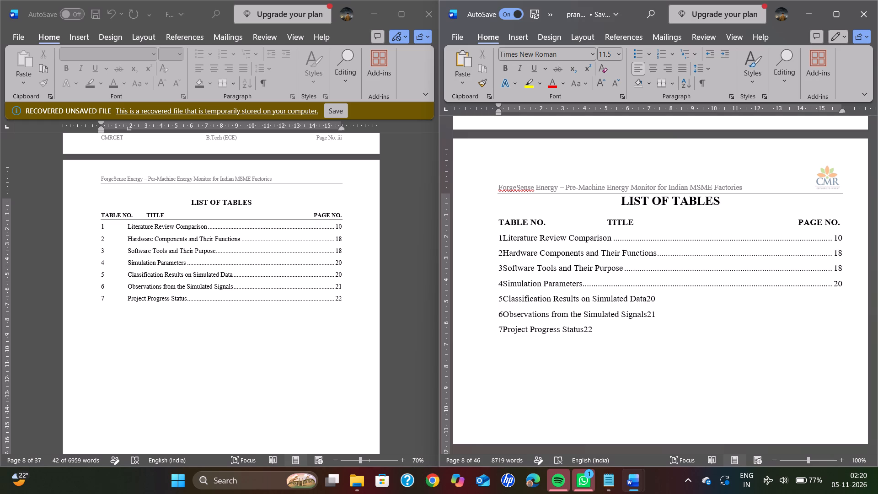
Delete the dot leaders between the titles and page numbers in entries 4 and 3 of the editable report's List of Tables.
key(Up)
key(ctrl+shift+Right)
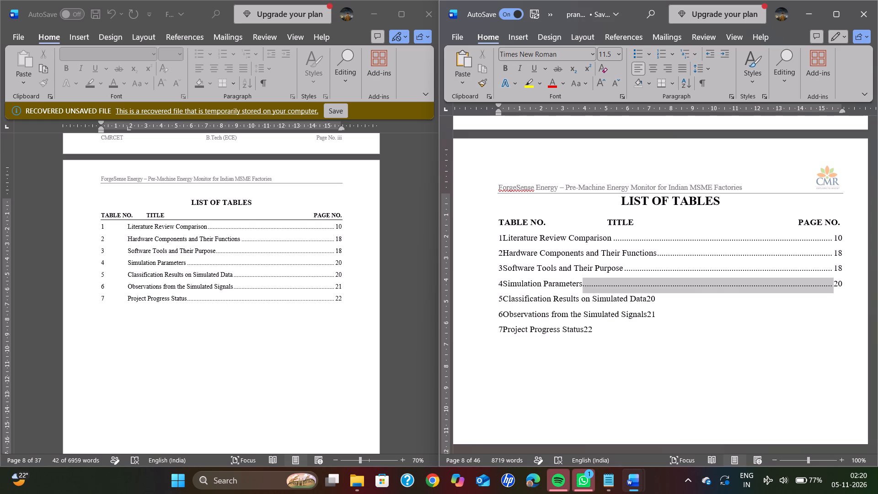
key(BackSpace)
key(Up)
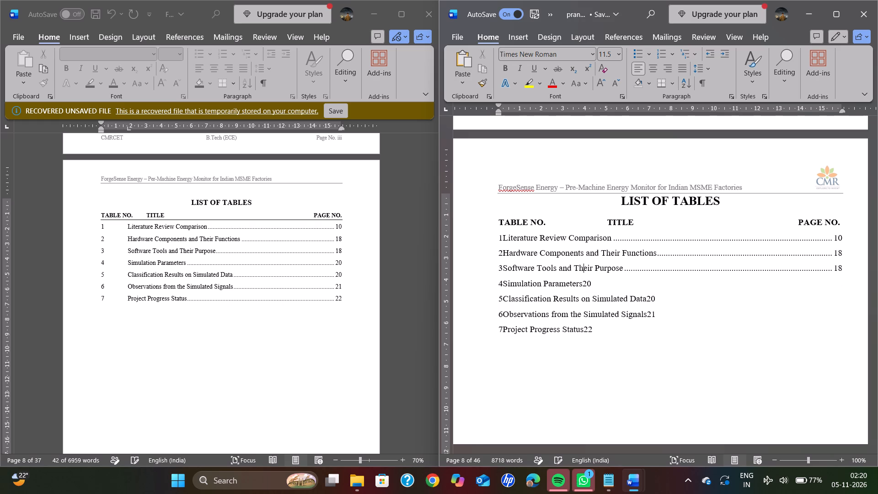
key(Right)
key(Right)
key(Right)
key(Right)
key(Right)
key(Right)
key(Right)
key(Right)
key(Right)
key(Right)
key(Right)
key(ctrl+shift+Right)
key(BackSpace)
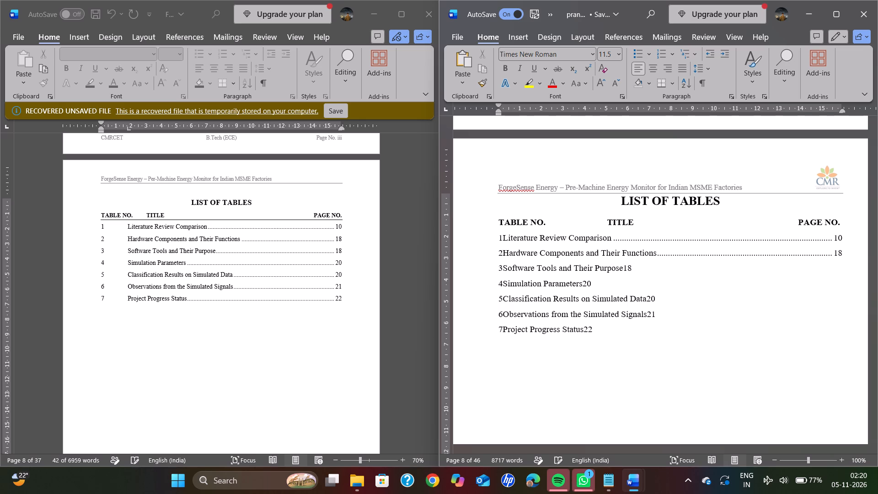
Delete the dot leaders between the titles and page numbers in entries 2 and 1 of the List of Tables.
key(Up)
key(ctrl+Right)
key(Right)
key(Left)
key(ctrl+shift+Right)
key(BackSpace)
key(Up)
key(ctrl+shift+Right)
key(BackSpace)
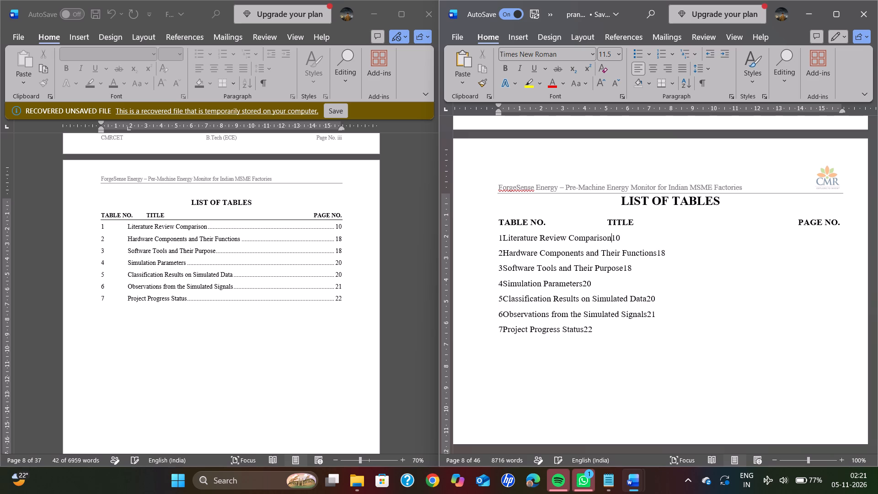
Insert two spaces between the title Literature Review Comparison and its page number in entry 1.
key(space)
key(space)
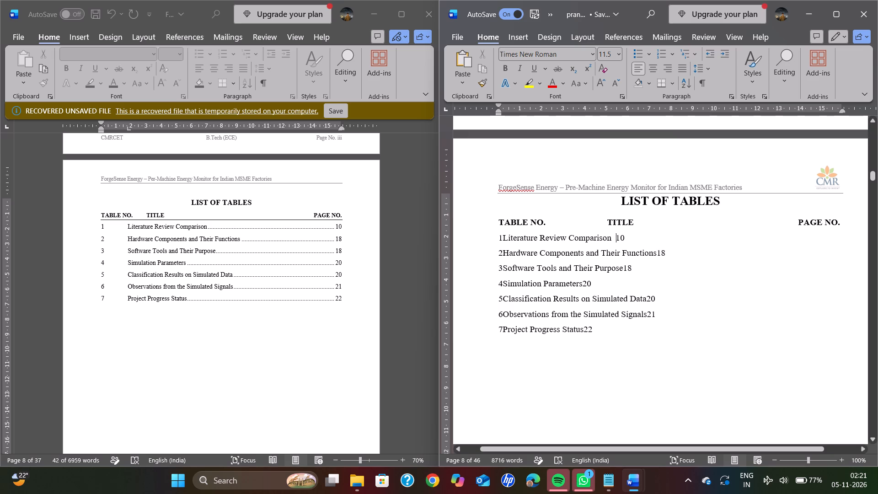
Copy the blank gap between figure number 3.1 and its title in the editable report's List of Figures.
scroll(512, 238, up, 1)
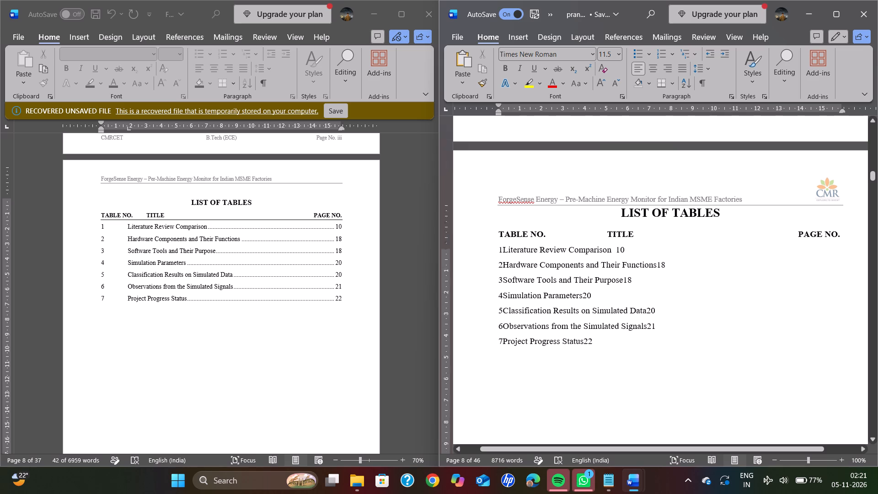
scroll(512, 238, up, 3)
right_click(512, 238)
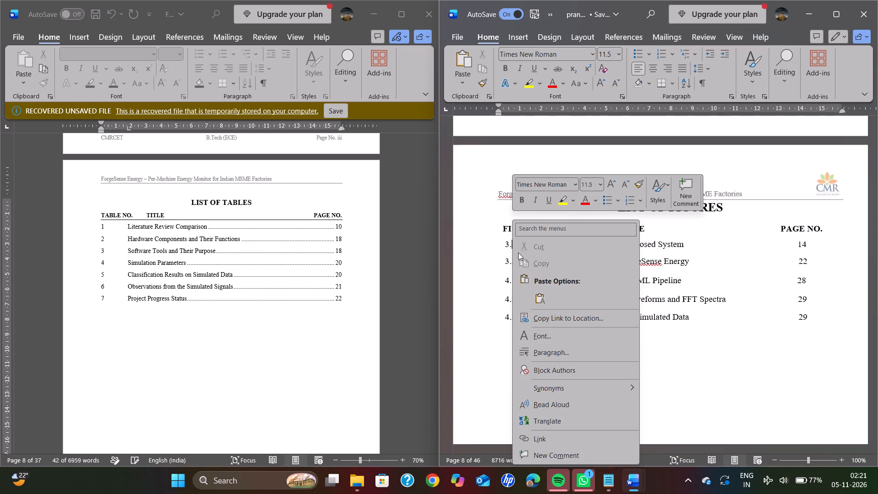
click(494, 261)
drag(519, 242, 559, 244)
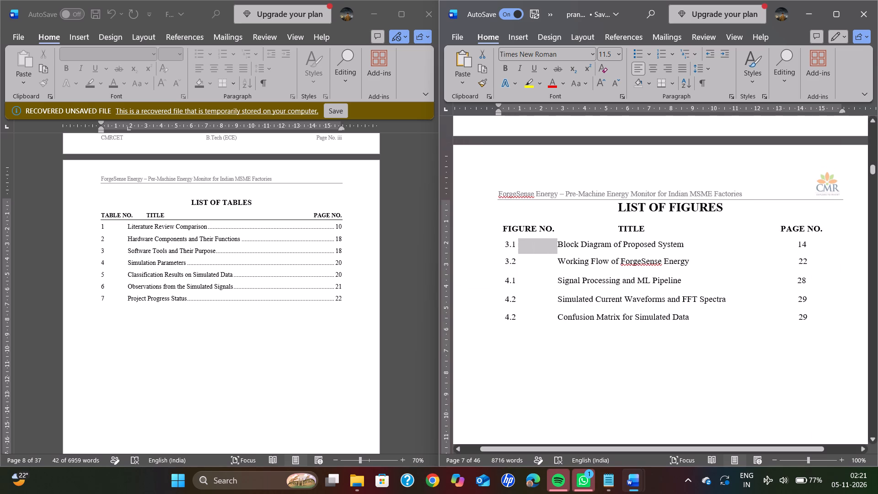
key(ctrl+c)
scroll(595, 301, down, 3)
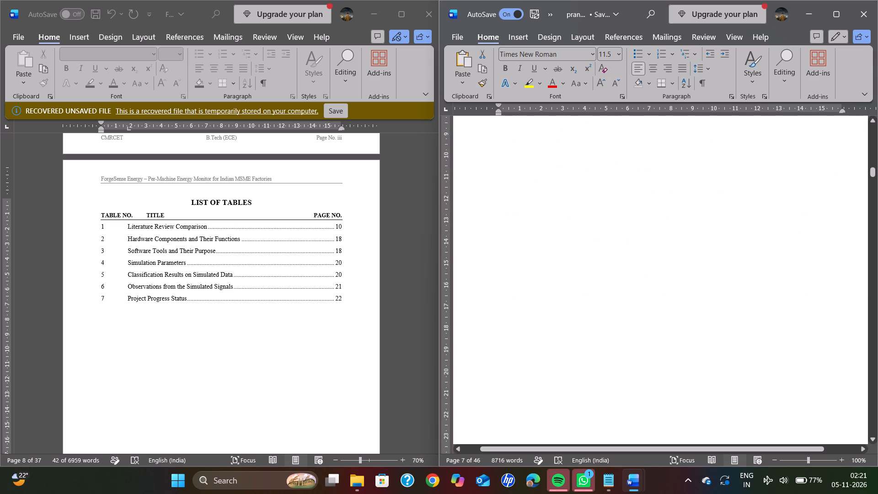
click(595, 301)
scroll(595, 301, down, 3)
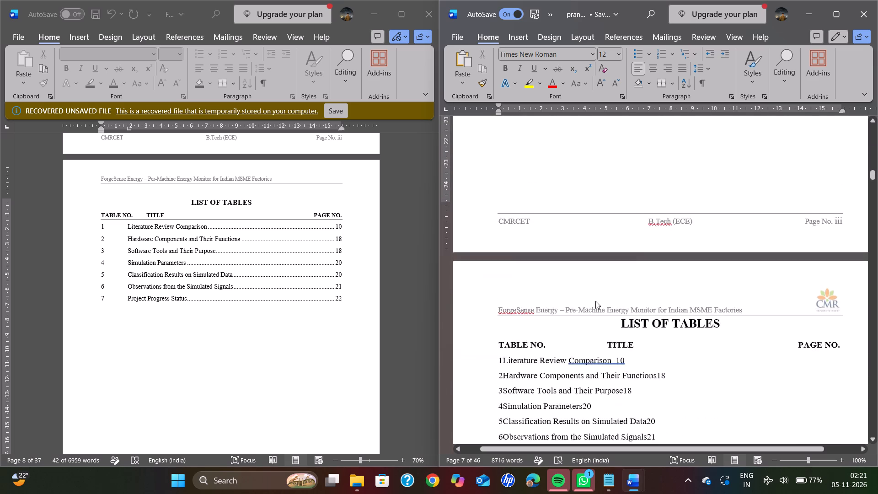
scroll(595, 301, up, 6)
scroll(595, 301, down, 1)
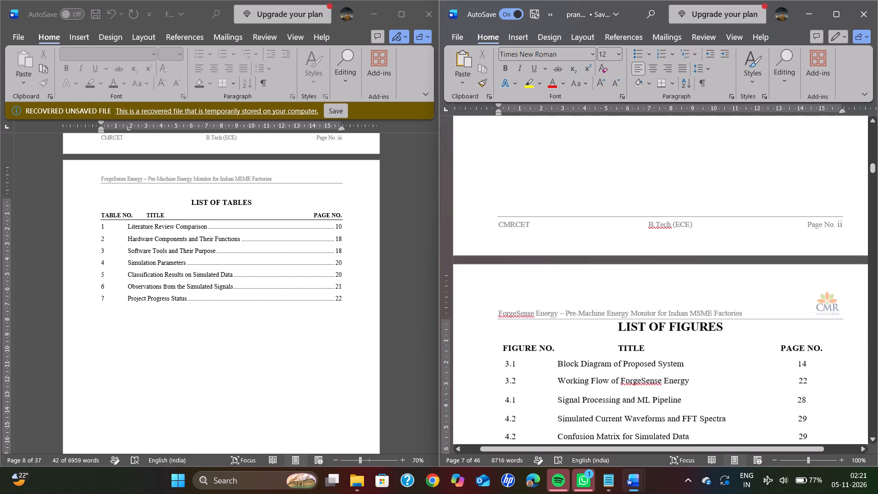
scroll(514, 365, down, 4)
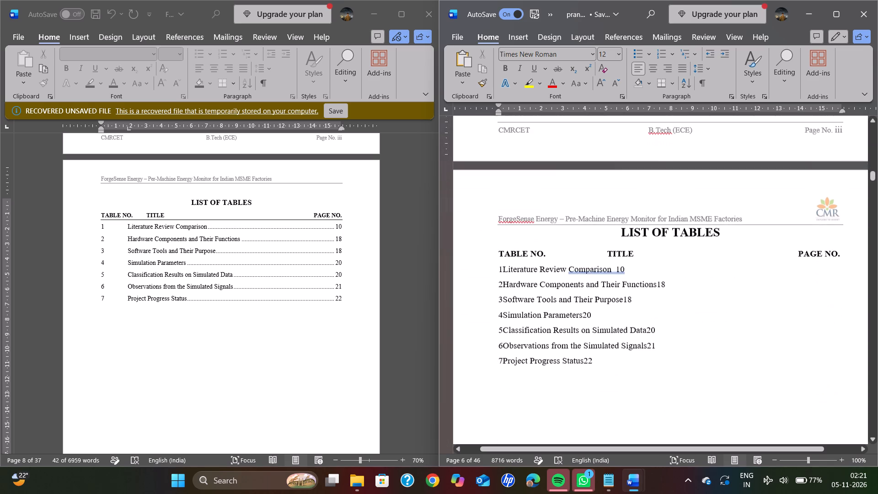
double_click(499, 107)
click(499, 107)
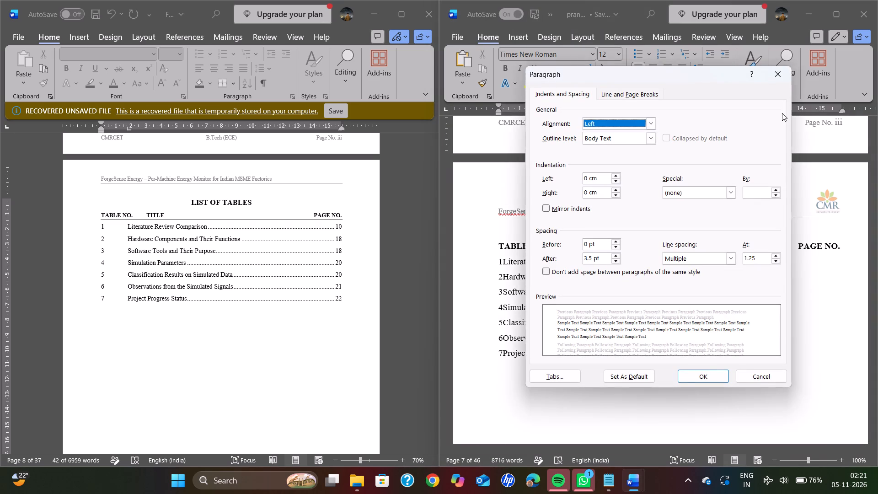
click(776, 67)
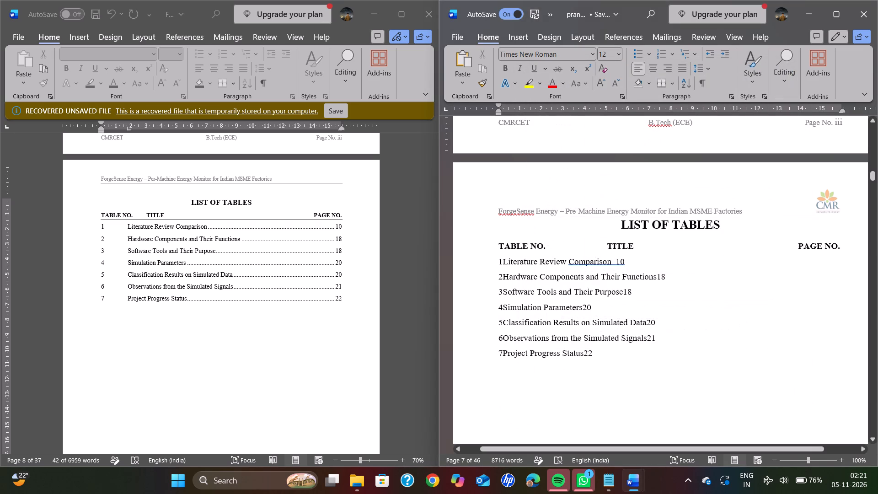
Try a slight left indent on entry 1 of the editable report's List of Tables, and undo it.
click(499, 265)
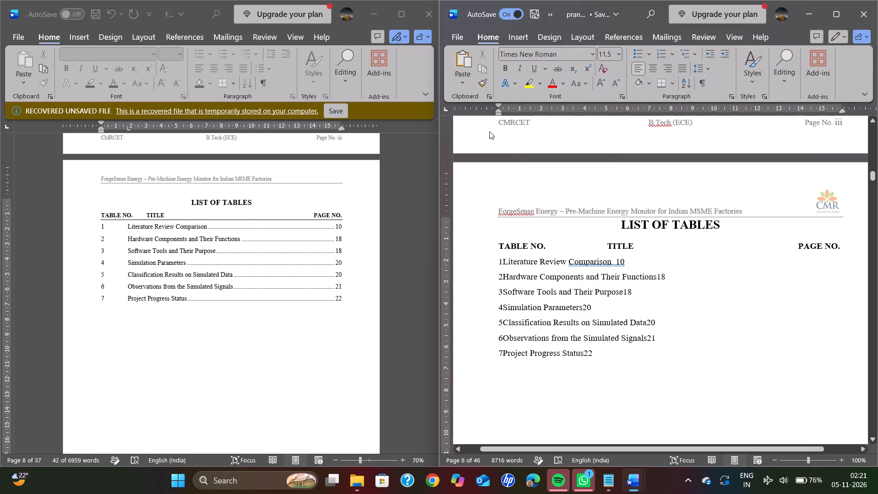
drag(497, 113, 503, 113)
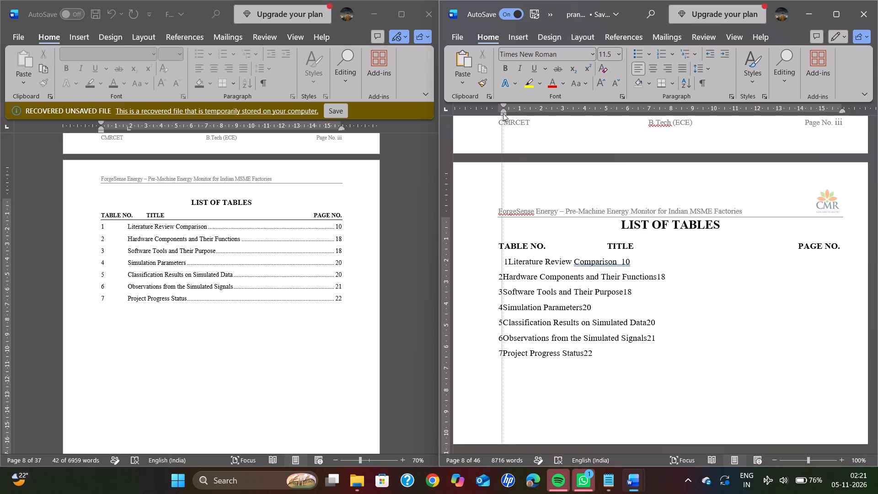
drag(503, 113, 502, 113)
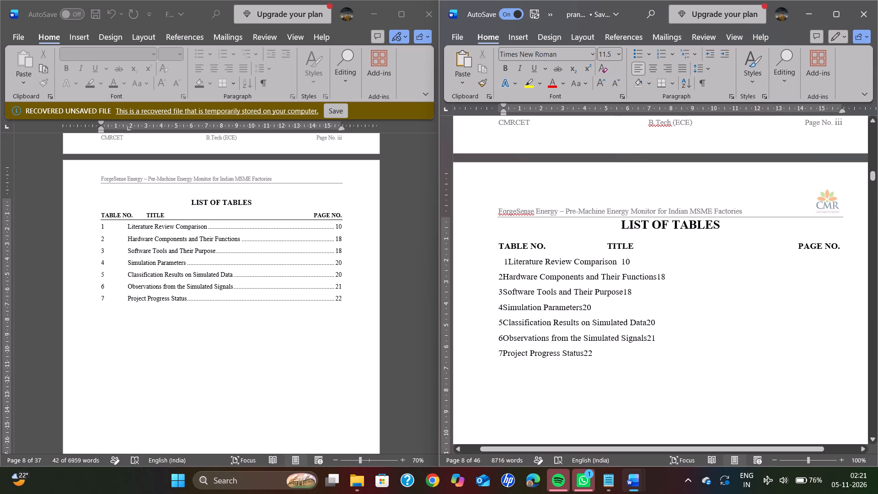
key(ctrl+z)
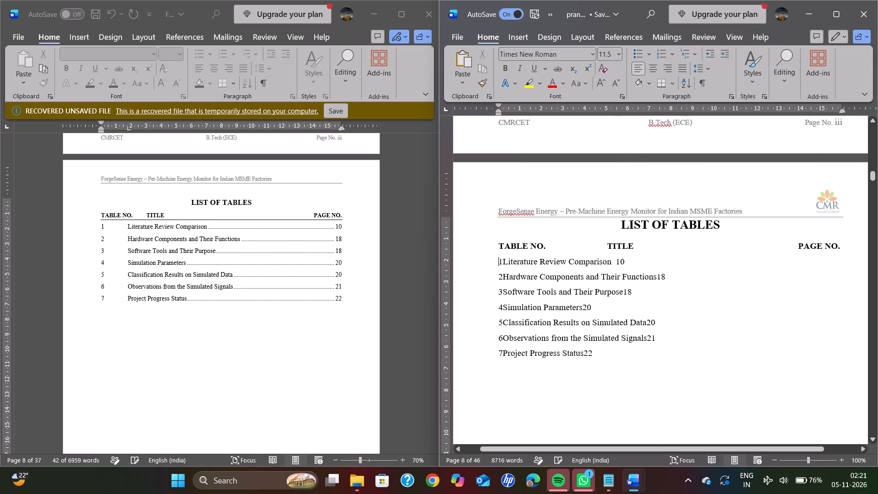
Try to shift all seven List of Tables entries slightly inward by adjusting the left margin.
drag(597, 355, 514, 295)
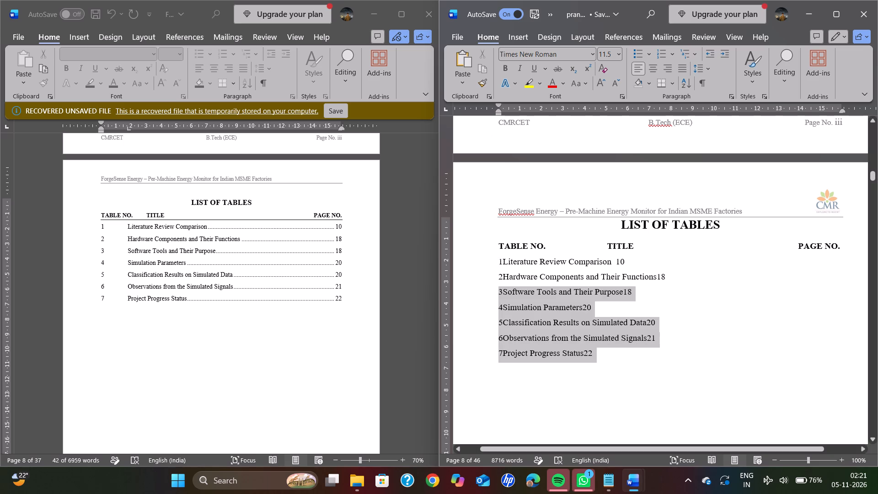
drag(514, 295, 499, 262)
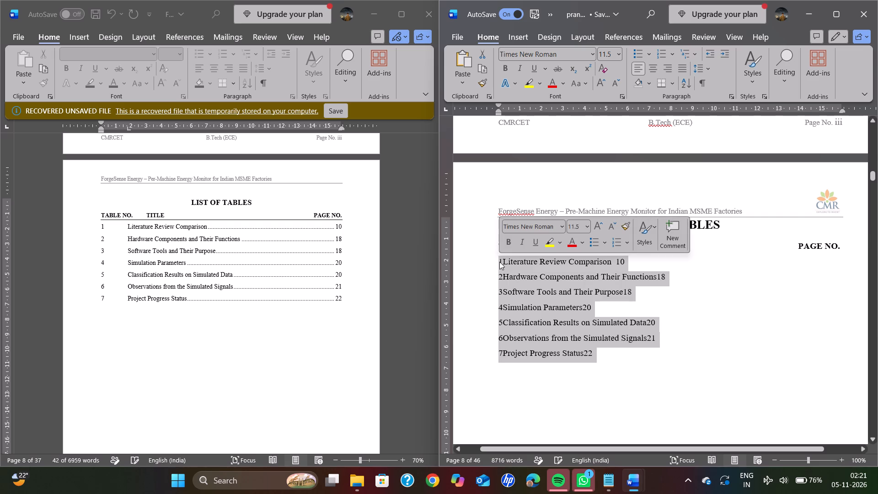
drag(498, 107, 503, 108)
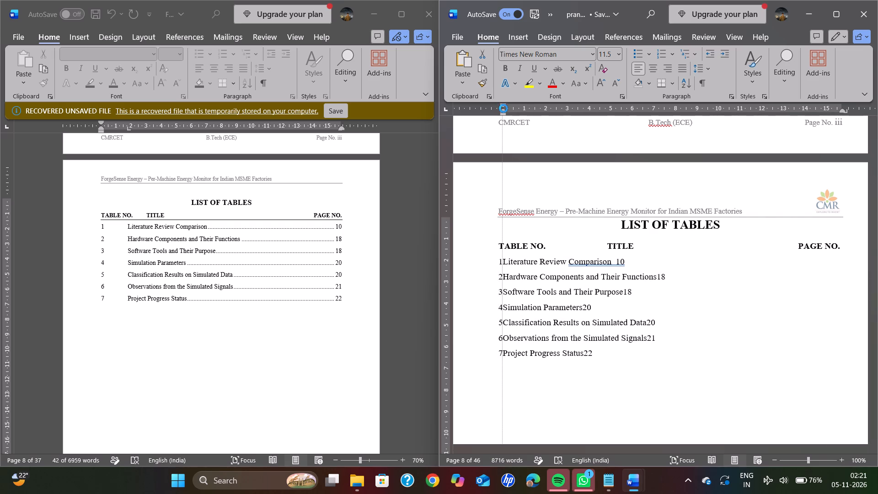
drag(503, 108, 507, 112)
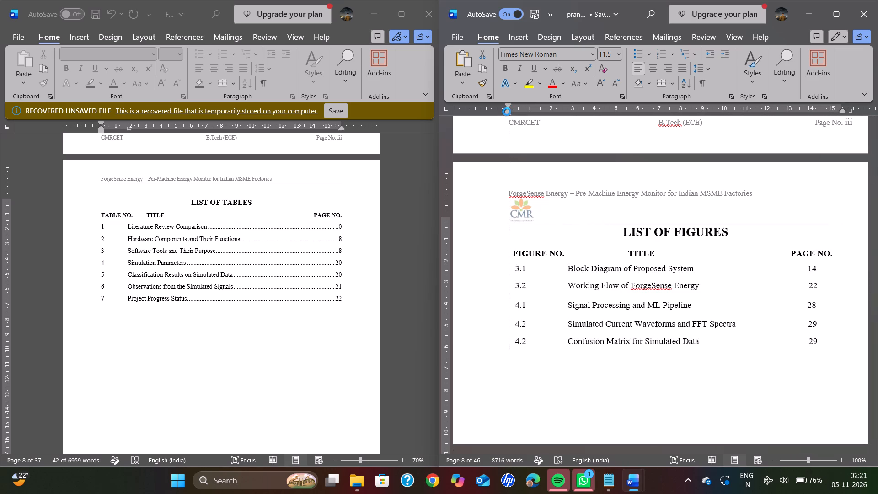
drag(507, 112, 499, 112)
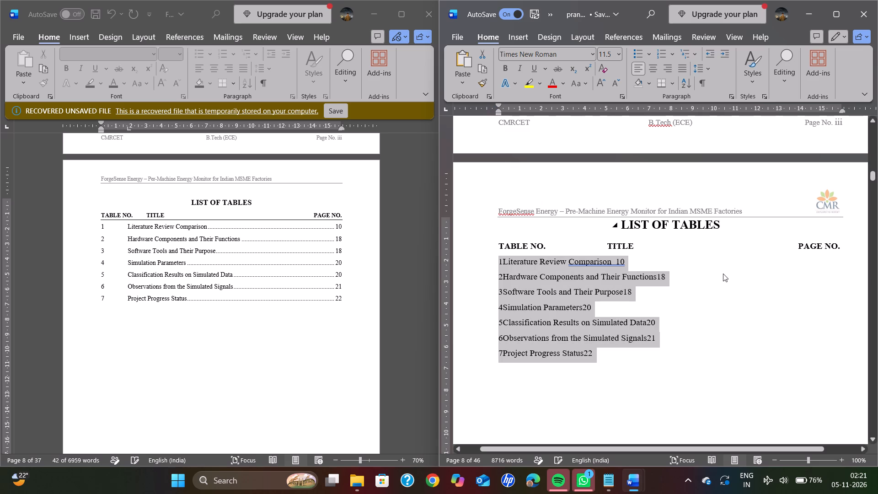
Undo the two-space insertion in entry 1 and delete its restored dot leader between Literature Review Comparison and 10.
key(ctrl+z)
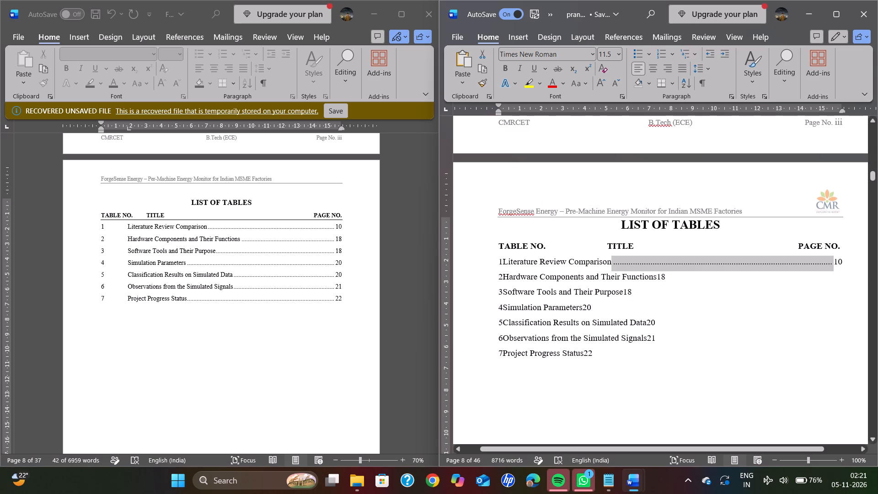
key(BackSpace)
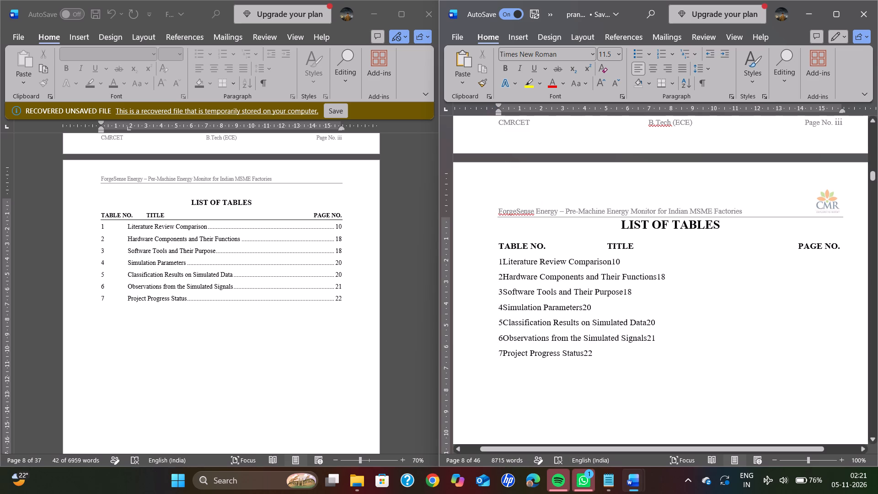
Insert a single space before table numbers 1 and 2 in the List of Tables, keeping each entry on its own line.
click(499, 259)
key(space)
click(498, 277)
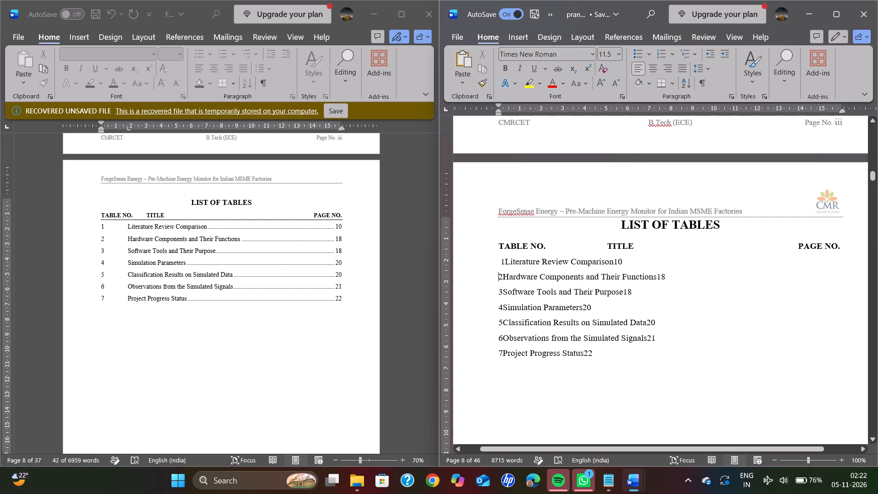
key(space)
click(497, 293)
key(space)
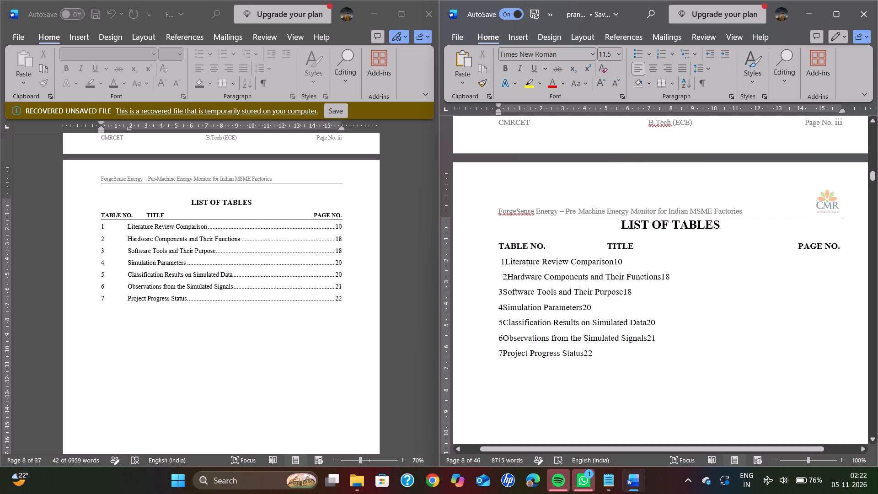
key(BackSpace)
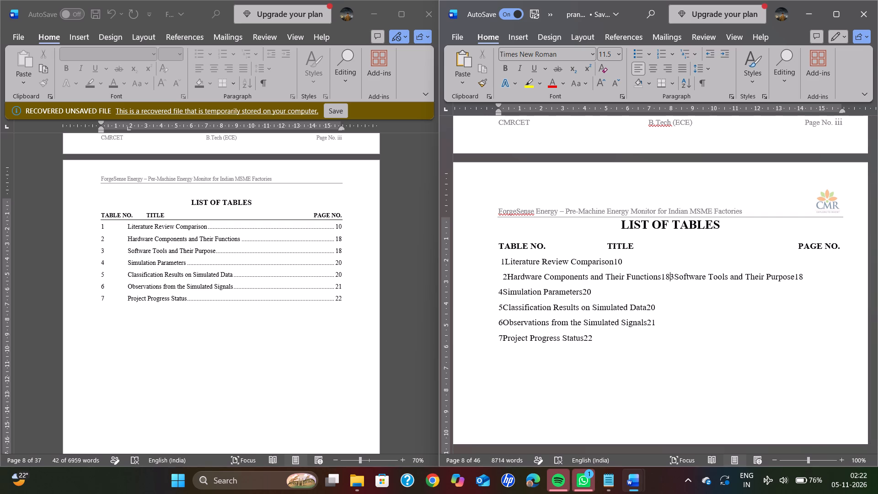
key(ctrl+z)
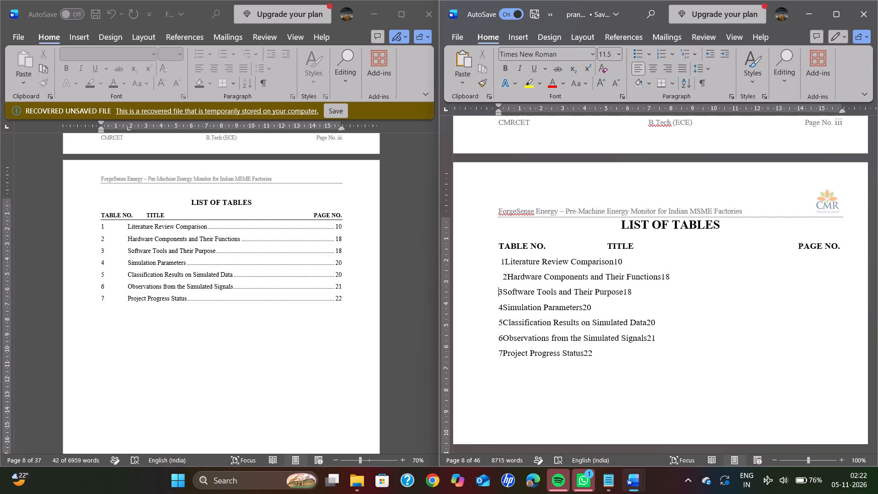
key(Up)
key(BackSpace)
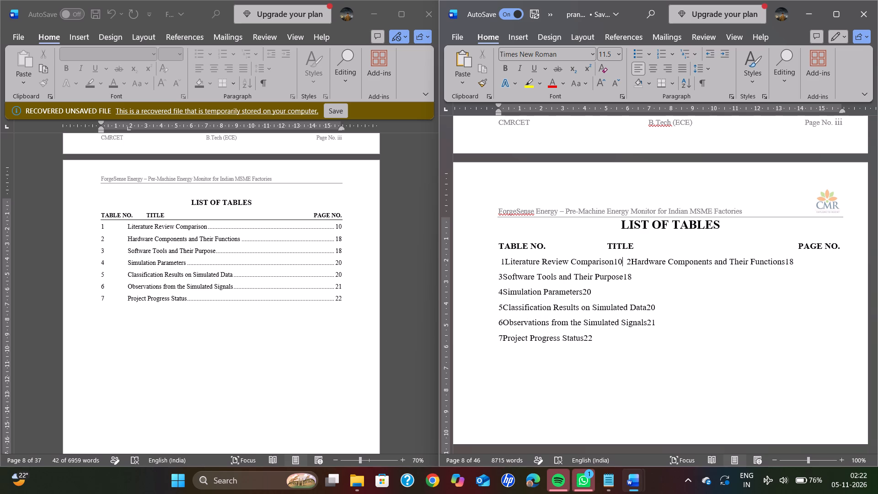
key(Return)
key(Right)
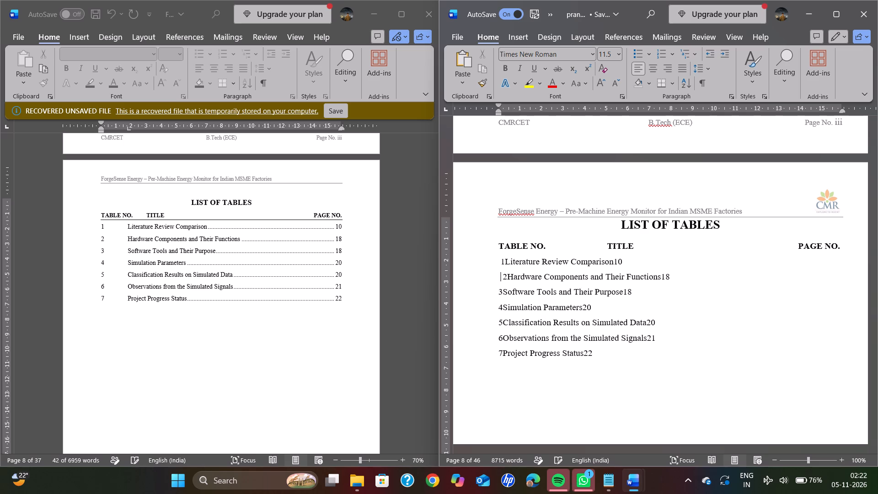
key(BackSpace)
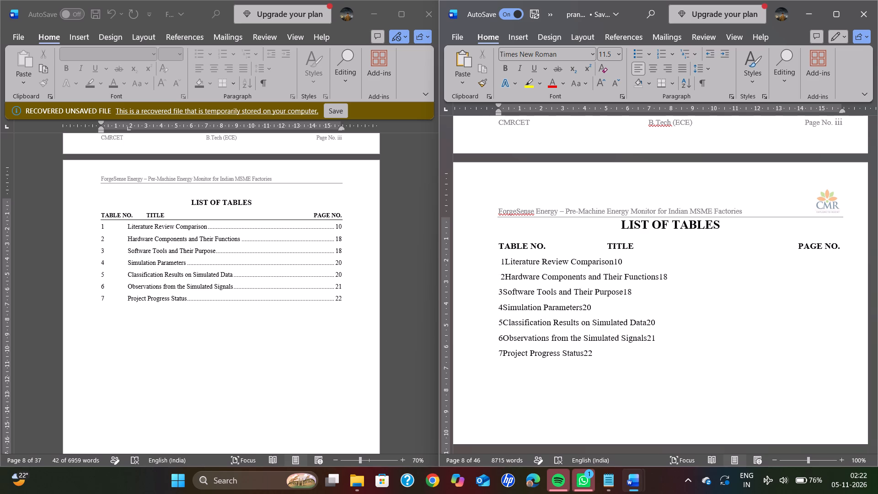
Insert a single space before table numbers 3, 4, 5, 6 and 7 in the List of Tables.
key(Down)
key(space)
key(Down)
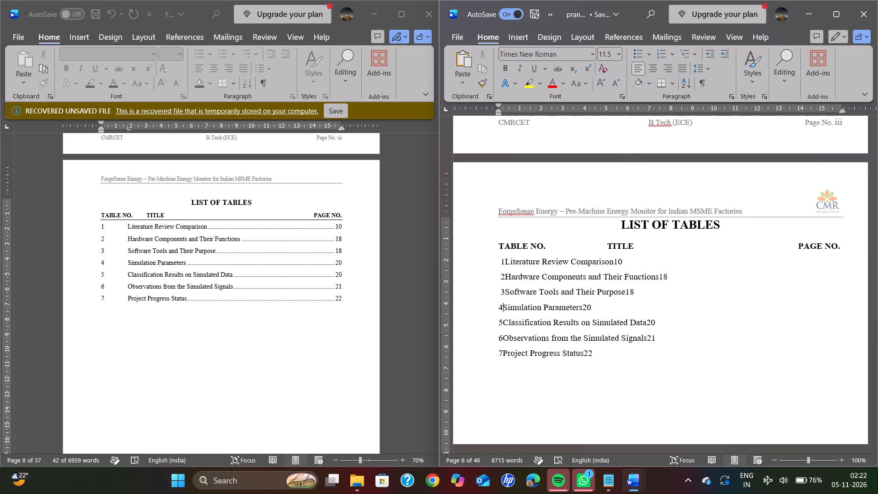
key(Left)
key(space)
key(Down)
key(Left)
key(space)
key(Down)
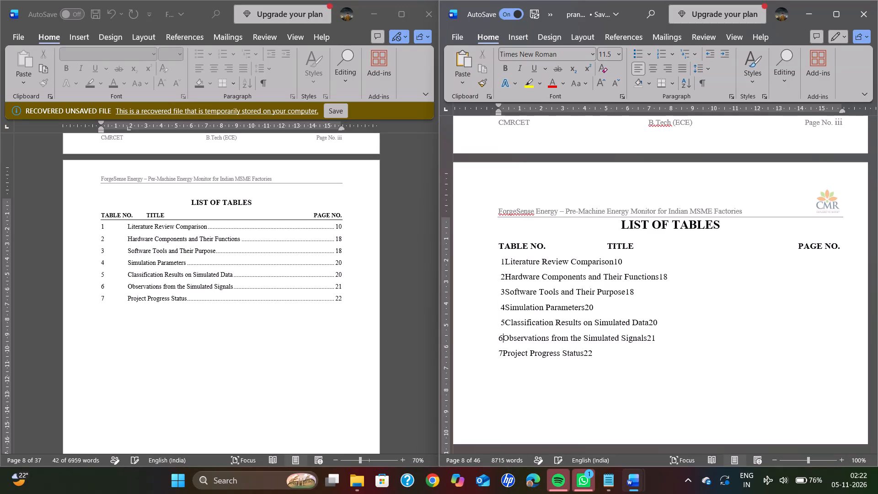
key(Left)
key(space)
key(Down)
key(Left)
key(space)
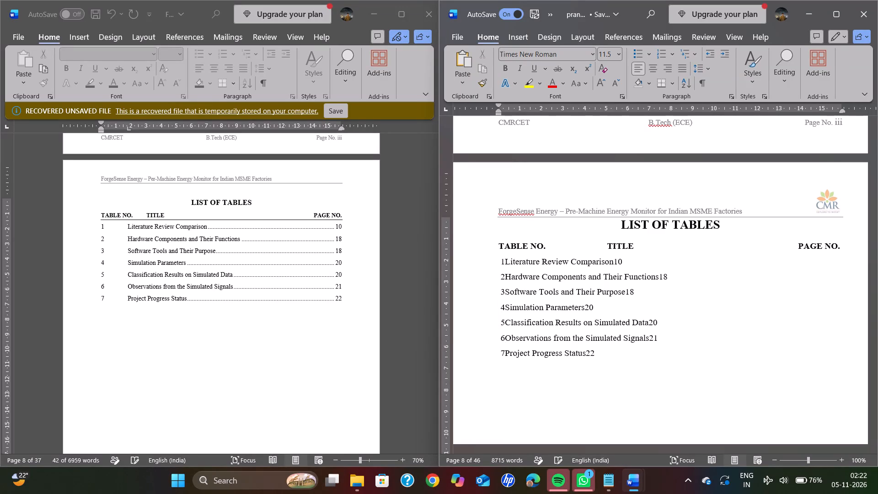
Paste the copied blank gap between number and title in List of Tables entries 1, 2 and 3.
click(503, 259)
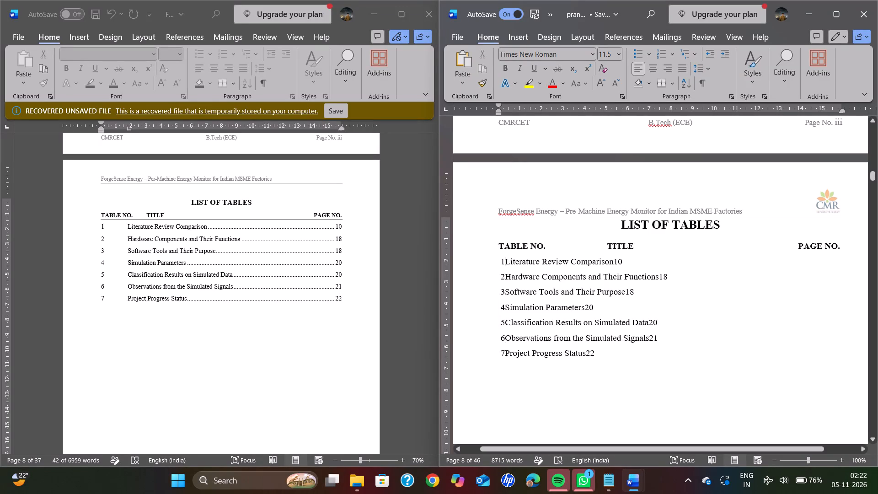
key(ctrl+v)
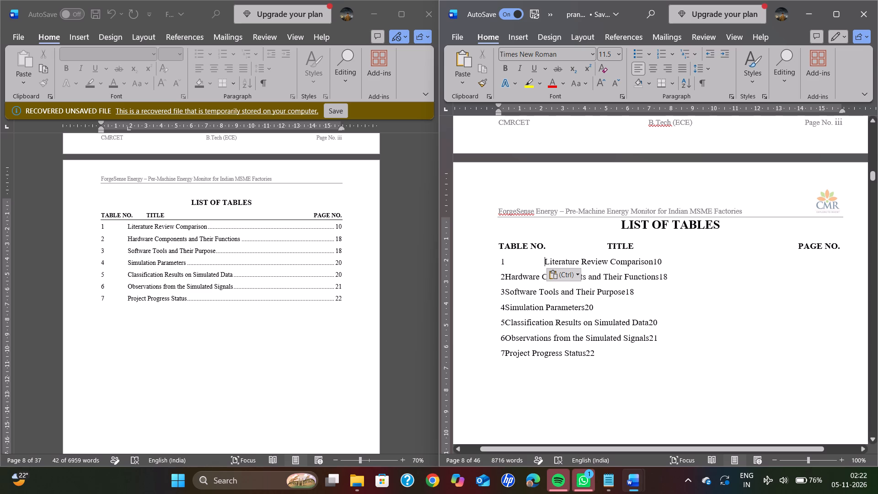
click(504, 276)
key(ctrl+v)
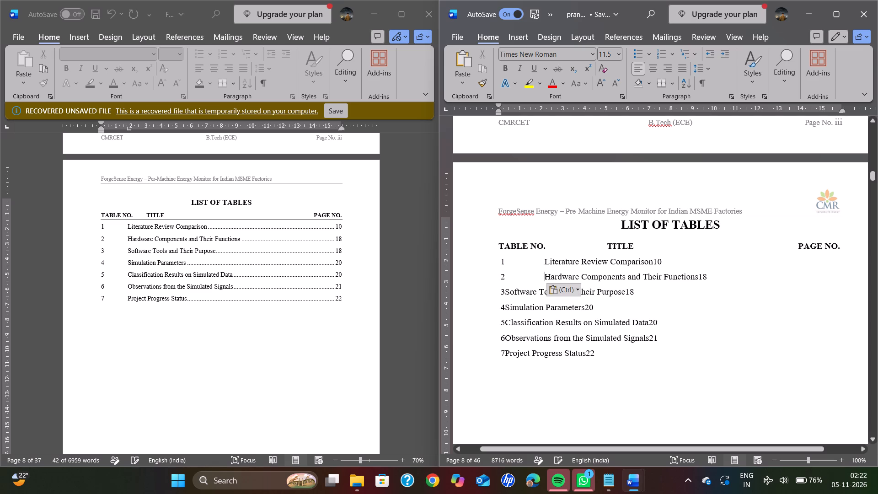
click(507, 291)
key(v)
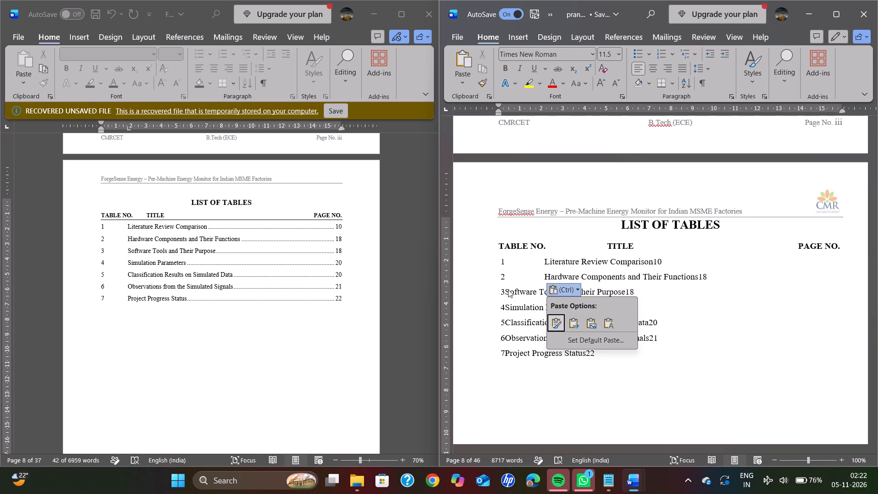
click(506, 289)
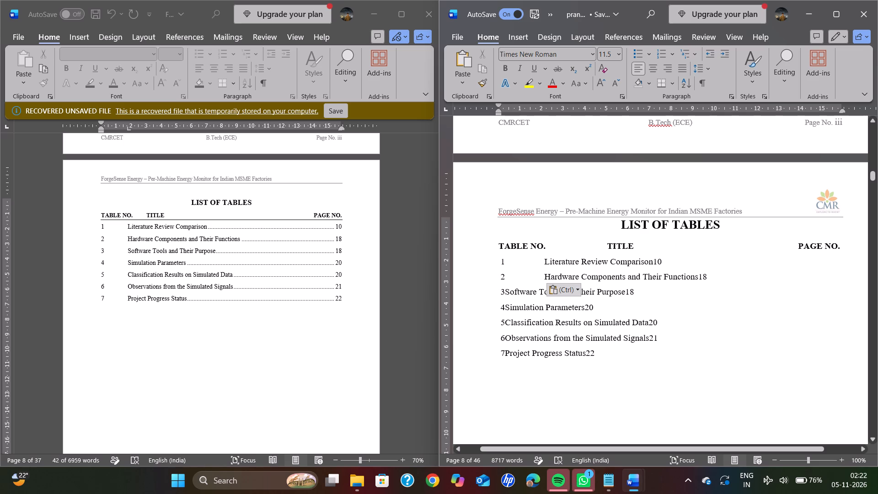
key(ctrl+v)
Paste the copied blank gap between number and title in List of Tables entries 4, 5, 6 and 7.
click(504, 311)
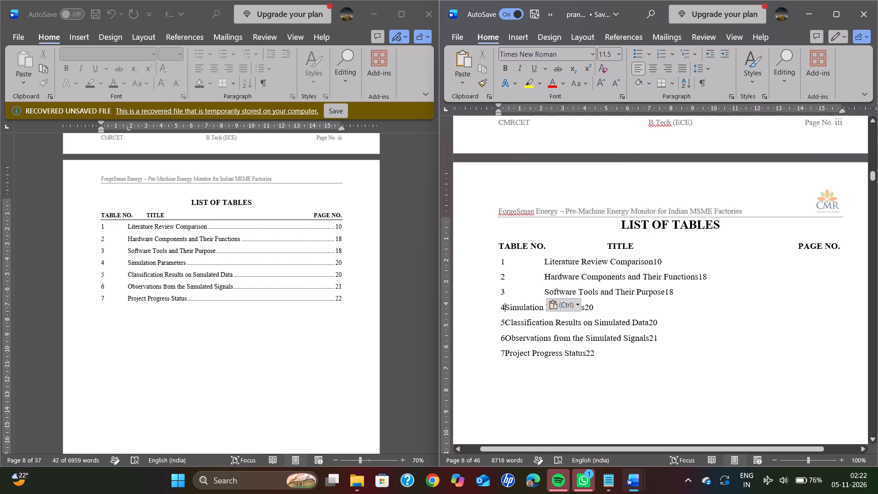
key(ctrl+v)
click(506, 324)
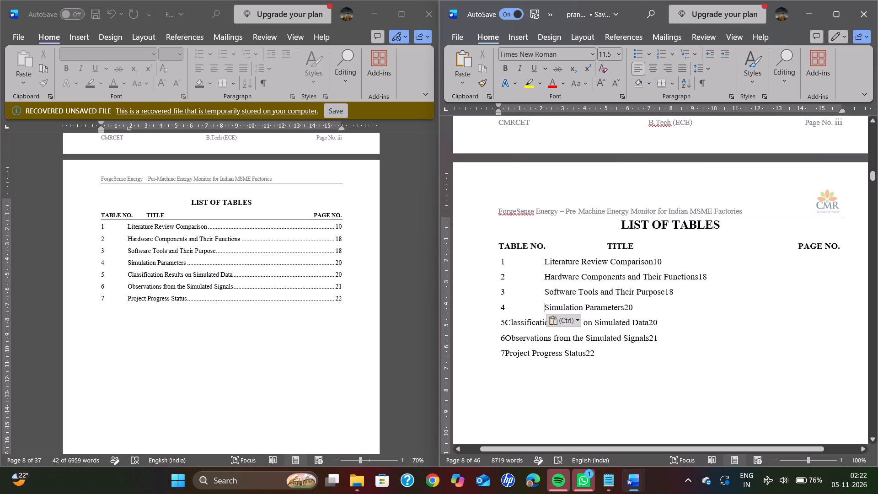
key(ctrl+v)
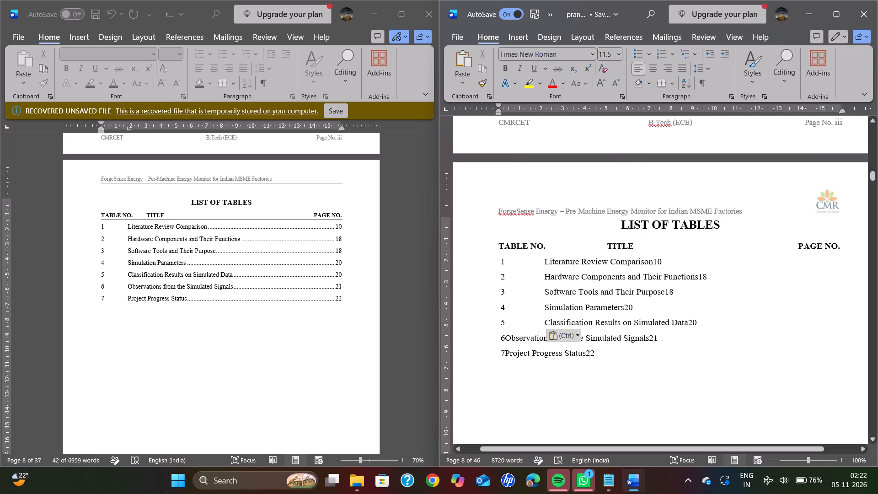
click(504, 338)
key(v)
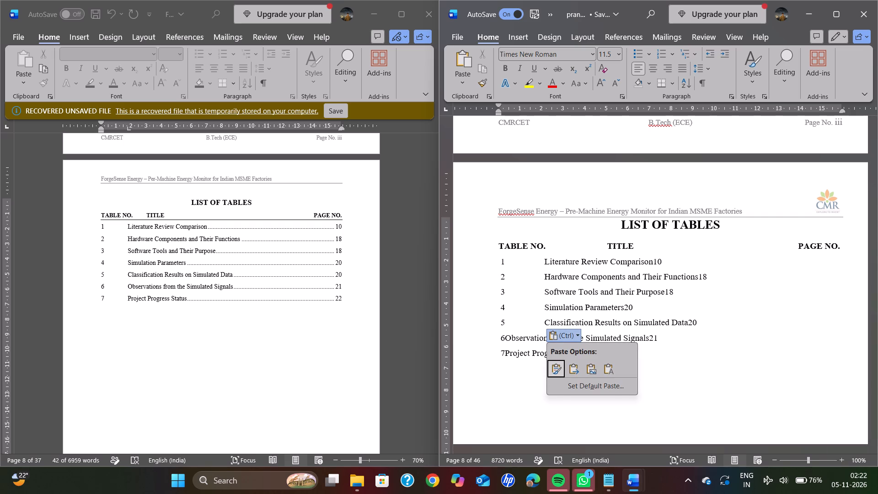
click(507, 339)
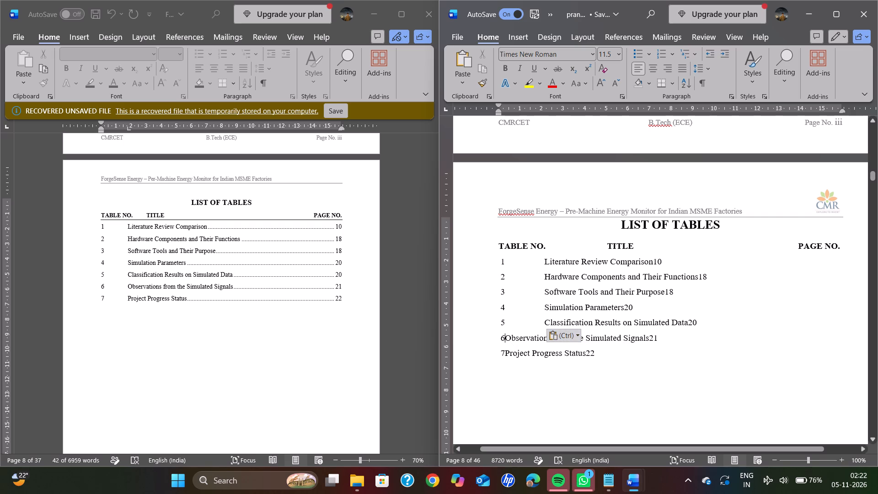
key(ctrl+v)
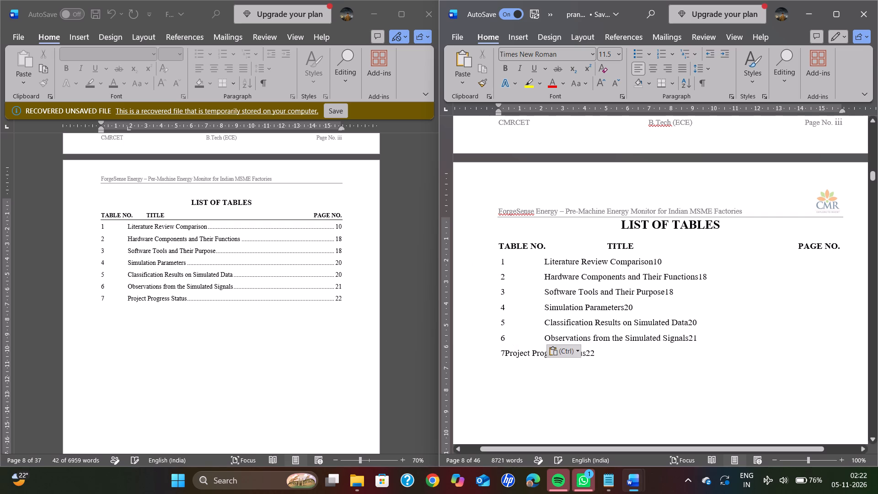
click(504, 353)
key(ctrl+v)
click(656, 381)
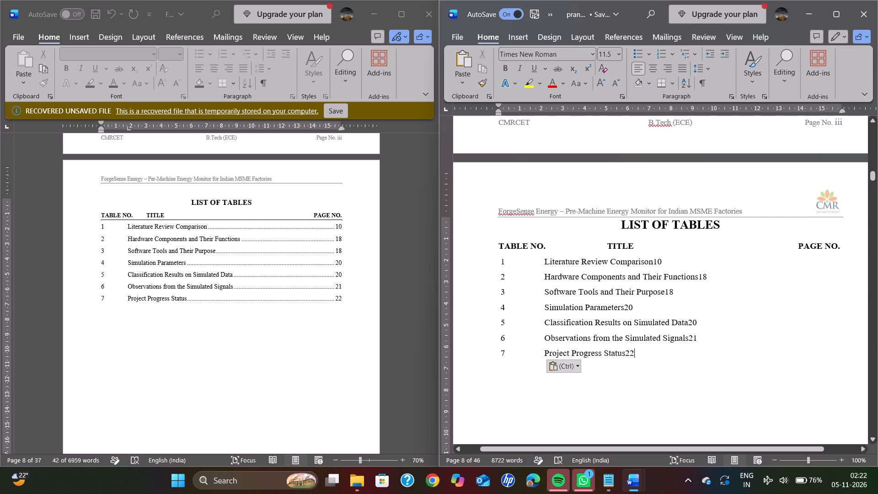
Insert spaces between Literature Review Comparison and its page number 10 so the number sits centred under the PAGE NO. heading.
click(625, 352)
click(654, 265)
key(space)
key(space)
key(space)
key(space)
key(space)
key(space)
key(space)
key(space)
key(space)
key(space)
key(space)
key(space)
key(space)
key(space)
key(space)
key(space)
key(space)
key(space)
key(space)
key(space)
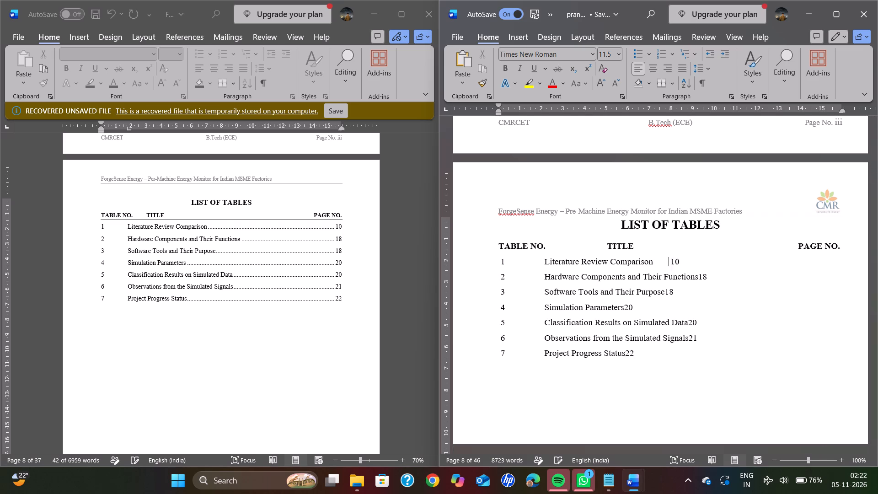
key(space)
key(space)
key(space)
key(space)
scroll(654, 265, up, 4)
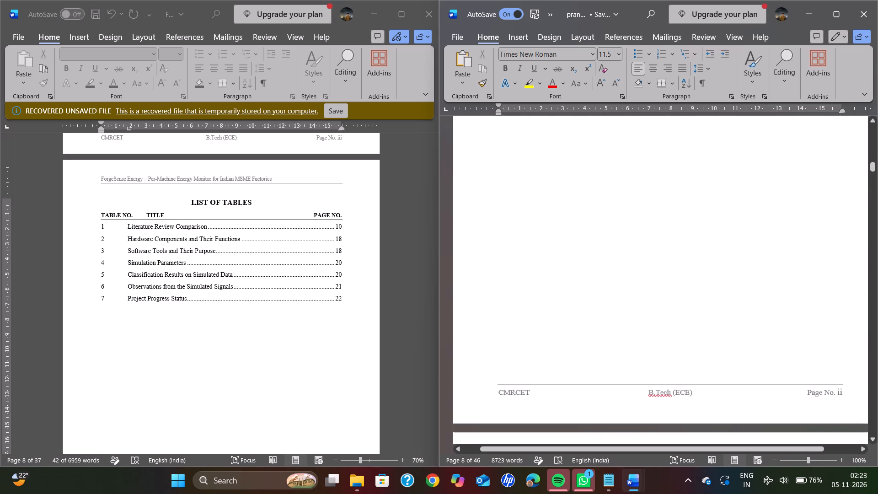
scroll(654, 265, down, 2)
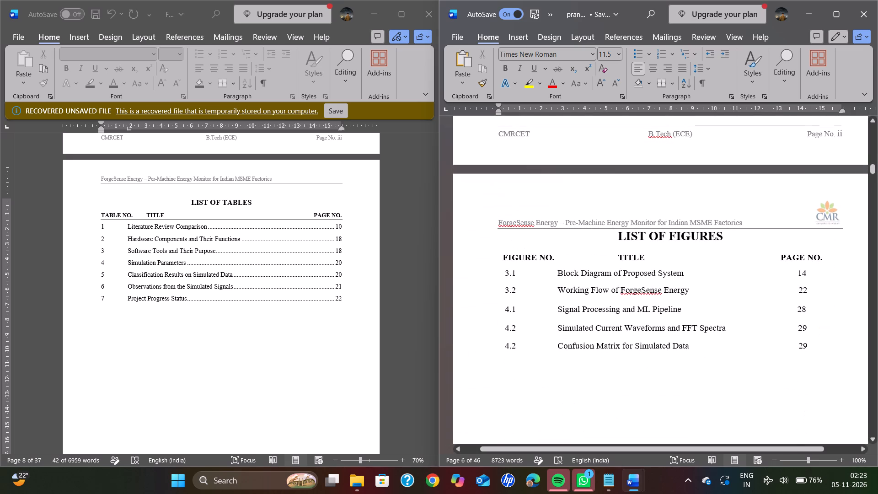
scroll(654, 265, down, 6)
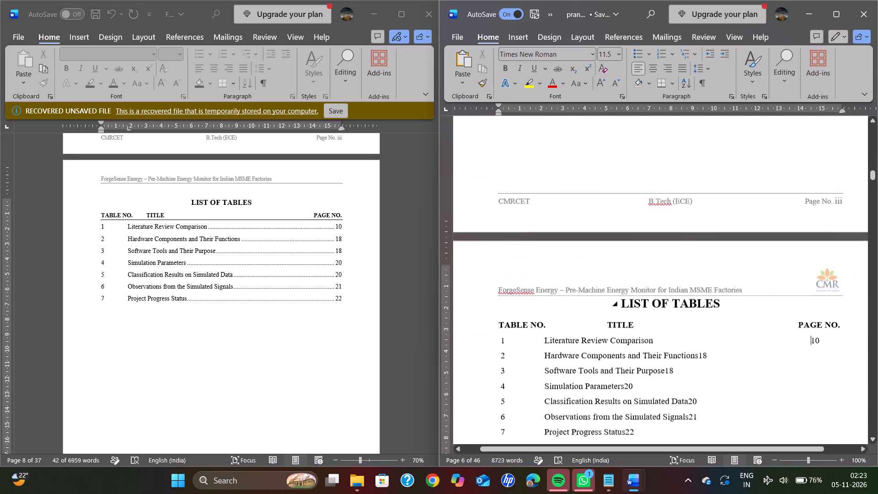
scroll(654, 265, down, 1)
key(space)
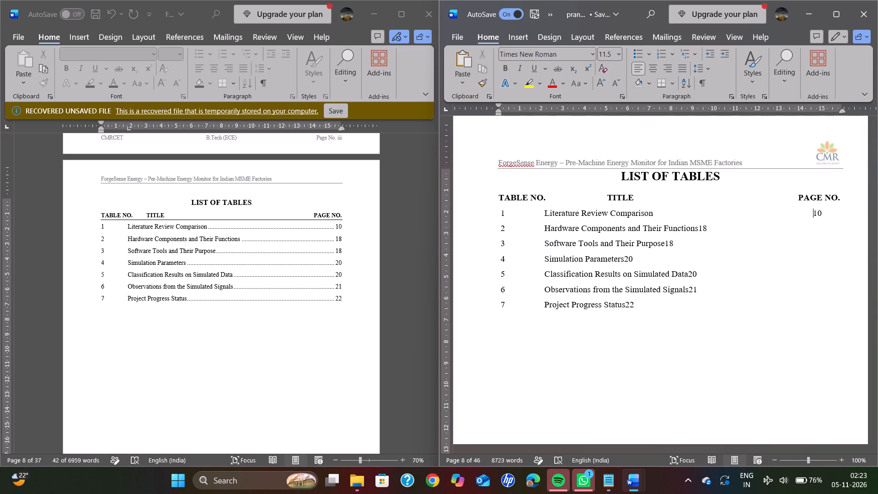
key(space)
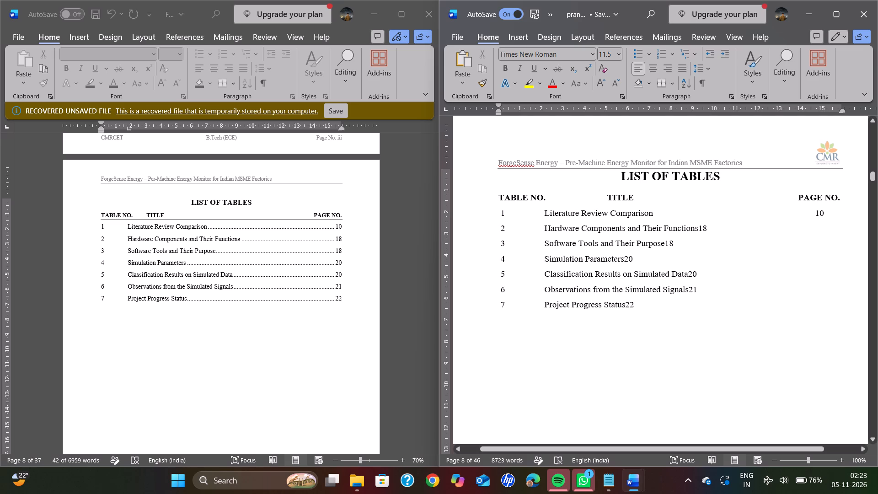
Insert spaces between Hardware Components and Their Functions and its page number 18 to align it beneath the 10 above.
click(698, 226)
key(space)
key(space)
key(space)
key(space)
key(space)
key(space)
key(space)
key(space)
key(space)
key(space)
key(space)
key(space)
key(space)
key(space)
key(space)
key(space)
key(space)
key(space)
key(space)
key(space)
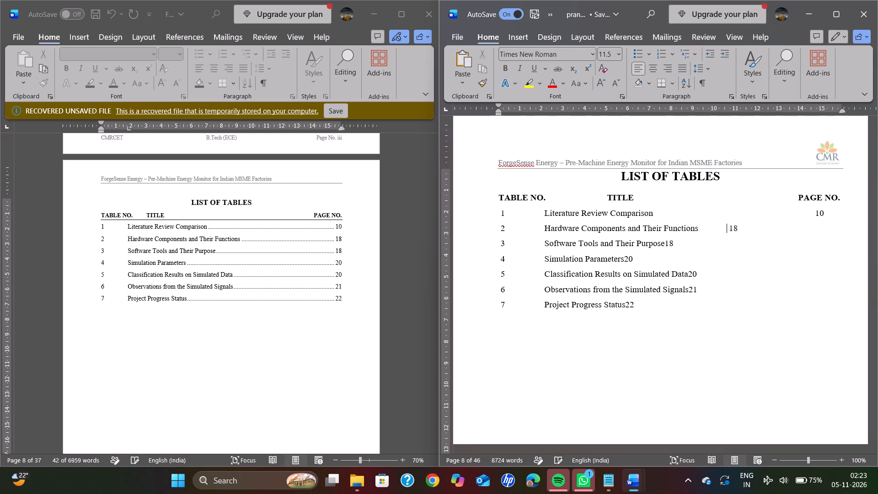
key(space)
key(space)
key(space)
key(BackSpace)
Insert spaces between Software Tools and Their Purpose and its page number 18 to align it in the PAGE NO. column.
click(664, 244)
key(space)
key(space)
key(space)
key(space)
key(space)
key(space)
key(space)
key(space)
key(space)
key(space)
key(space)
key(space)
key(space)
key(space)
key(space)
key(space)
key(space)
key(space)
key(space)
key(space)
key(space)
key(space)
key(space)
key(space)
key(space)
key(space)
key(space)
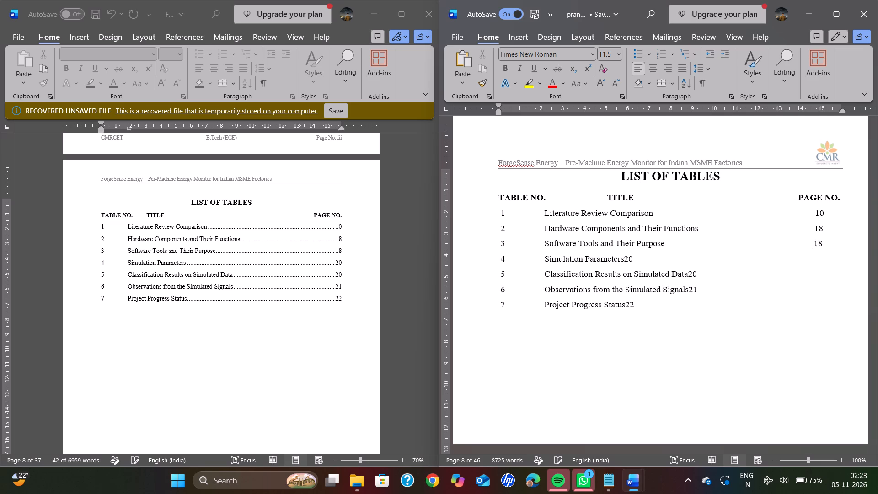
key(space)
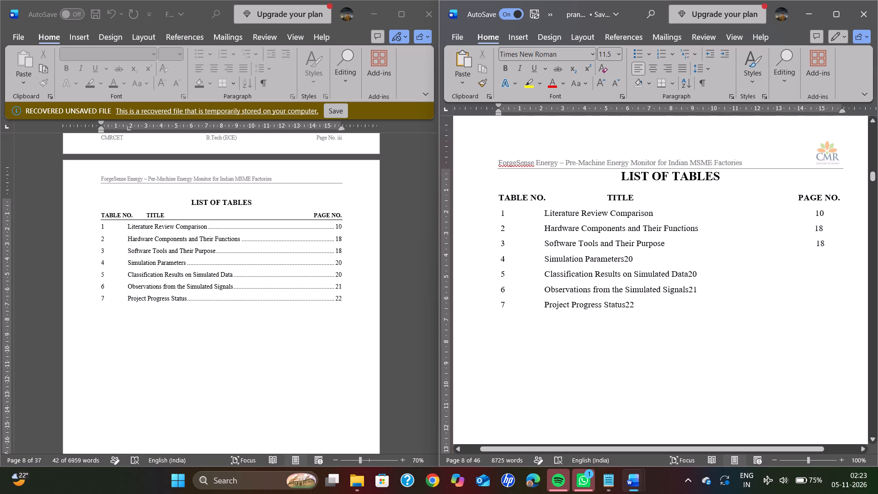
Insert spaces between Simulation Parameters and its page number 20 to move it under the PAGE NO. heading.
click(623, 258)
key(space)
key(space)
key(space)
key(space)
key(space)
key(space)
key(space)
key(space)
key(space)
key(space)
key(space)
key(space)
key(space)
key(space)
key(space)
key(space)
key(space)
key(space)
key(space)
key(space)
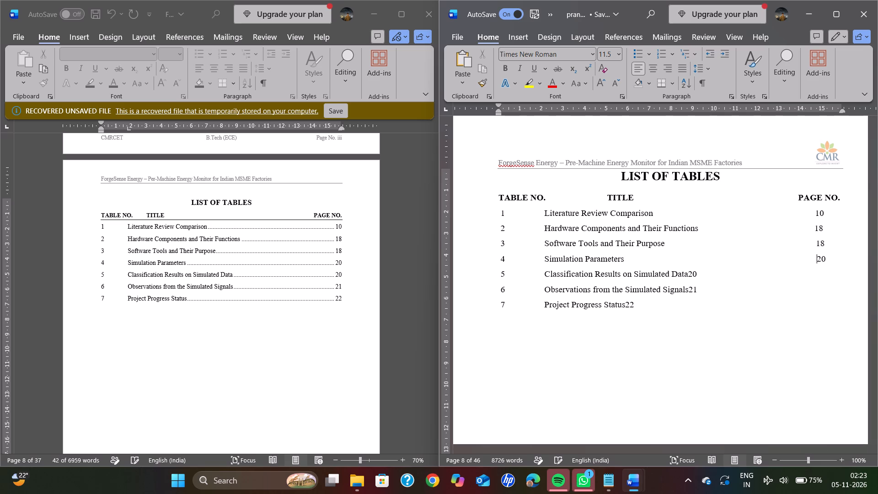
Insert spaces between Classification Results on Simulated Data and its page number 20 to move it under the PAGE NO. heading.
click(690, 274)
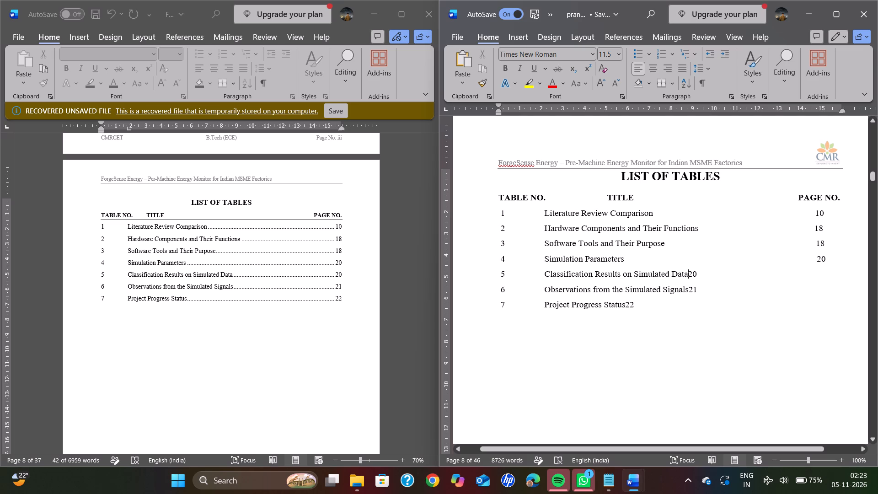
key(space)
key(space)
key(space)
key(space)
key(space)
key(space)
key(space)
key(space)
key(space)
key(space)
key(space)
key(space)
key(space)
key(space)
key(space)
key(space)
key(space)
key(space)
key(space)
key(space)
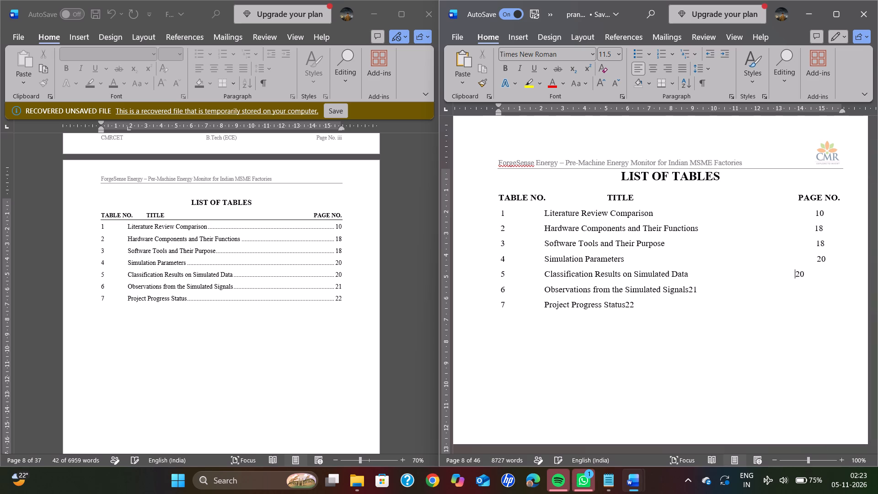
key(space)
key(space)
key(space)
key(space)
key(space)
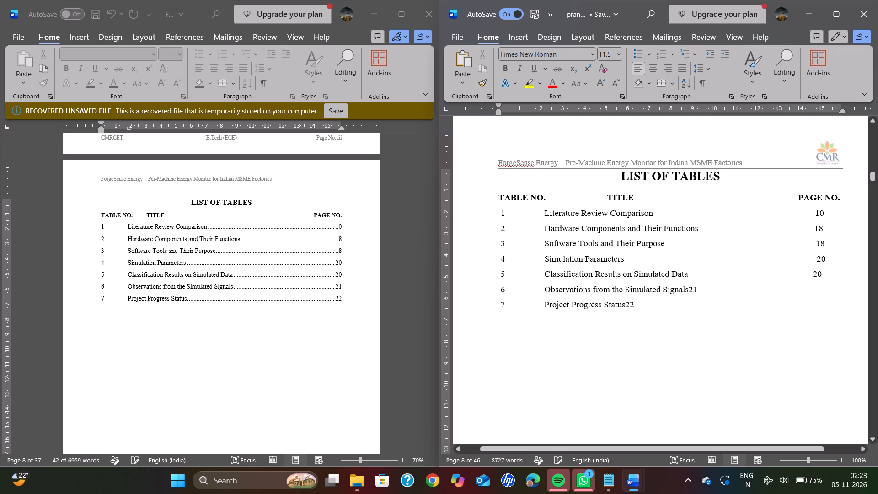
Insert spaces between Observations from the Simulated Signals and its page number 21 to move it under the PAGE NO. heading.
click(688, 287)
key(space)
key(space)
key(space)
key(space)
key(space)
key(space)
key(space)
key(space)
key(space)
key(space)
key(space)
key(space)
key(space)
key(space)
key(space)
key(space)
key(space)
key(space)
key(space)
key(space)
Insert spaces between Project Progress Status and its page number 22 to move it under the PAGE NO. heading.
click(627, 305)
key(space)
key(space)
key(space)
key(space)
key(space)
key(space)
key(space)
key(space)
key(space)
key(space)
key(space)
key(space)
key(space)
key(space)
key(space)
key(space)
key(space)
key(space)
key(space)
key(space)
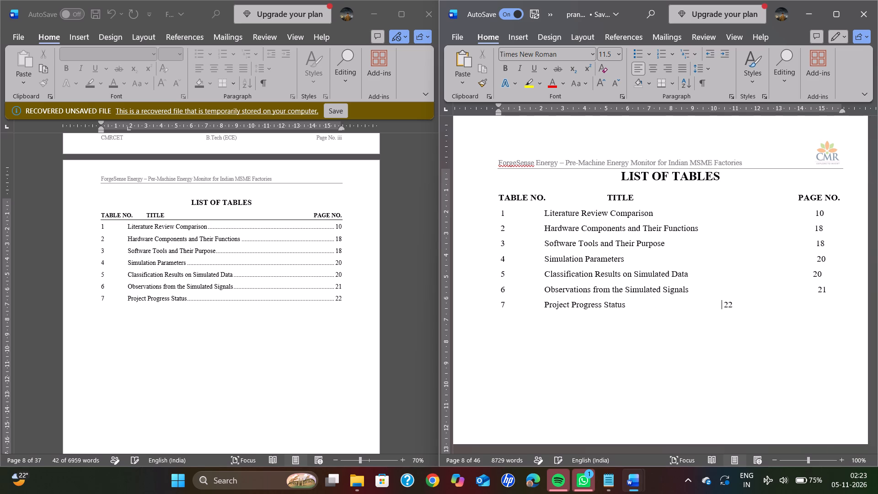
key(space)
key(space)
key(space)
key(space)
key(space)
key(space)
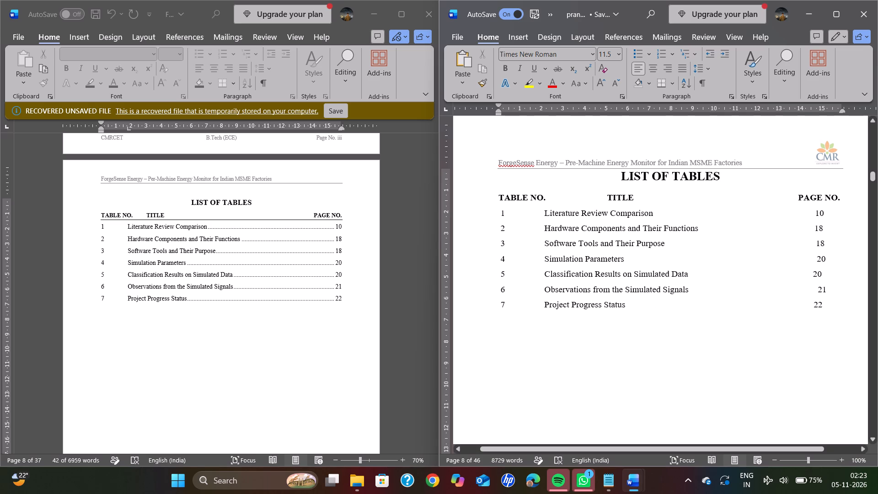
Remove one space before the page numbers of Software Tools and Their Purpose and Simulation Parameters to align them with the column.
click(818, 238)
key(BackSpace)
key(Right)
key(Right)
key(Right)
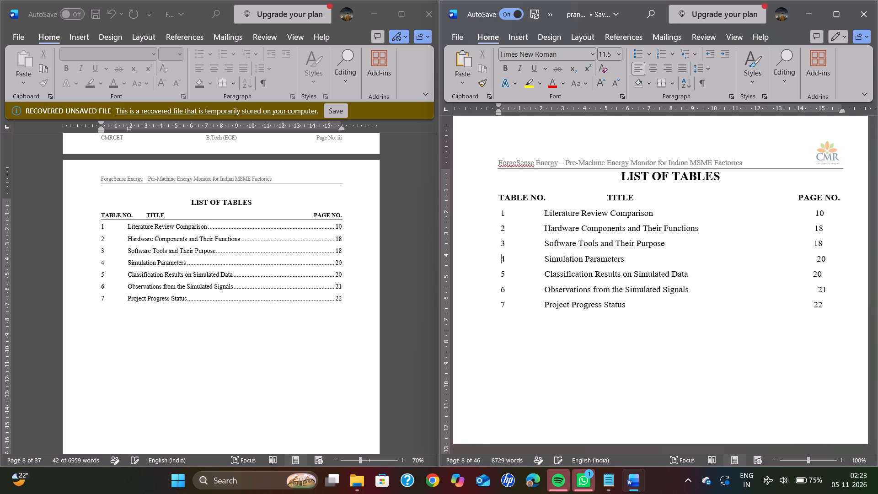
key(Down)
key(Left)
key(Left)
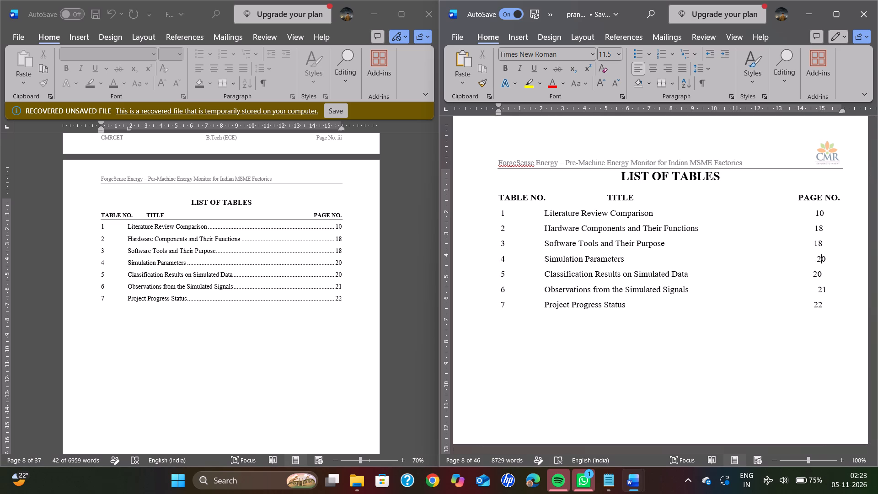
key(Left)
key(BackSpace)
Align the page numbers of tables 5, 6 and 7 by adding a space before 20 and 22 and removing one before 21.
key(Down)
key(Right)
key(Left)
key(space)
key(Down)
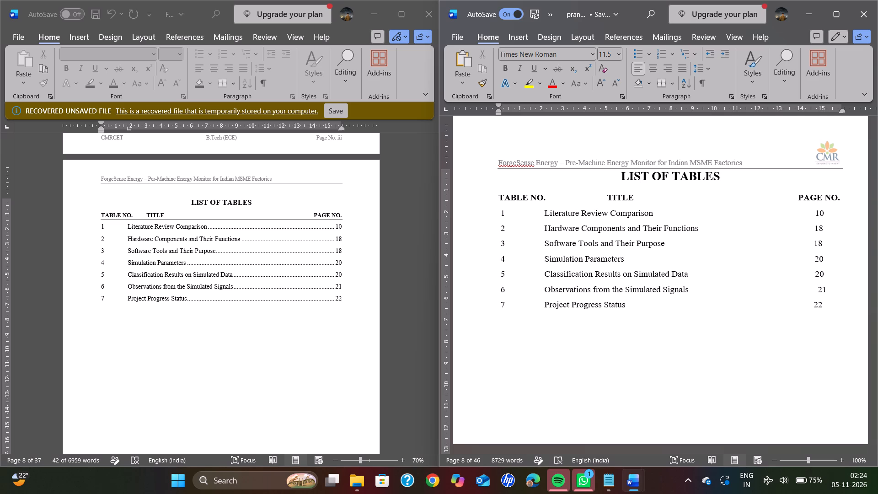
key(BackSpace)
key(Right)
key(Down)
key(Left)
key(space)
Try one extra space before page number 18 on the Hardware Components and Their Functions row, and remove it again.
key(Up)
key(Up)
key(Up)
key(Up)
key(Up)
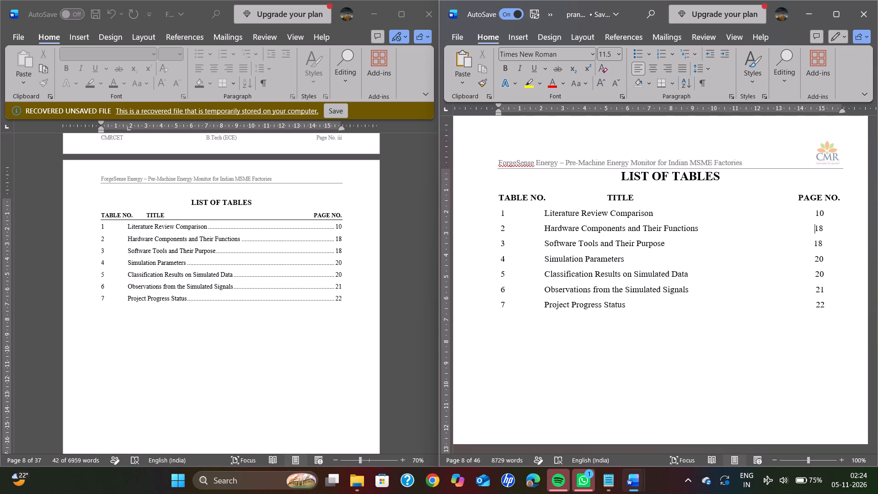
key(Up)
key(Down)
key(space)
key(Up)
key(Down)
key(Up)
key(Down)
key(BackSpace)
Set the line spacing of the seven List of Tables entries to 1.15.
drag(828, 306, 556, 221)
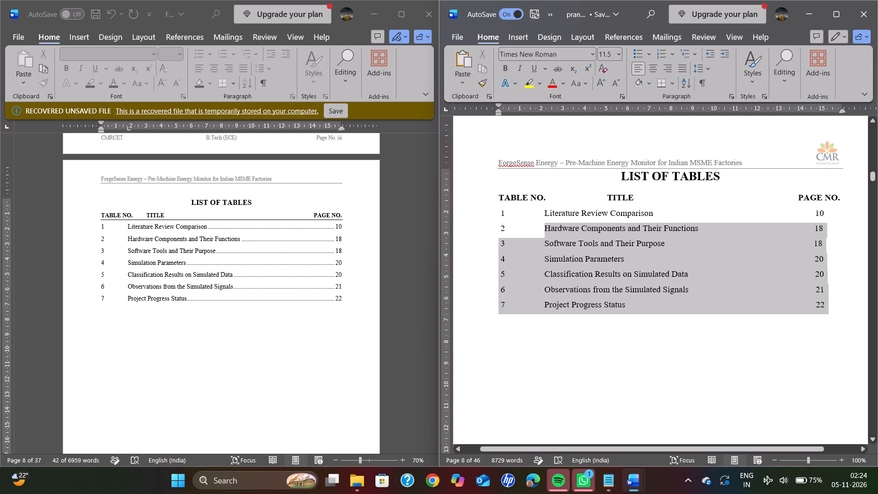
drag(556, 221, 498, 203)
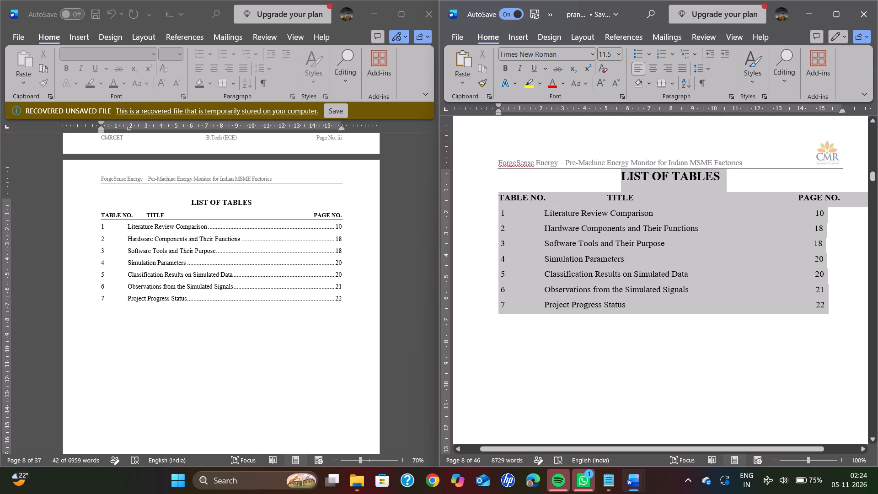
drag(498, 203, 498, 214)
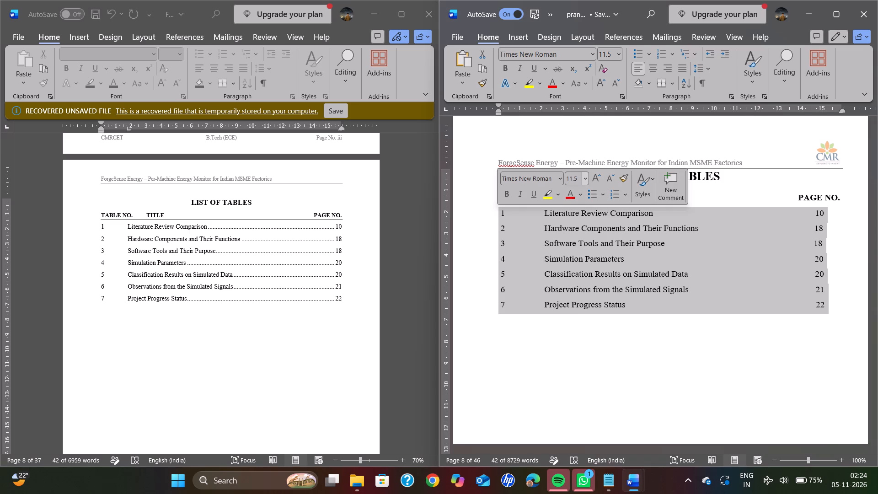
click(573, 177)
key(Return)
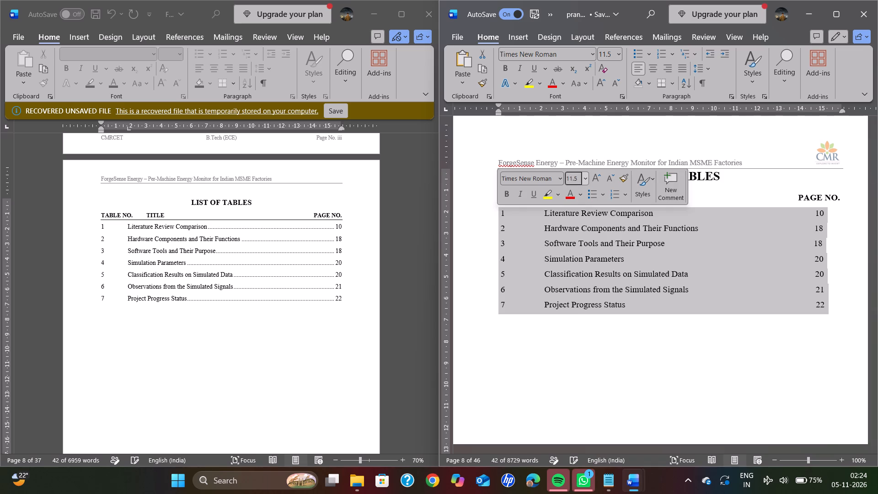
key(Return)
click(577, 179)
key(Return)
key(Return)
key(Return)
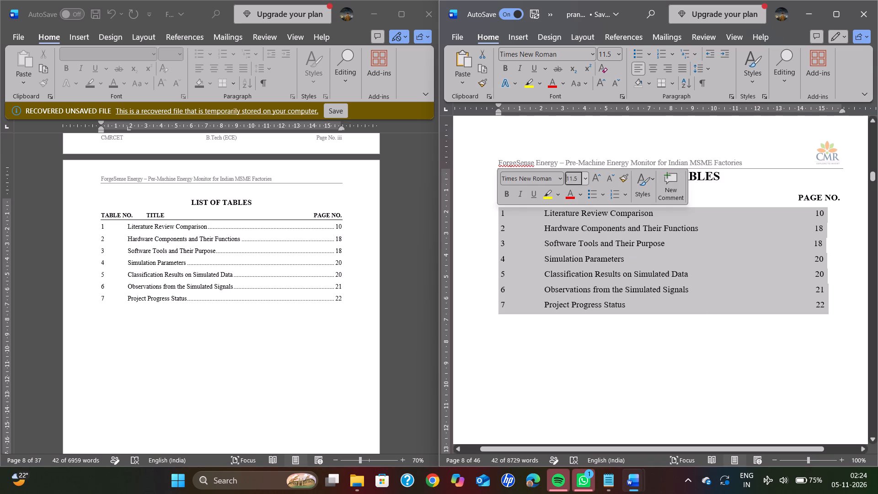
click(707, 68)
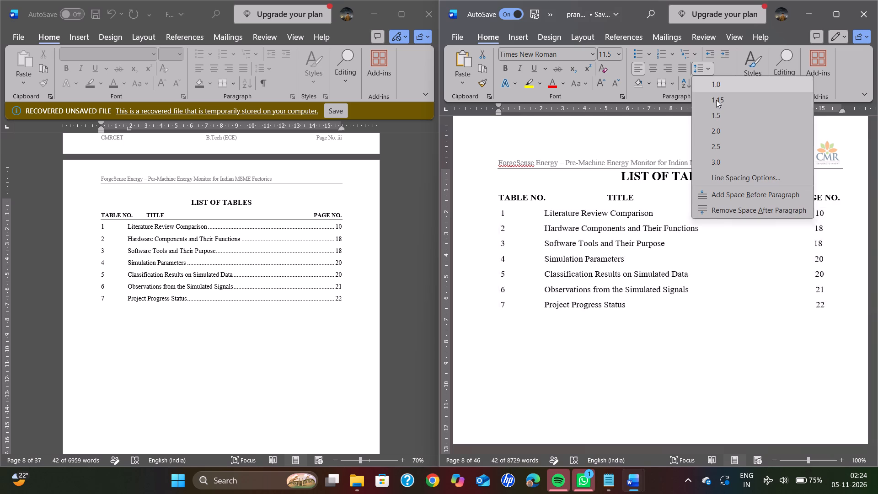
click(716, 100)
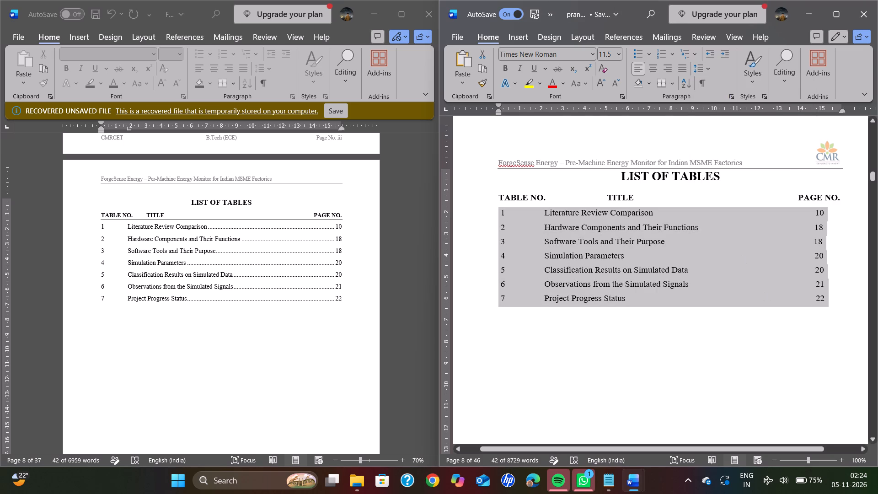
click(801, 328)
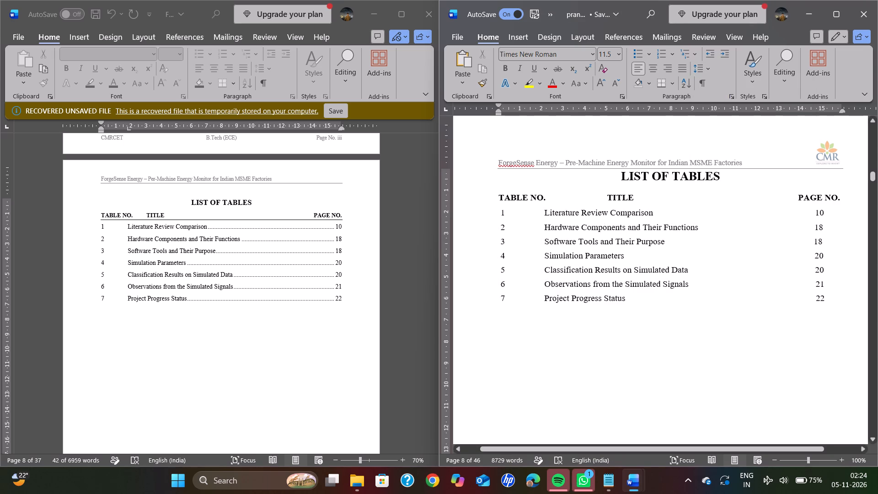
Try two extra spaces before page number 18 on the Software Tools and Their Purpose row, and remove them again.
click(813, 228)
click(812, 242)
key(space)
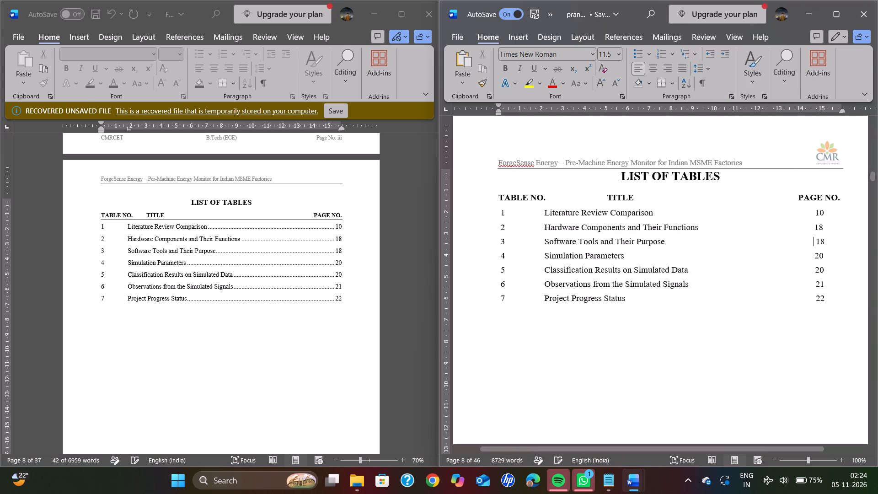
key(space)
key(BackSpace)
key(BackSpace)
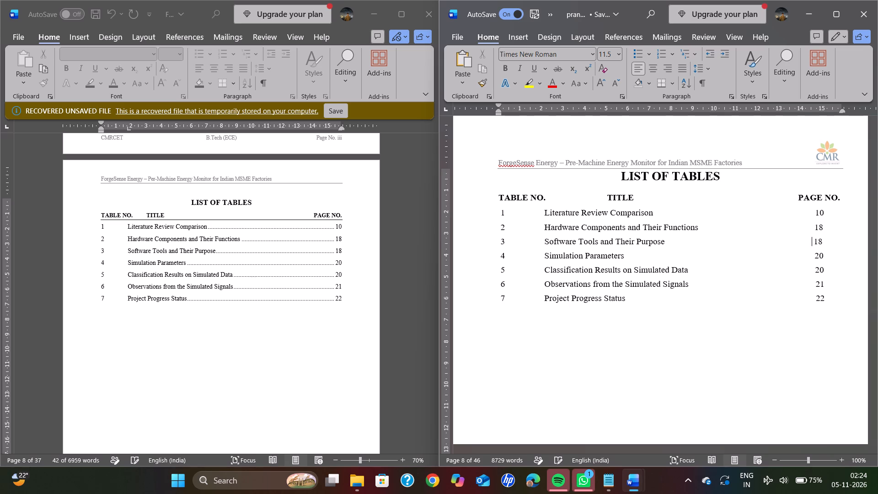
Check the alignment of the page numbers from row to row in the PAGE NO. column.
key(Down)
key(Right)
key(Up)
key(Up)
key(Up)
key(Down)
key(Down)
key(Down)
key(Down)
key(Down)
key(Down)
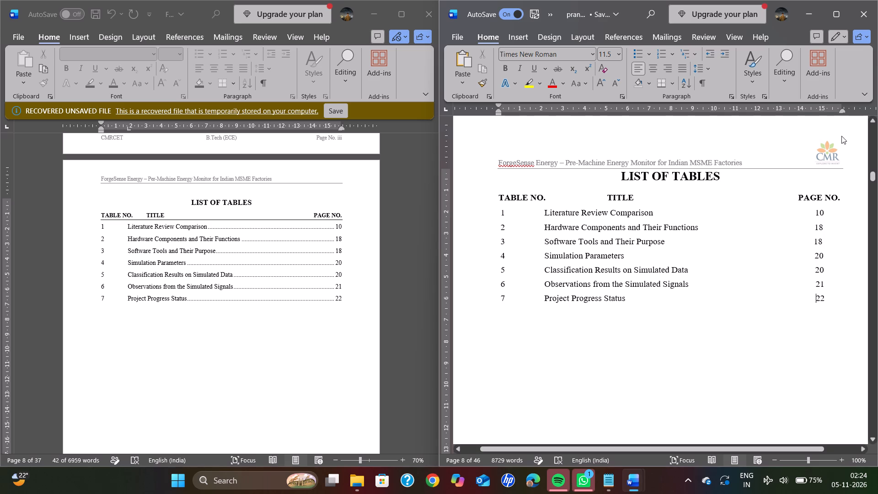
click(817, 227)
Look through the editable report's pages from the List of Figures to the Abstract to find what still needs updating.
drag(815, 215, 817, 279)
click(817, 279)
scroll(792, 295, down, 3)
scroll(792, 295, up, 6)
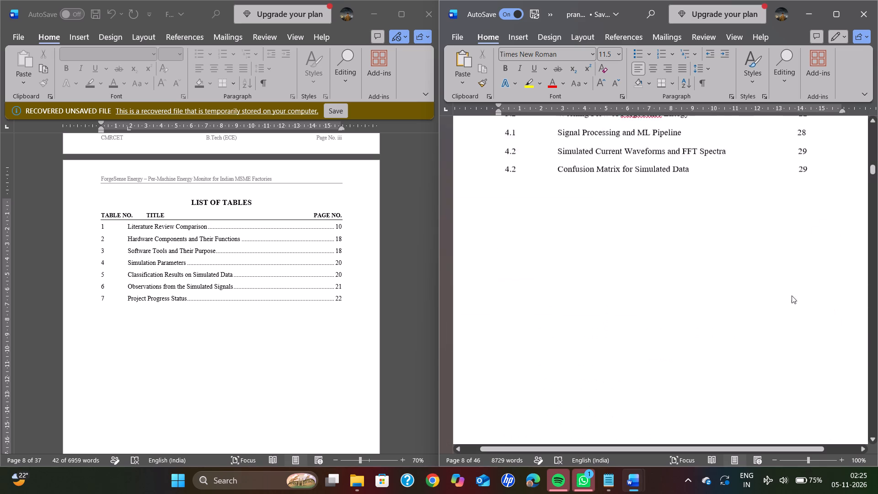
scroll(792, 295, up, 1)
scroll(792, 295, down, 6)
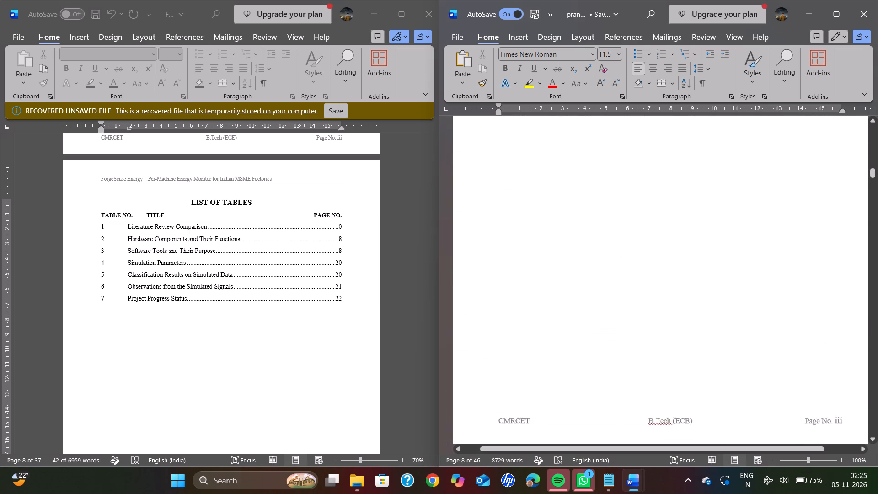
scroll(792, 295, down, 2)
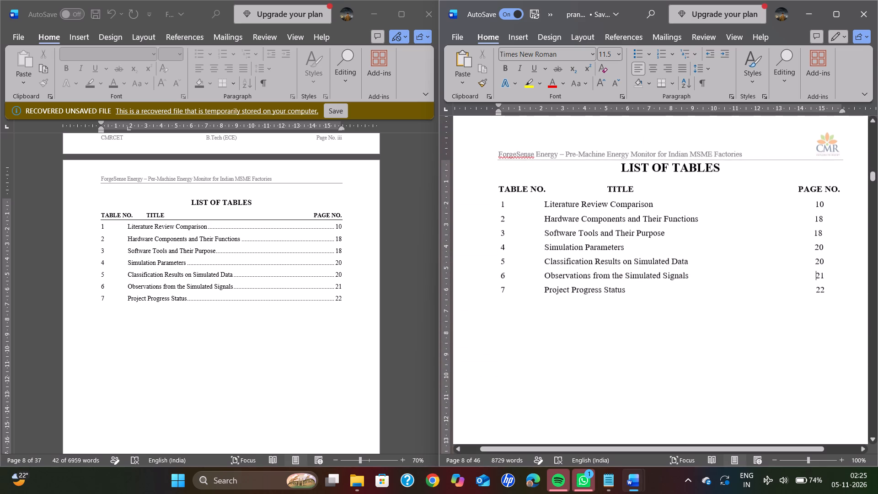
scroll(792, 295, down, 2)
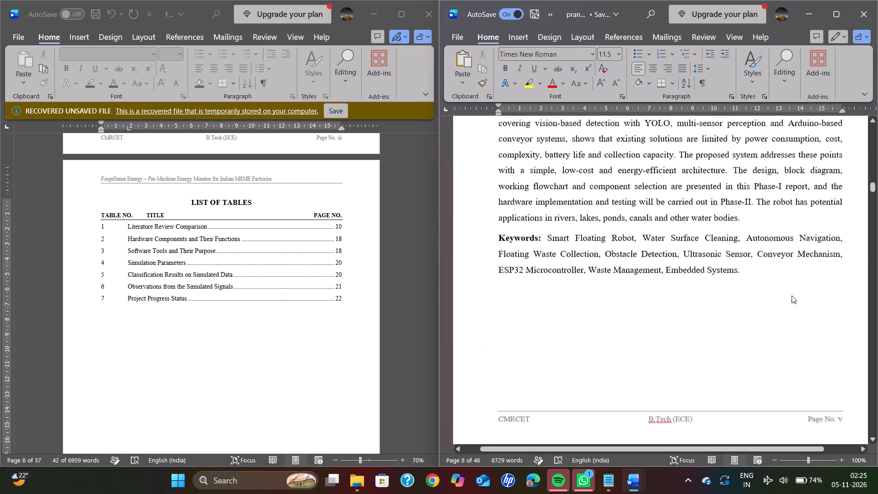
scroll(792, 295, up, 4)
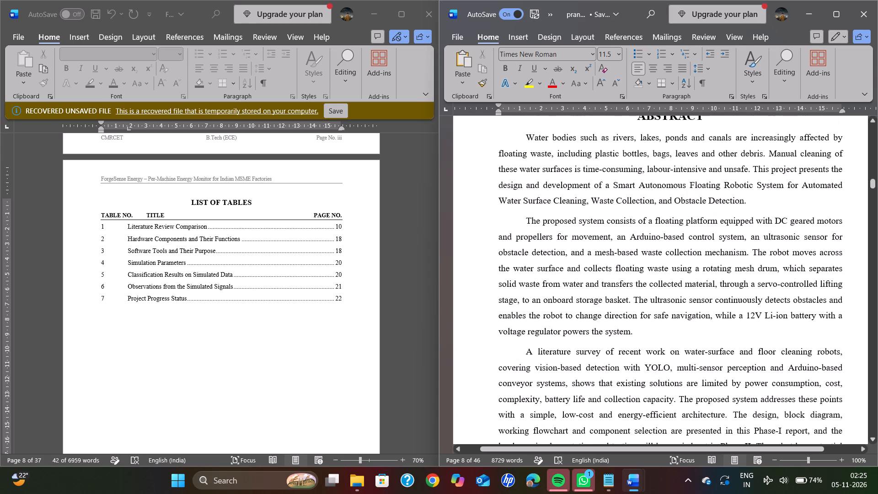
scroll(797, 316, up, 1)
Copy the three body paragraphs of the ABSTRACT from the recovered report, leaving out the heading.
scroll(343, 328, down, 1)
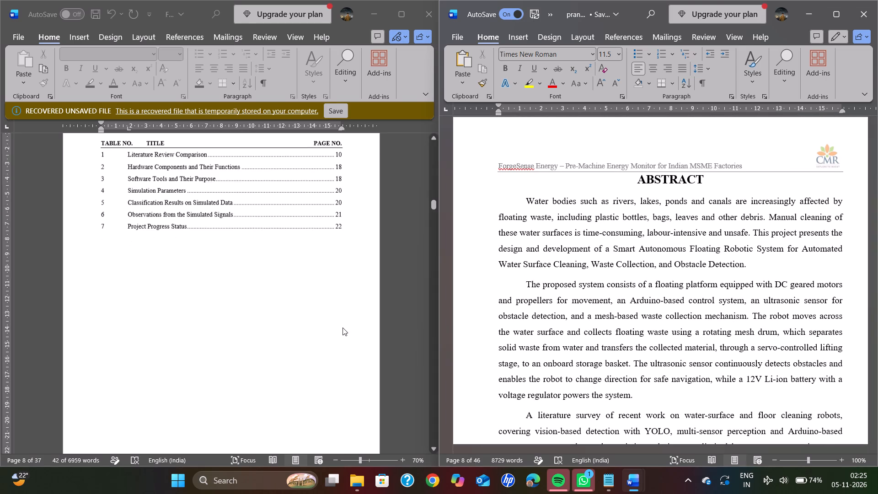
scroll(343, 328, down, 3)
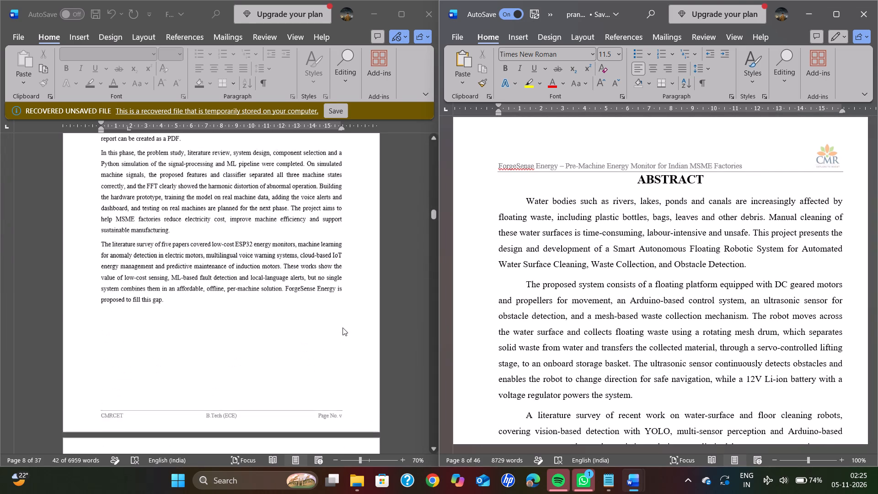
scroll(343, 328, down, 1)
click(164, 333)
drag(164, 333, 163, 333)
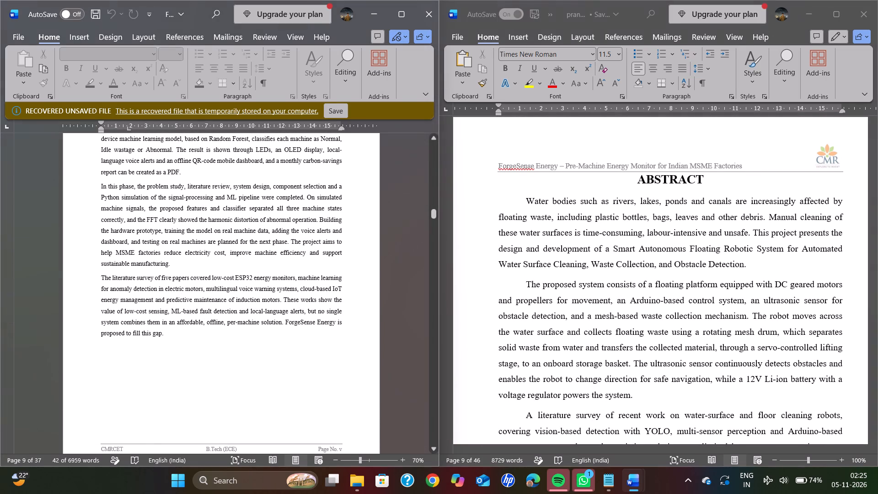
drag(163, 333, 122, 210)
click(174, 335)
scroll(174, 335, up, 1)
drag(166, 397, 97, 225)
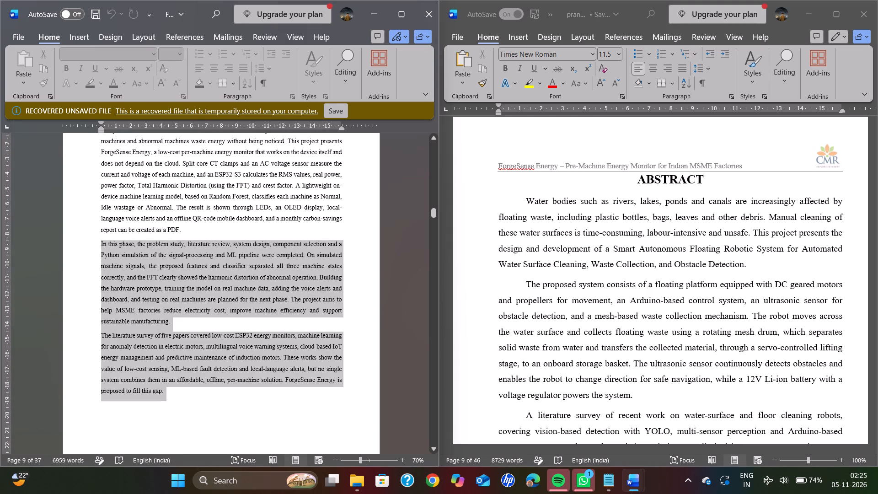
drag(97, 225, 97, 250)
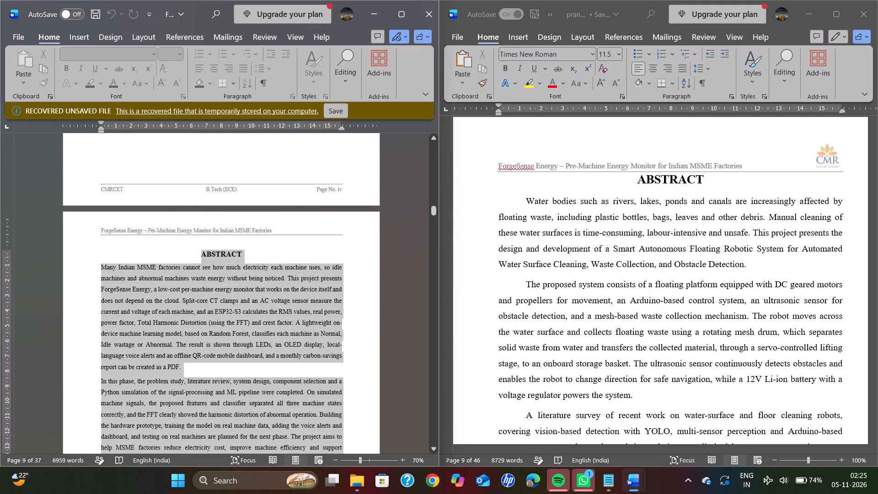
drag(97, 250, 96, 272)
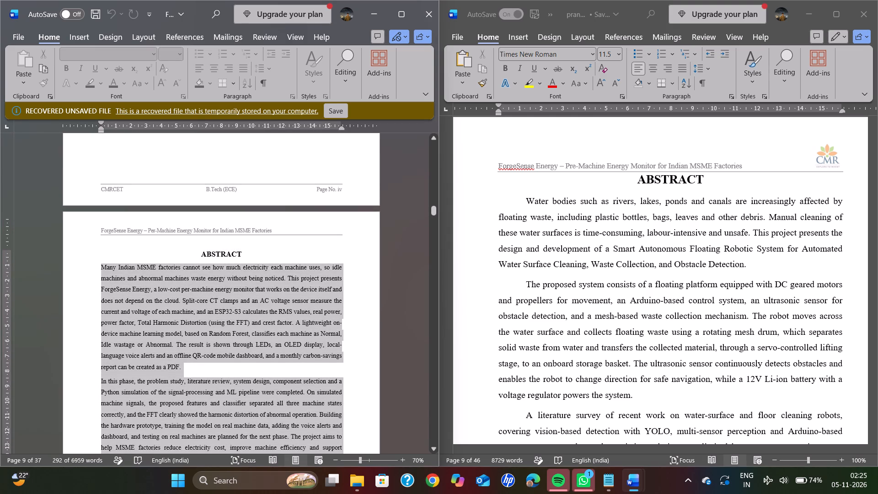
key(ctrl+c)
key(ctrl+c)
key(ctrl+c)
key(ctrl+c)
key(ctrl+c)
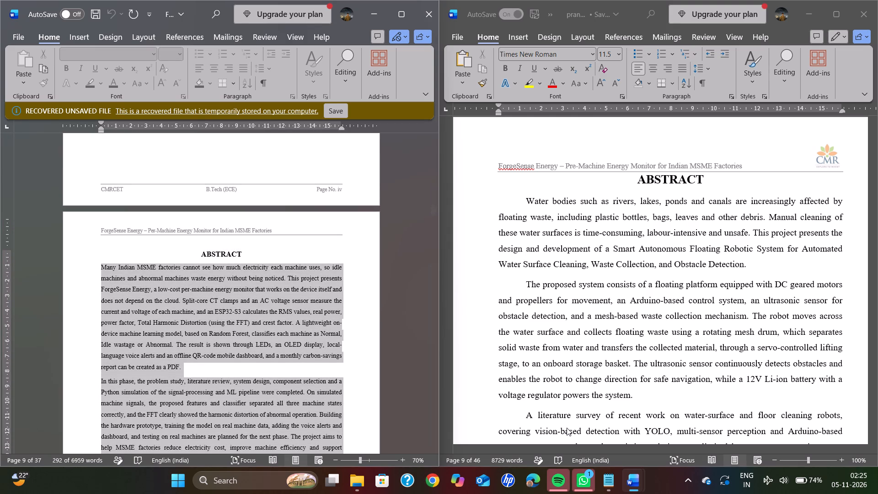
Replace the table list in Notepad with the copied abstract, cut it as plain text, and return to the two Word reports.
click(602, 480)
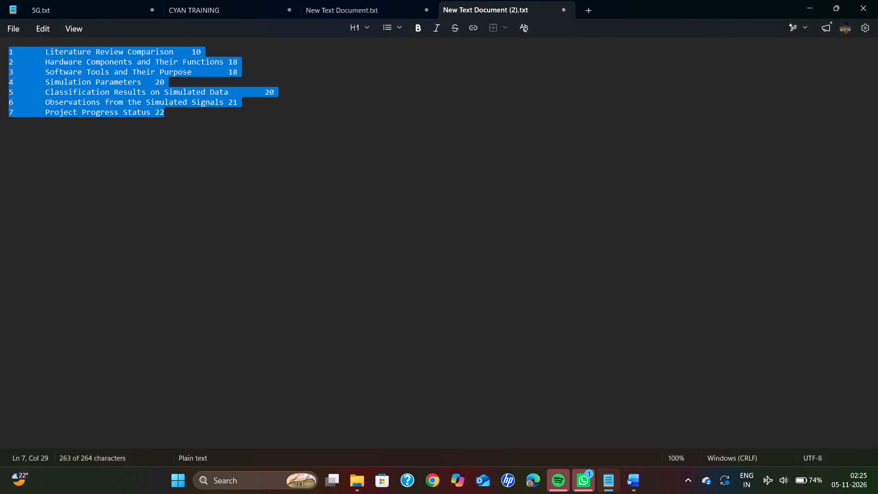
key(ctrl+v)
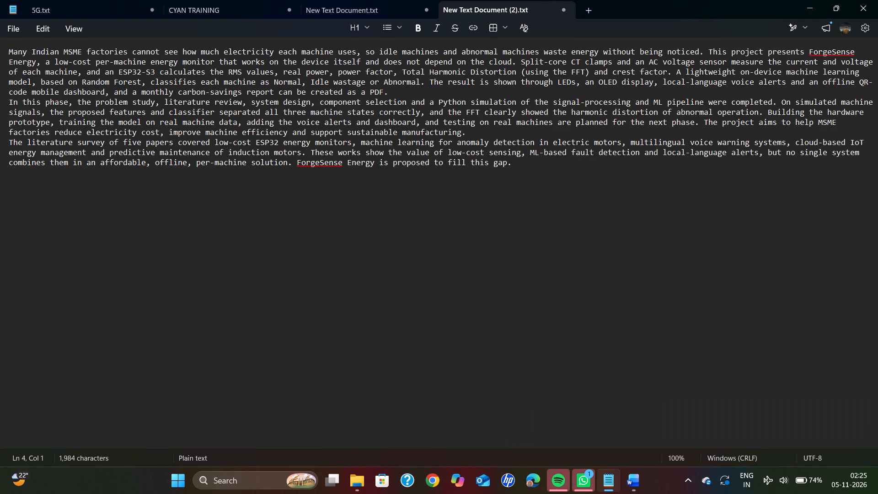
ctrl+click(447, 348)
key(ctrl+a)
key(ctrl+a)
key(ctrl+a)
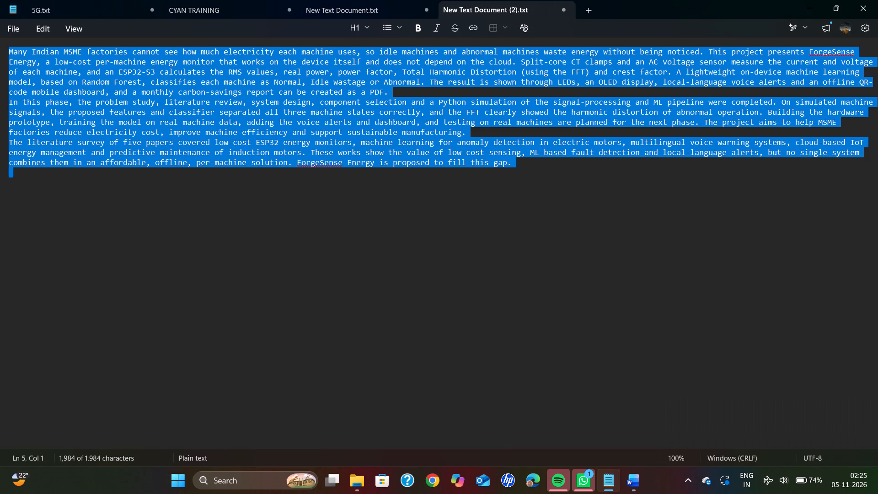
key(ctrl+c)
key(ctrl+c)
key(ctrl+x)
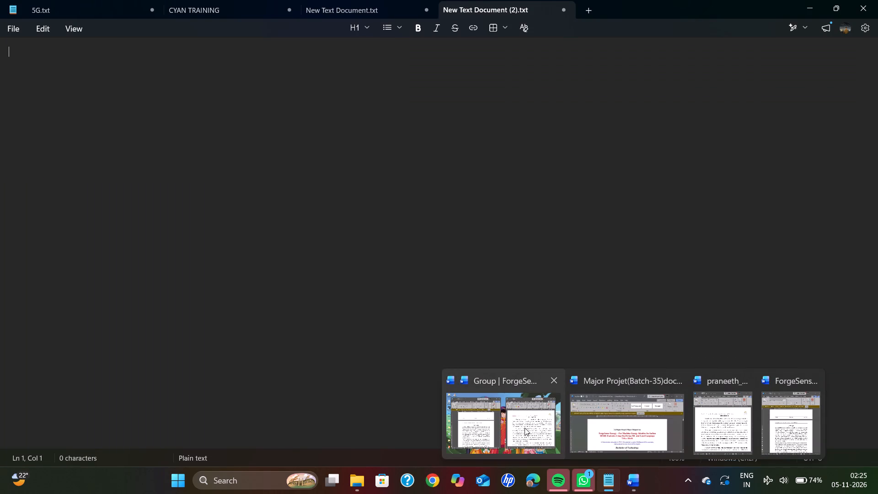
click(525, 428)
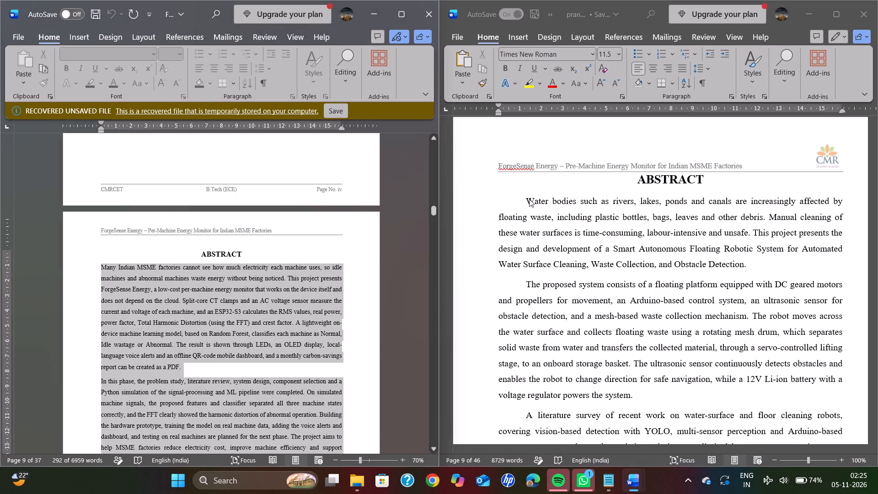
Select the editable report's old abstract through the Keywords paragraph and check its line spacing setting.
click(529, 199)
click(526, 201)
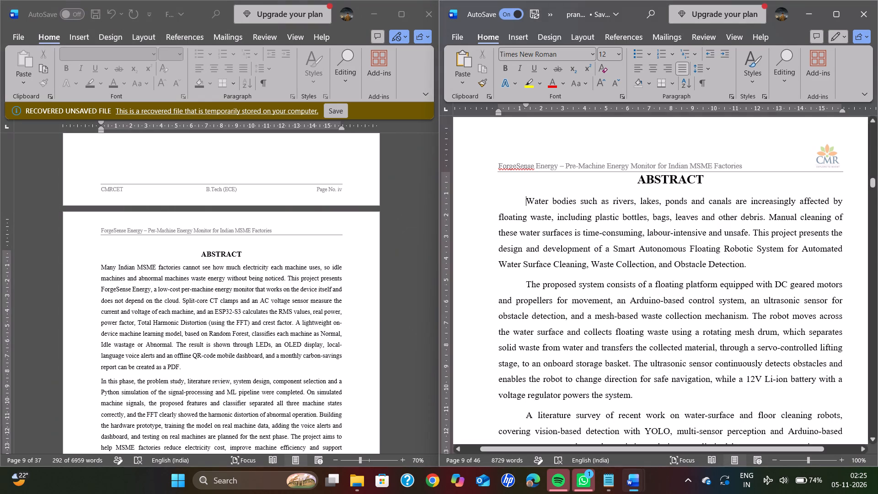
drag(526, 201, 681, 397)
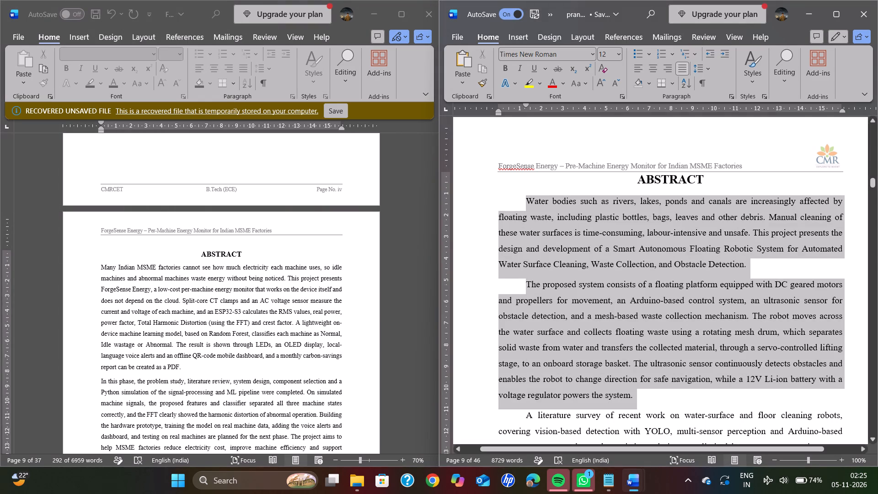
drag(681, 397, 672, 430)
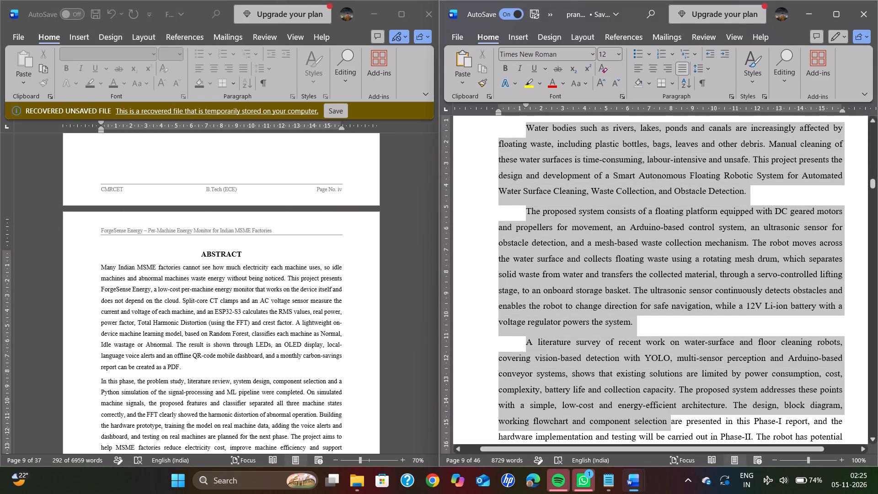
drag(672, 430, 671, 460)
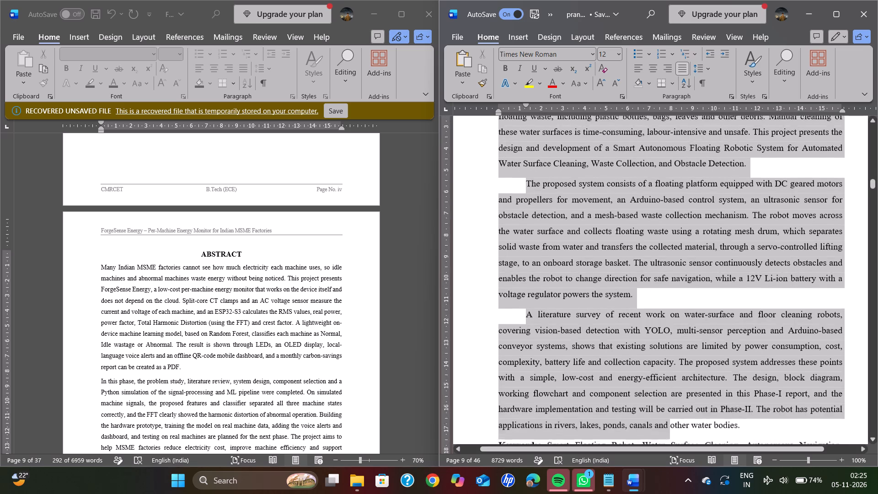
drag(671, 460, 740, 131)
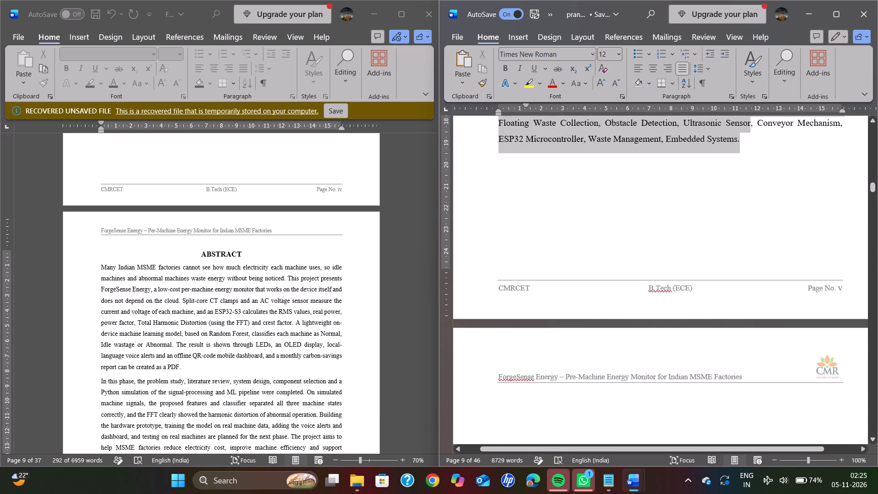
drag(740, 131, 739, 160)
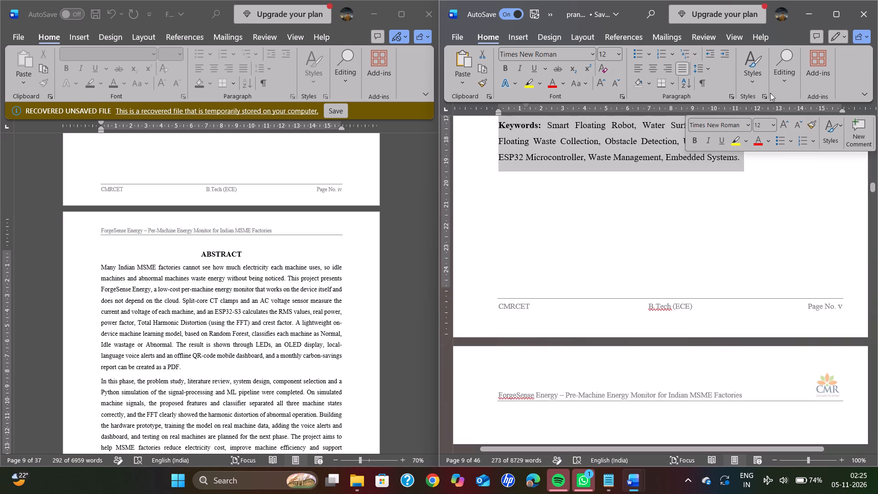
click(709, 67)
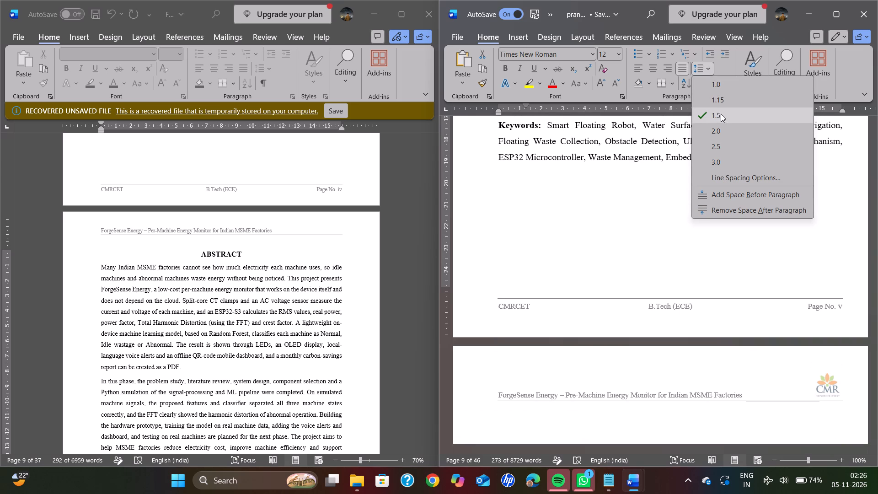
click(657, 210)
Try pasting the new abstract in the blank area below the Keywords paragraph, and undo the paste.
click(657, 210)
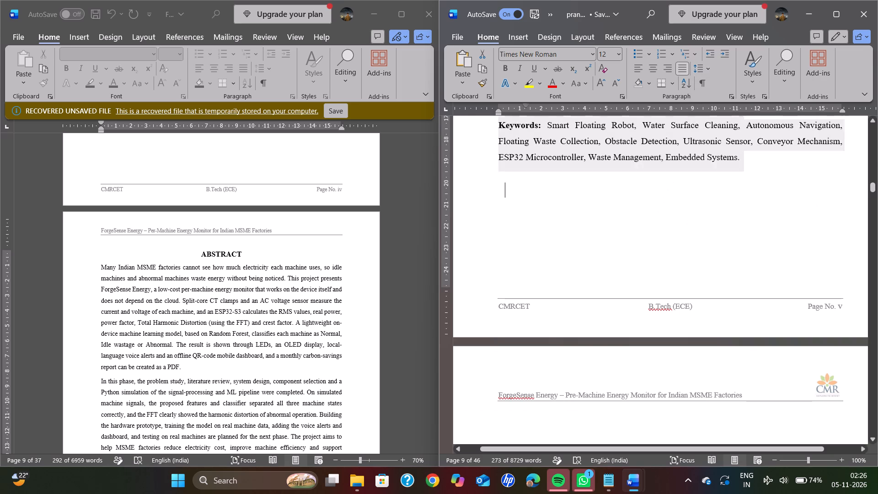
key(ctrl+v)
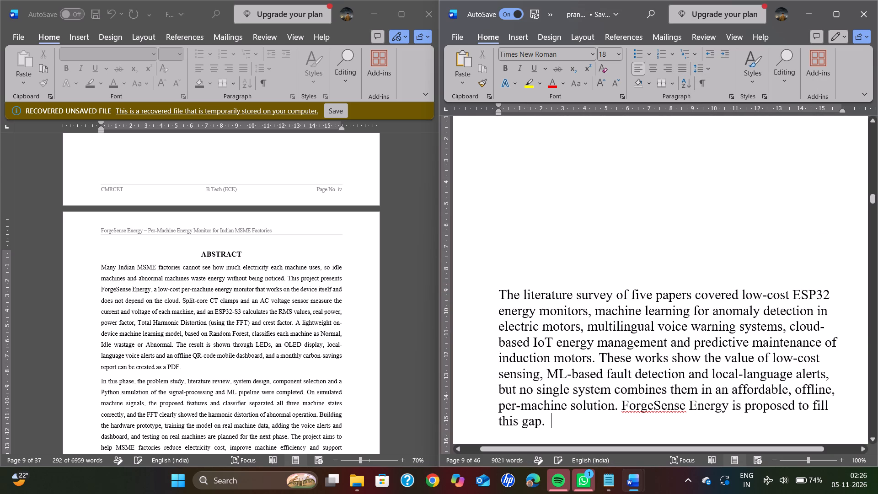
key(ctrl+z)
Replace the old abstract in the editable report, including the Keywords paragraph, with the ForgeSense Energy abstract text.
scroll(657, 210, up, 5)
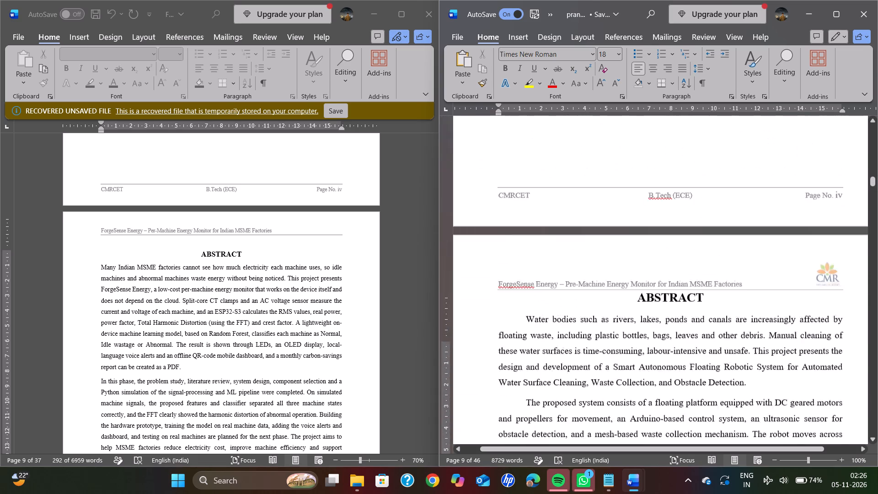
scroll(657, 210, down, 3)
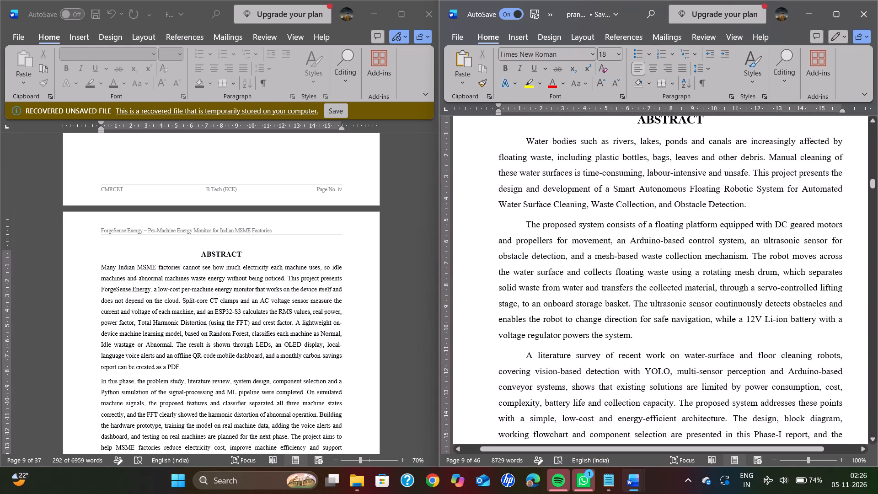
drag(529, 139, 748, 430)
scroll(688, 301, up, 1)
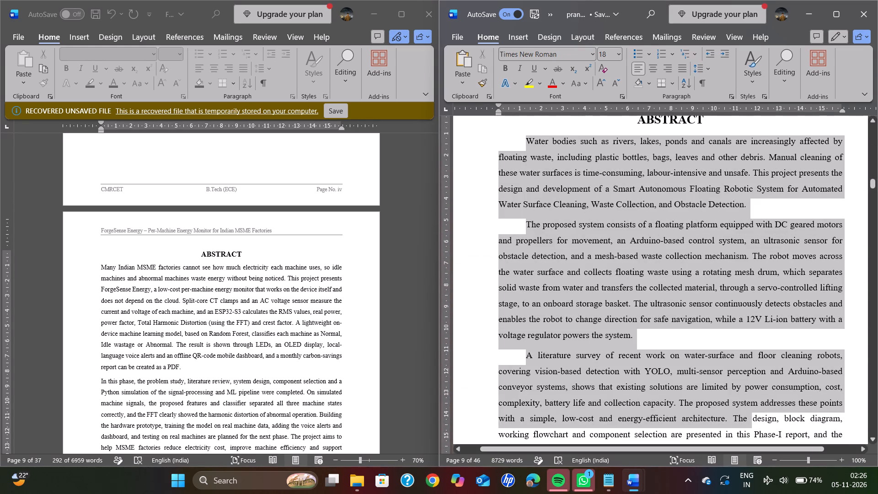
drag(748, 430, 744, 227)
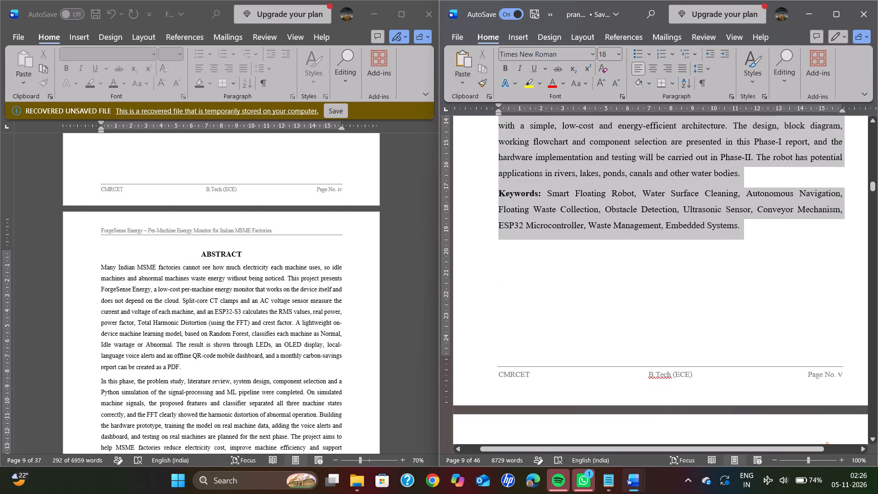
drag(744, 227, 739, 227)
key(ctrl+v)
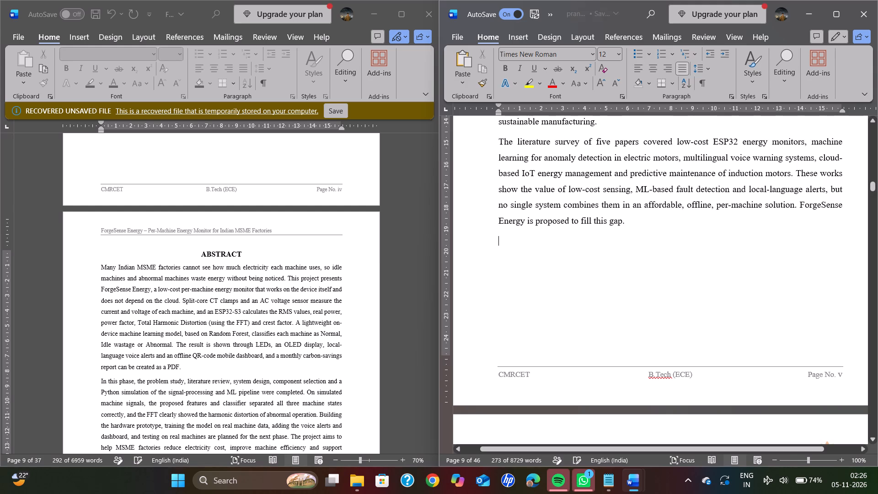
Indent the first line of the abstract paragraph beginning "Many Indian MSME factories".
scroll(739, 227, up, 3)
scroll(739, 227, down, 1)
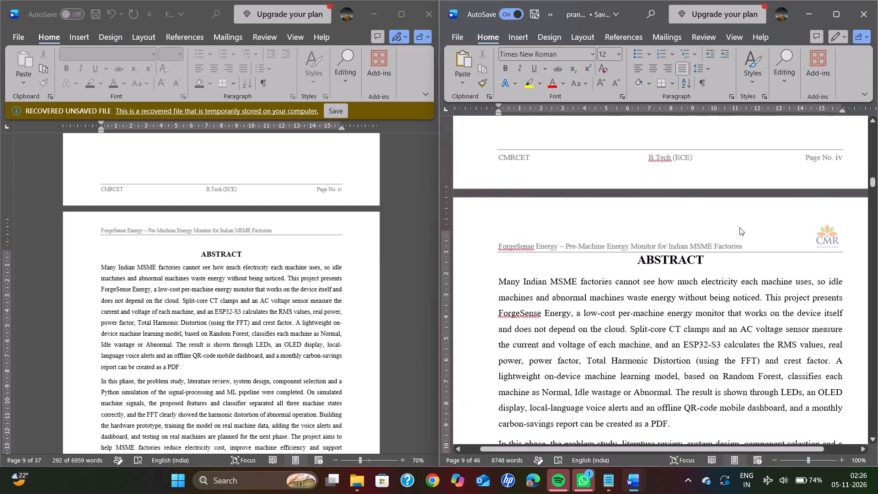
scroll(739, 227, down, 1)
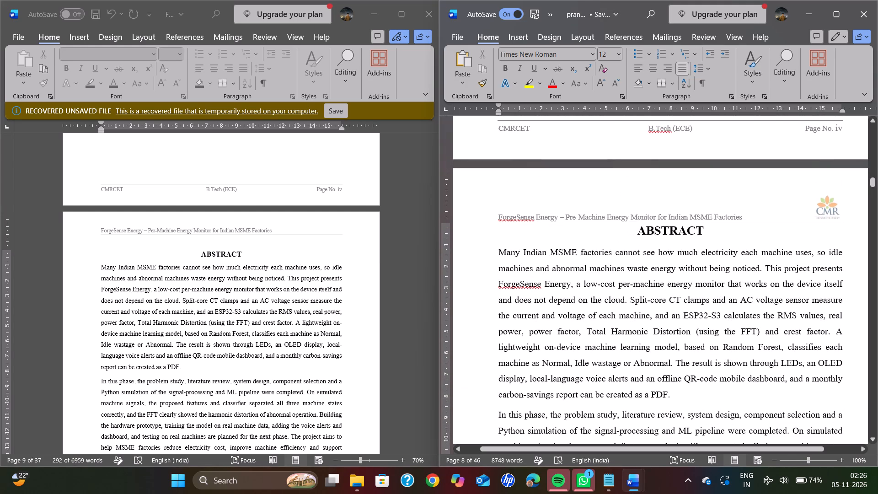
click(500, 252)
click(500, 252)
key(Tab)
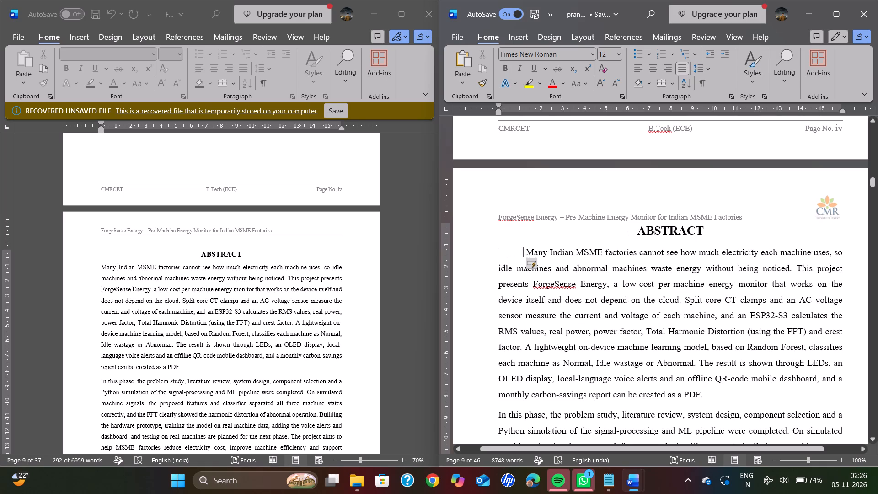
Indent the first lines of the abstract paragraphs beginning "In this phase" and "The literature survey" in the editable report.
scroll(527, 278, down, 1)
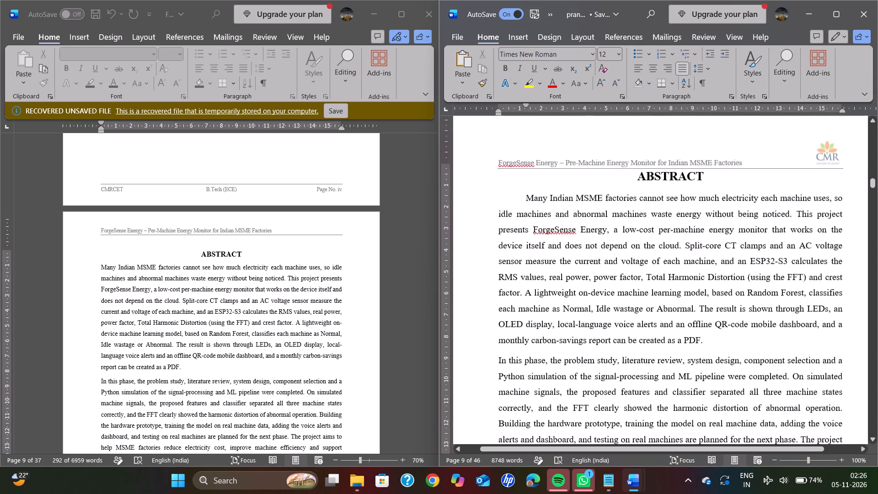
scroll(527, 278, down, 3)
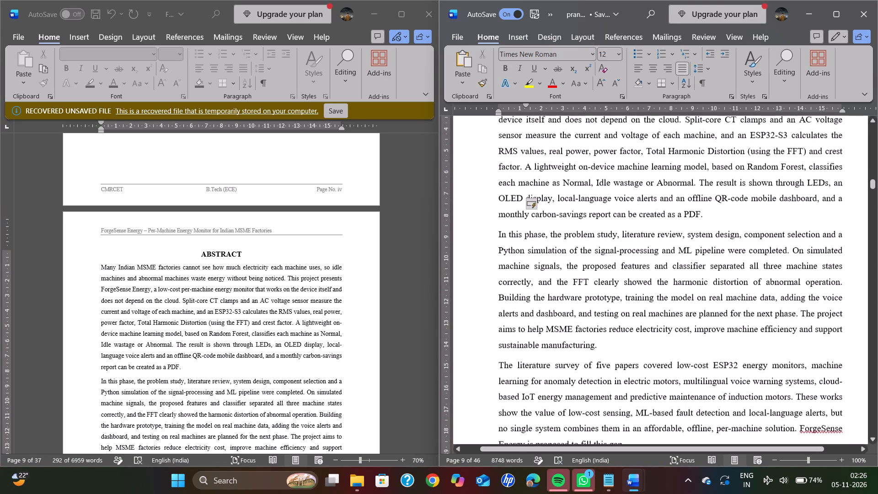
click(498, 231)
key(Tab)
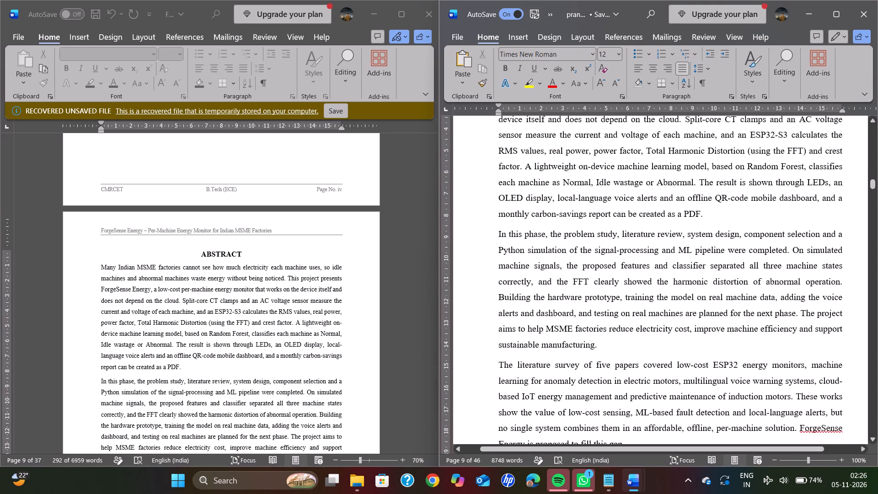
scroll(500, 244, down, 2)
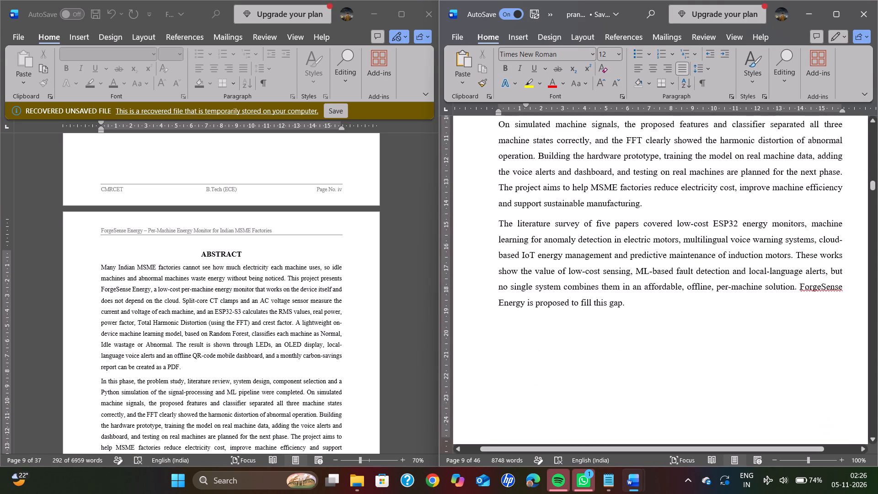
click(500, 222)
key(Tab)
Apply 1.5 line spacing to all three abstract paragraphs in the editable report.
scroll(514, 226, up, 1)
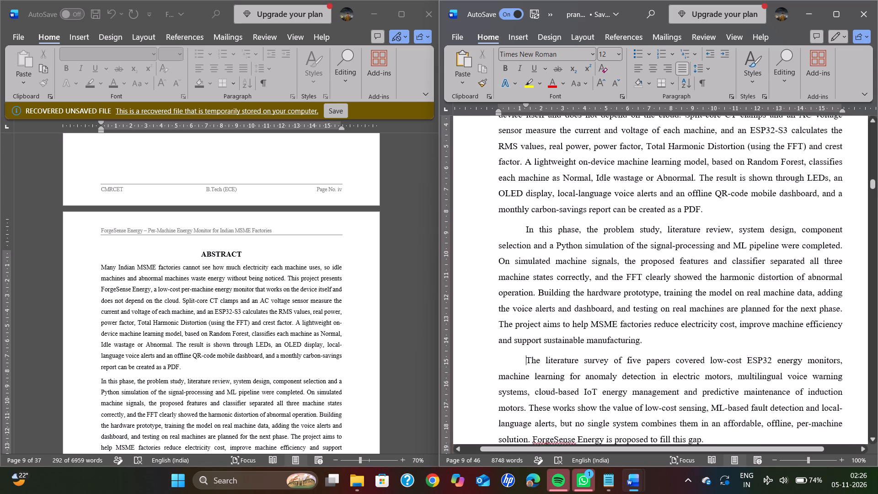
scroll(514, 226, up, 1)
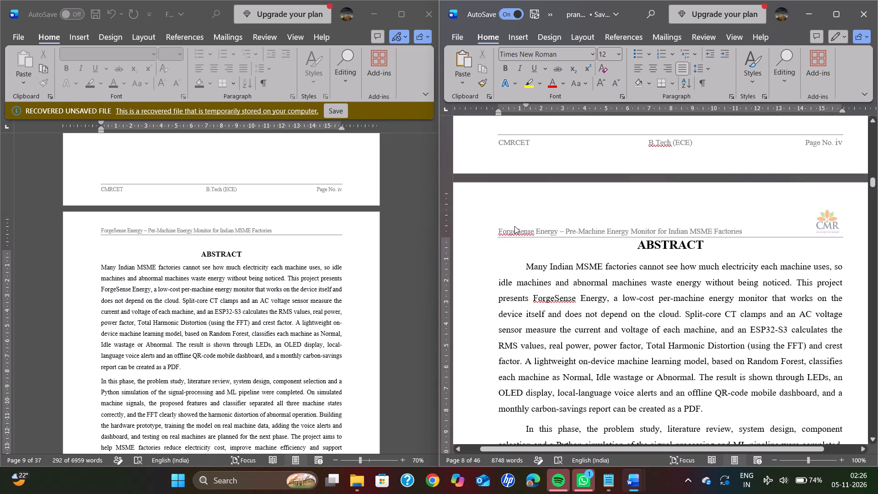
scroll(514, 226, down, 4)
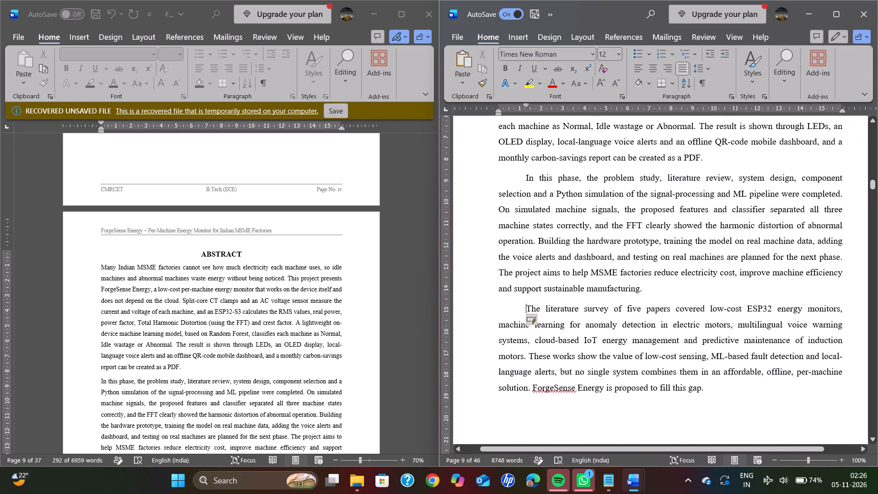
drag(704, 386, 538, 183)
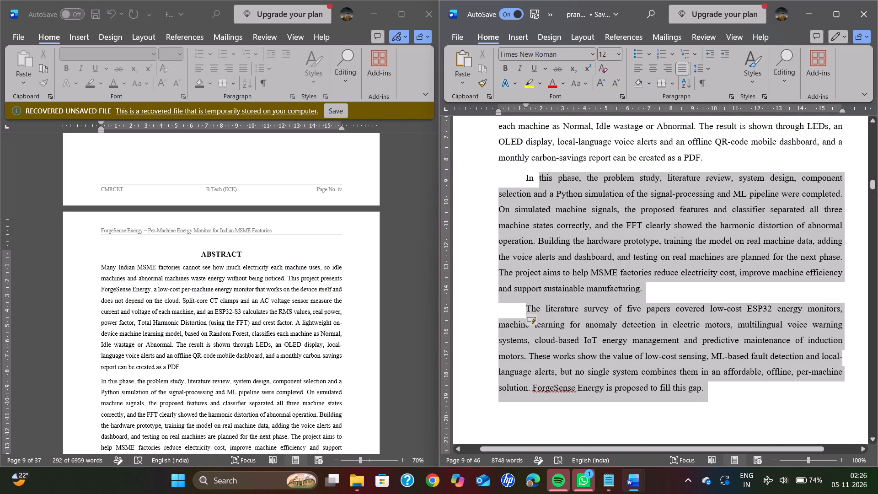
drag(538, 183, 534, 277)
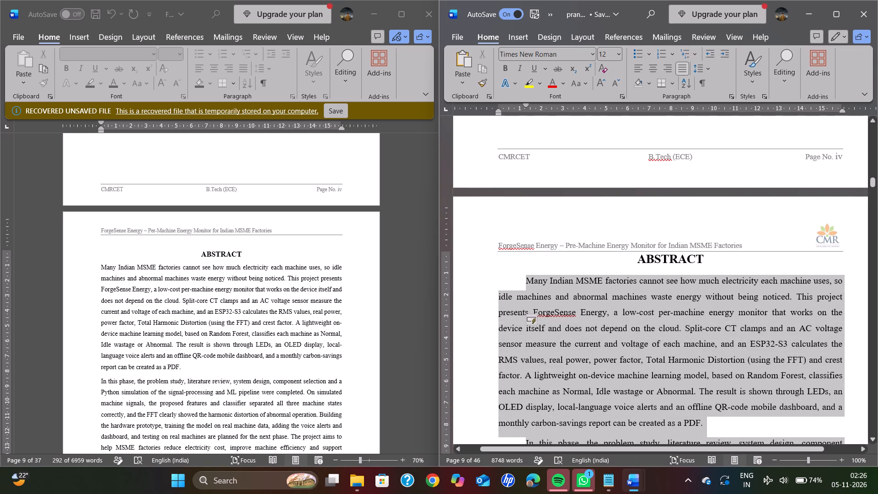
drag(534, 277, 533, 277)
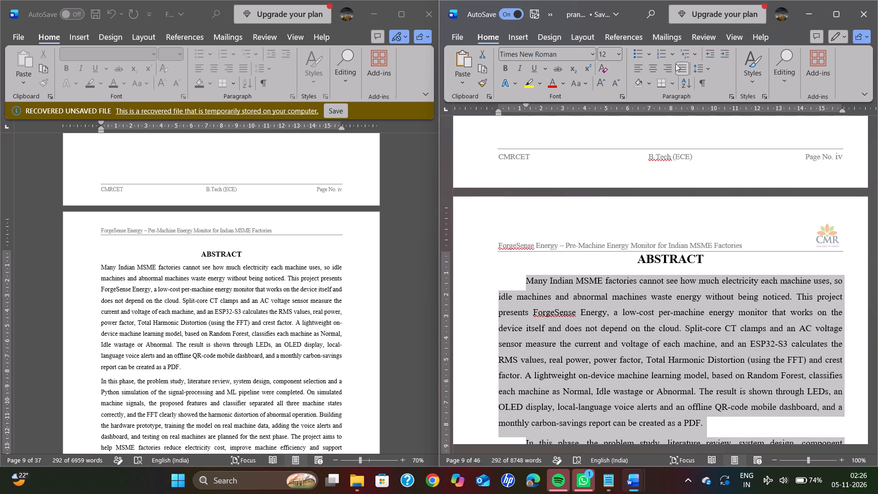
click(699, 66)
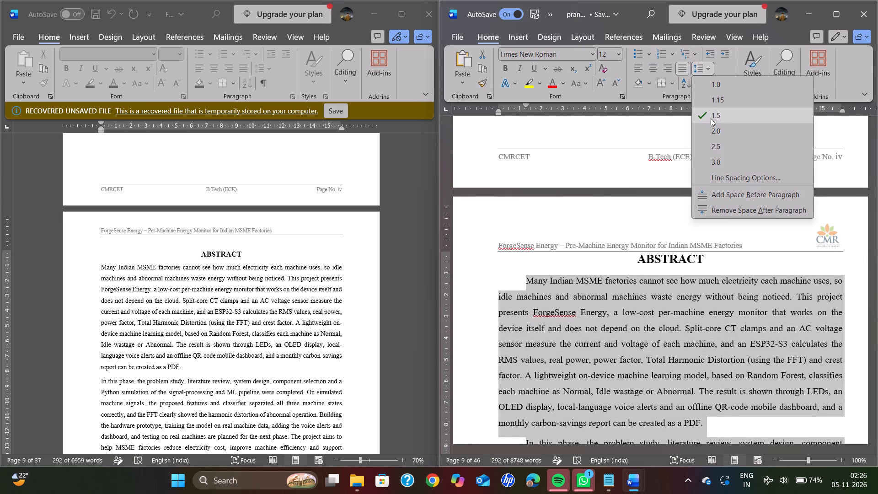
click(711, 118)
click(760, 270)
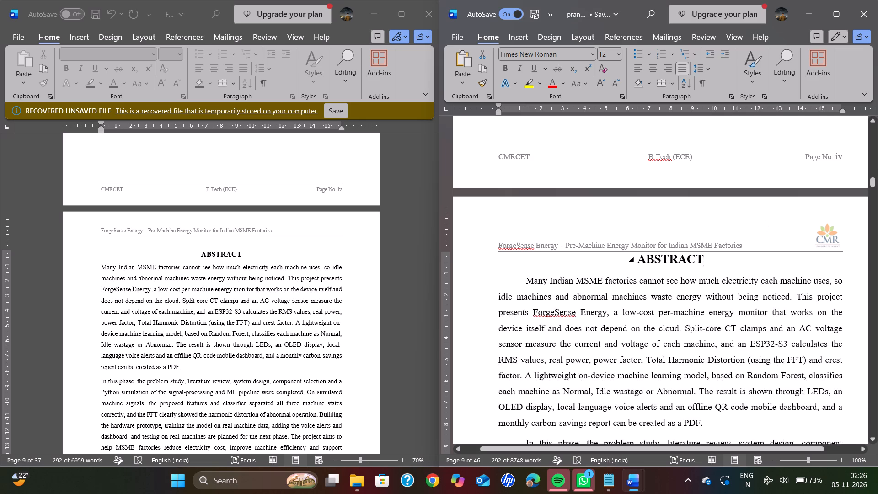
Copy the recovered report's section 1.1 Motivation and Applications body text, from "Electricity is one of" through "greener manufacturing".
scroll(760, 270, down, 5)
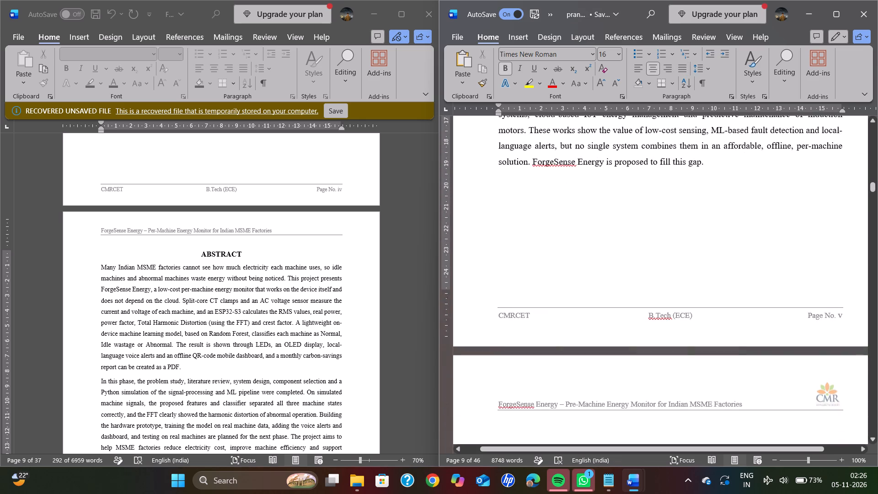
scroll(760, 270, down, 1)
scroll(358, 325, down, 2)
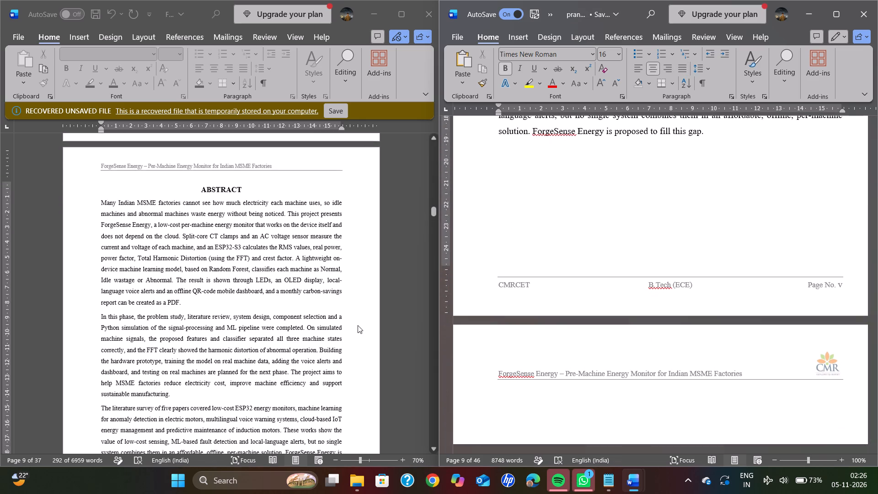
scroll(358, 325, down, 2)
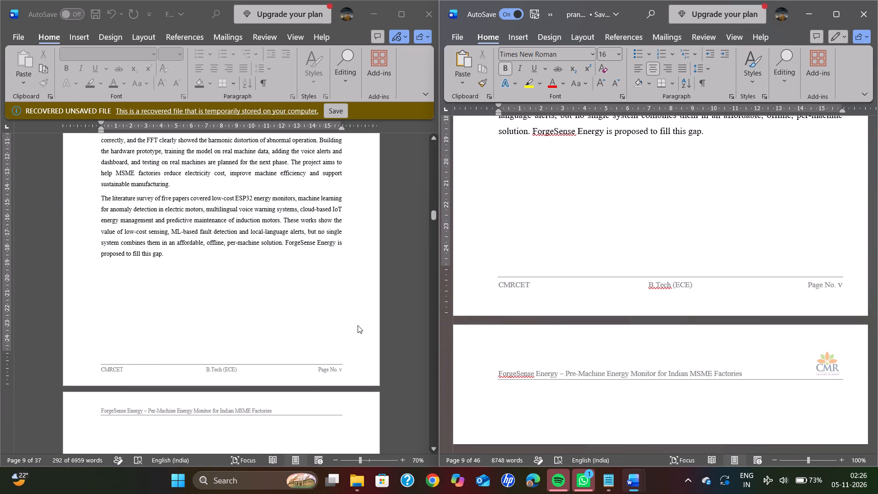
scroll(358, 325, down, 5)
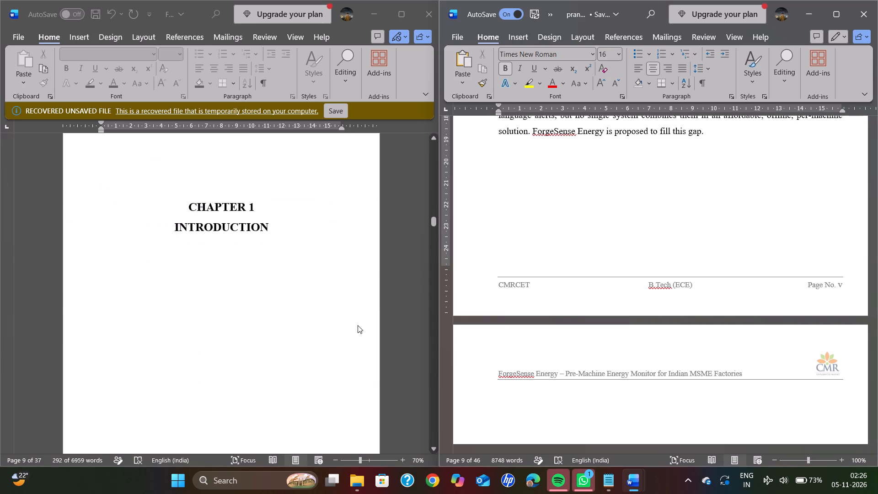
scroll(574, 312, down, 6)
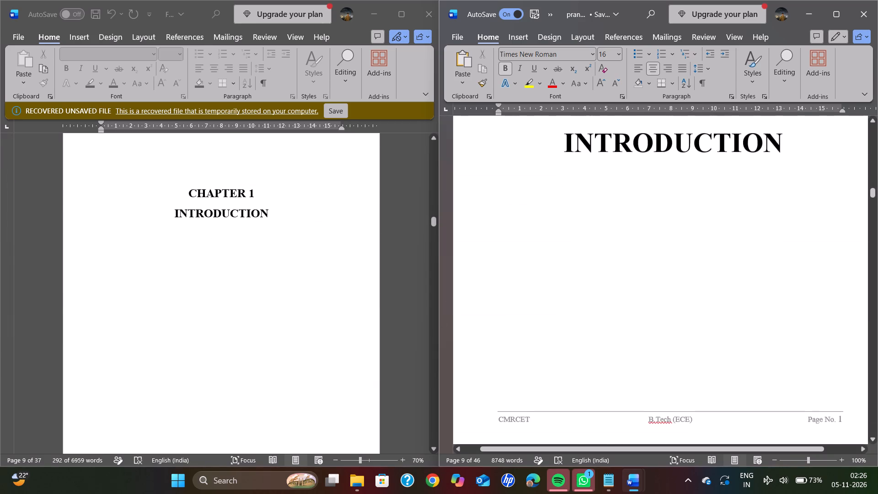
scroll(574, 312, down, 3)
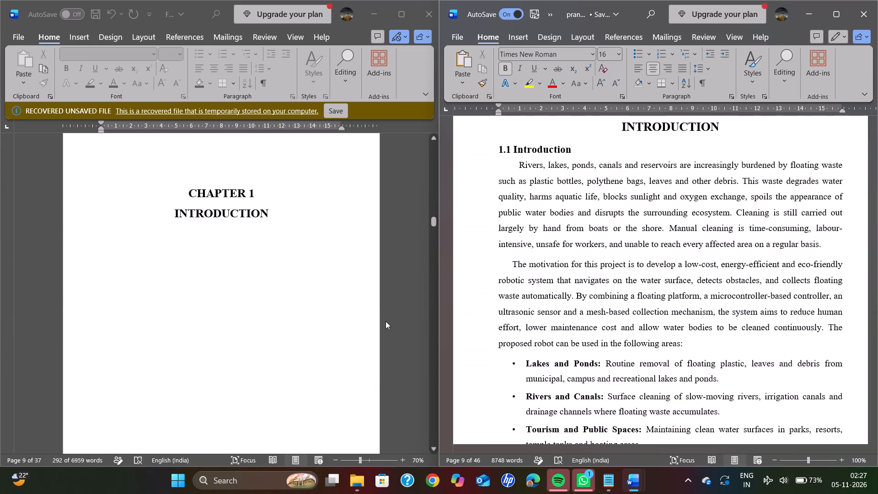
scroll(385, 321, down, 4)
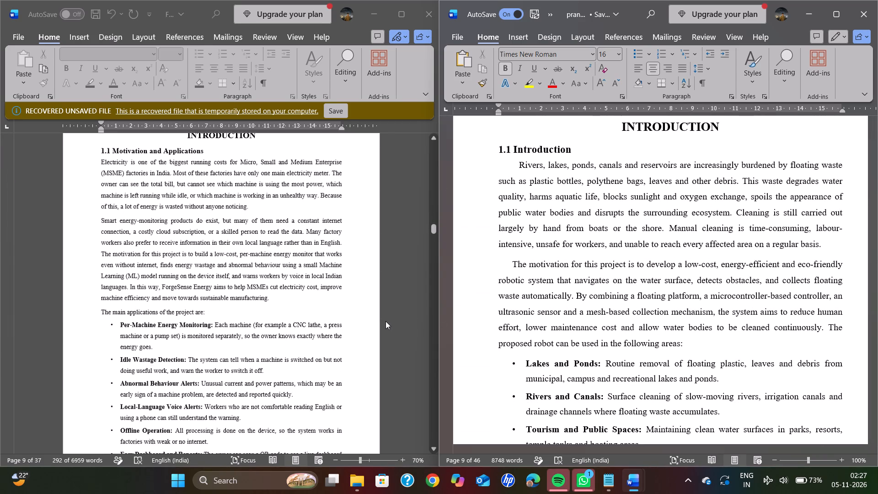
scroll(385, 321, down, 1)
click(101, 157)
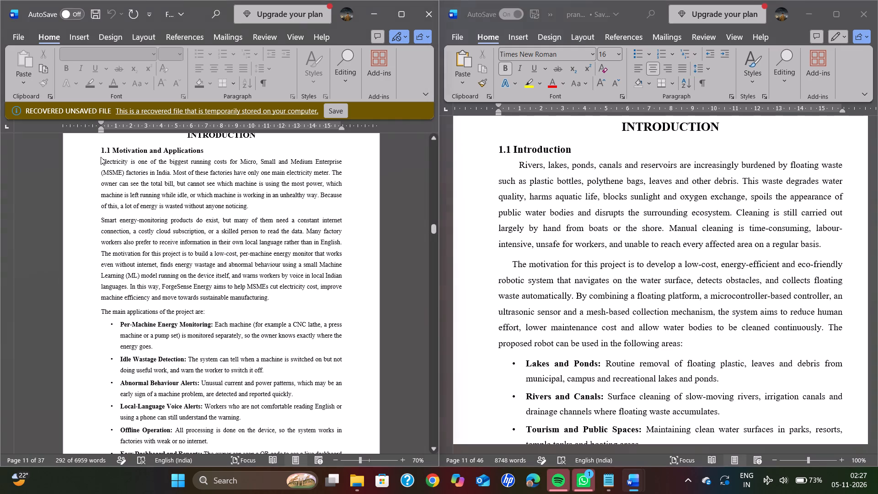
drag(99, 159, 226, 316)
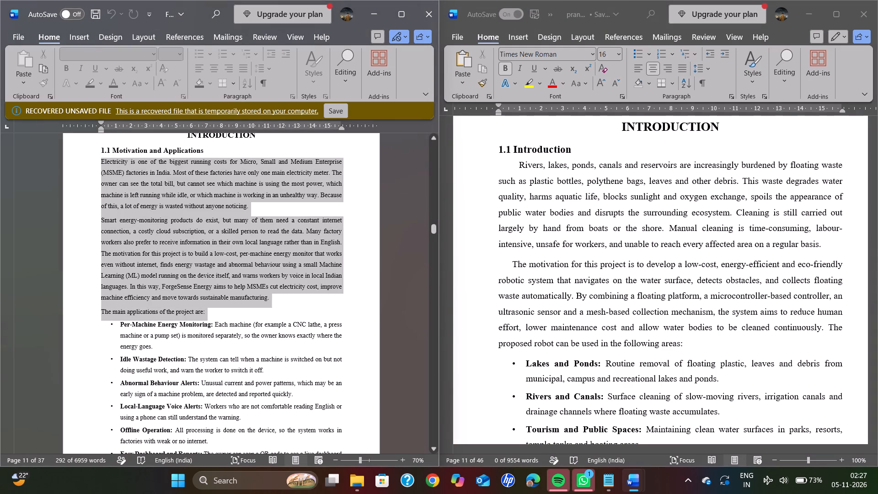
drag(226, 316, 272, 451)
scroll(230, 329, up, 1)
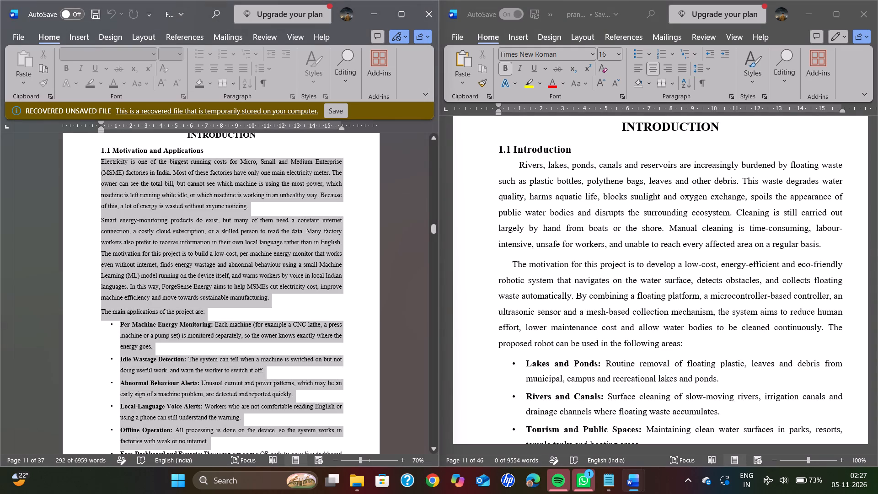
drag(272, 451, 296, 430)
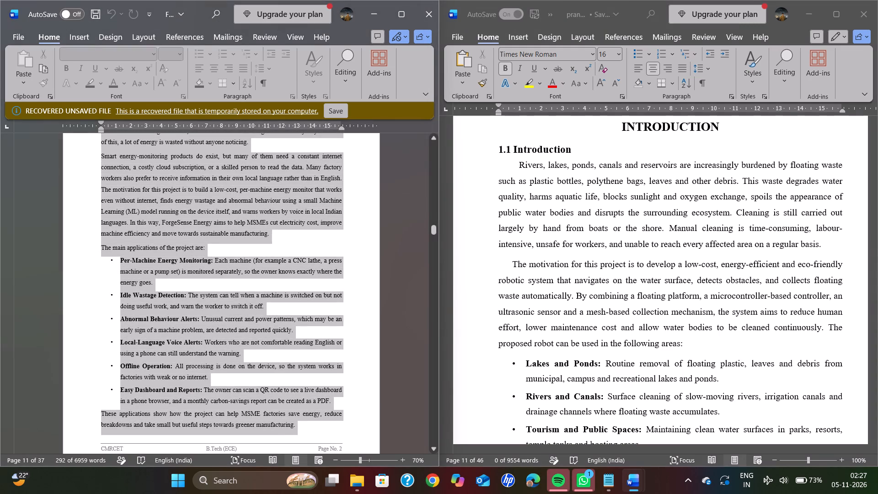
drag(296, 430, 296, 430)
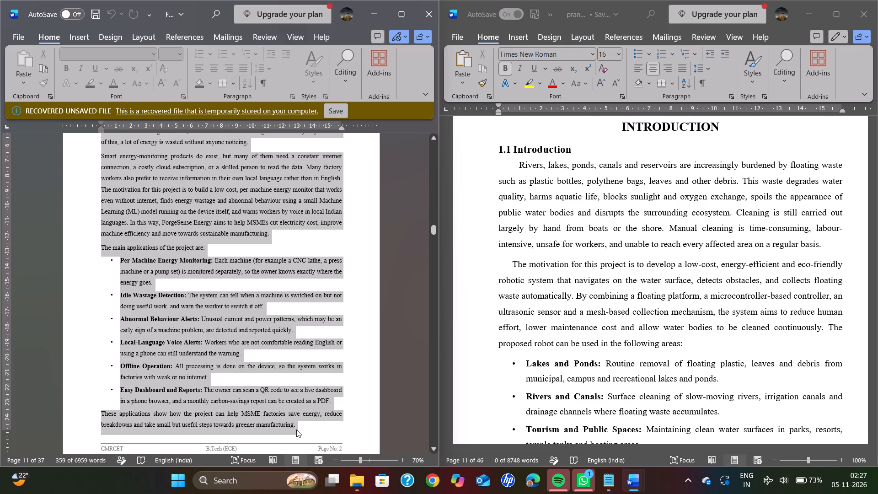
key(ctrl+c)
key(ctrl+c)
key(ctrl+c)
key(ctrl+c)
key(ctrl+c)
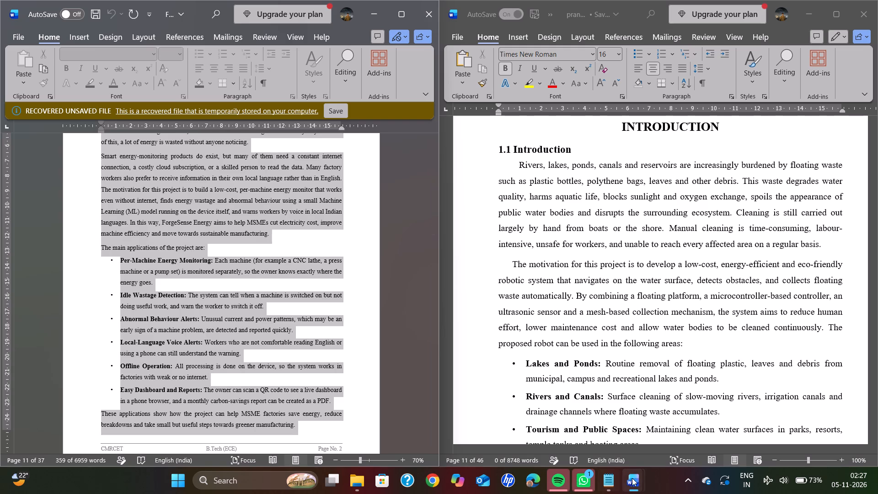
Switch to Notepad, paste the section 1.1 text into the empty New Text Document (2).txt, and cut it all back out as plain text.
click(614, 483)
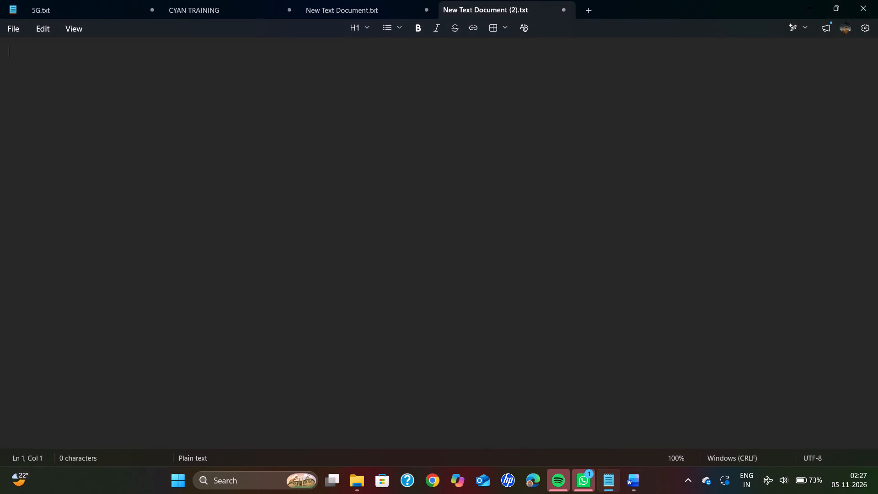
key(ctrl+v)
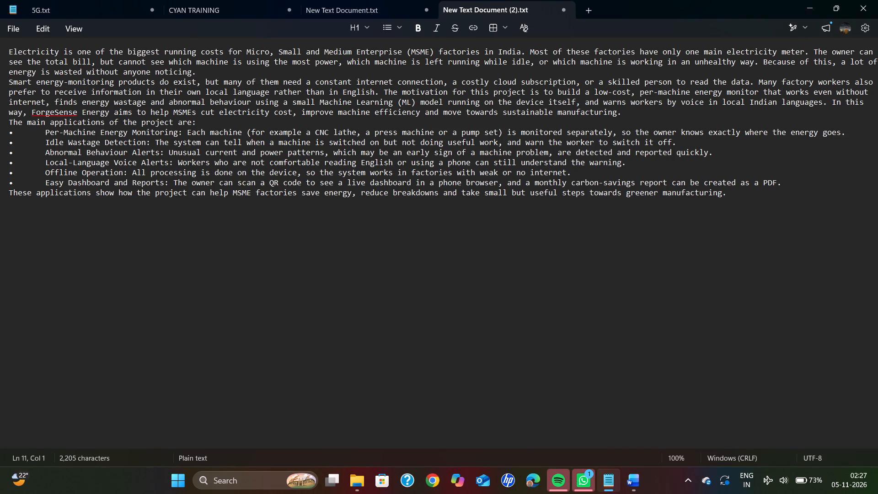
key(ctrl+a)
key(ctrl+c)
key(ctrl+c)
key(ctrl+c)
key(ctrl+c)
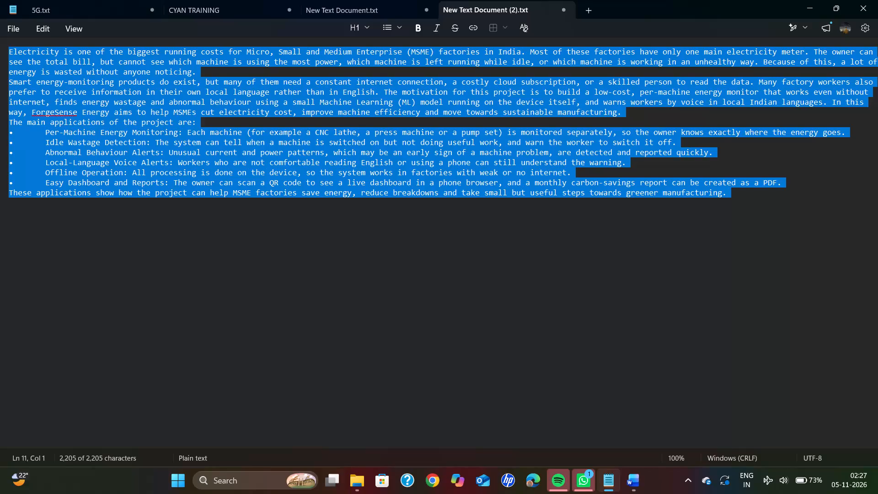
key(ctrl+x)
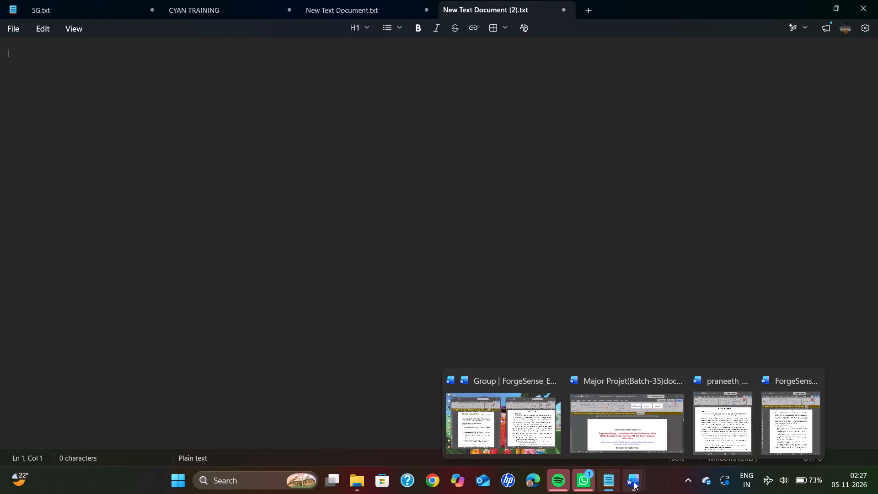
Switch to Word and replace the editable report's section 1.1 body, from "Rivers, lakes" through "environmental management", with the cut plain text.
click(496, 397)
scroll(613, 328, down, 3)
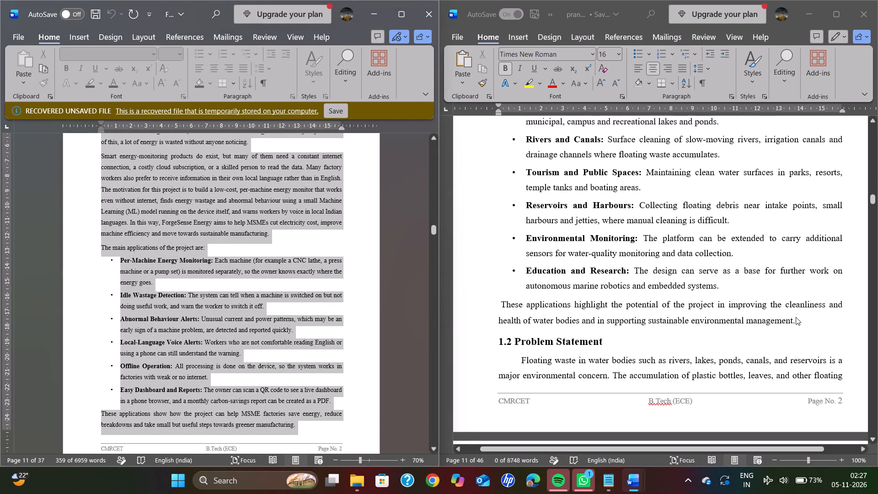
click(796, 317)
drag(796, 322, 562, 171)
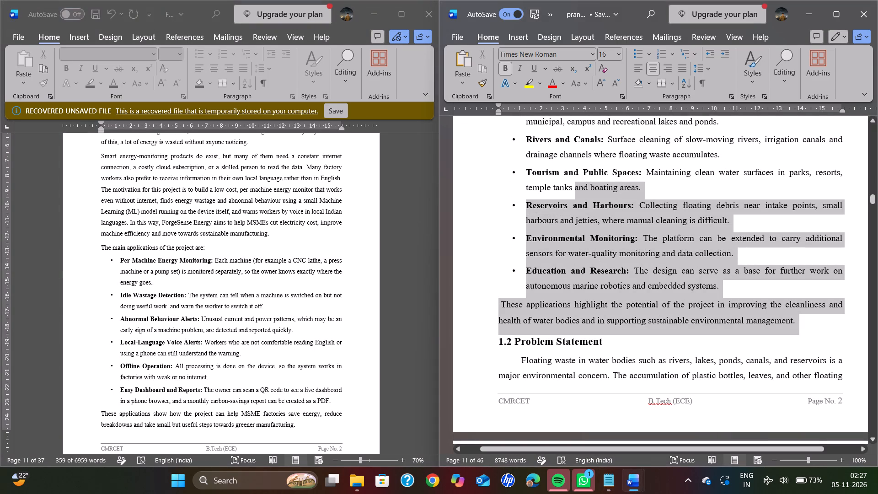
drag(562, 171, 531, 205)
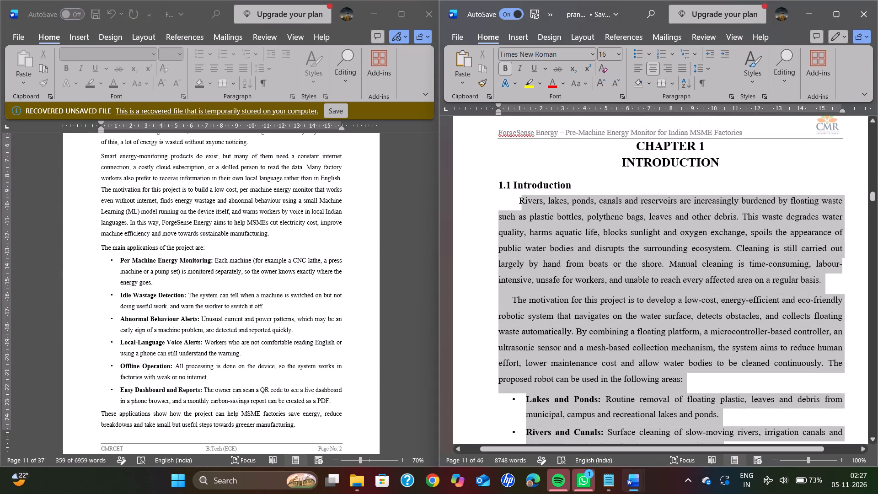
drag(531, 205, 523, 204)
right_click(523, 204)
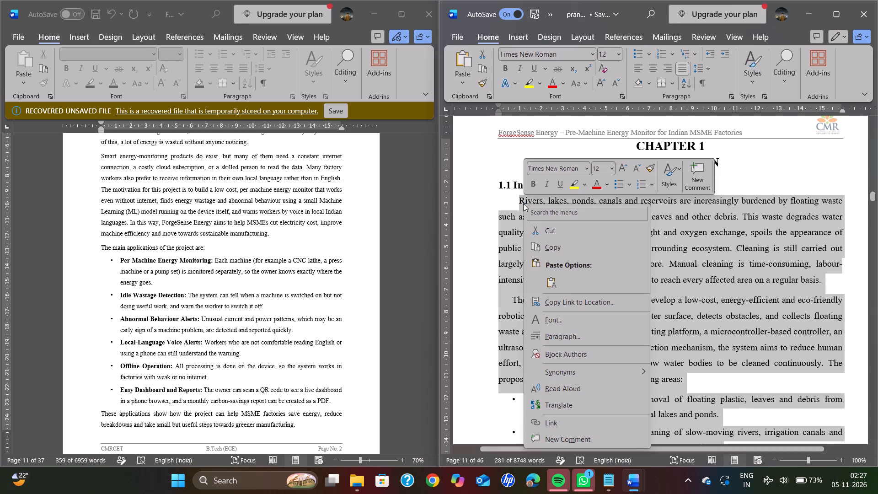
key(ctrl+v)
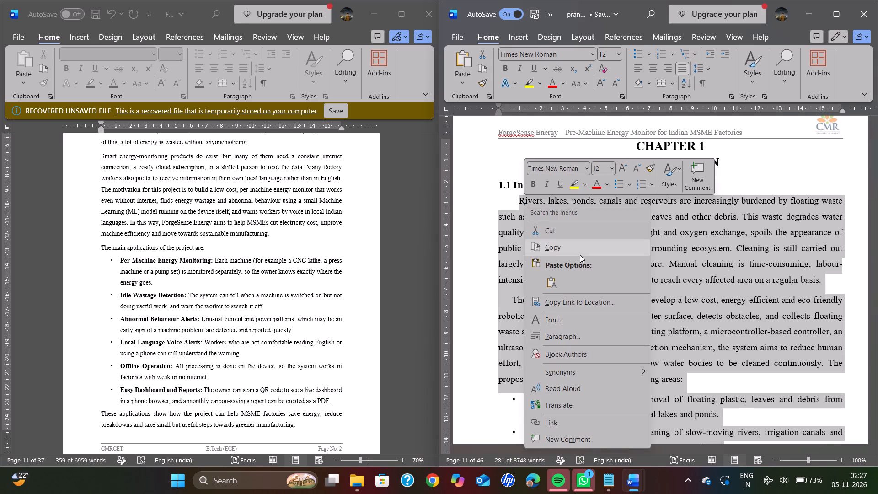
drag(578, 265, 489, 195)
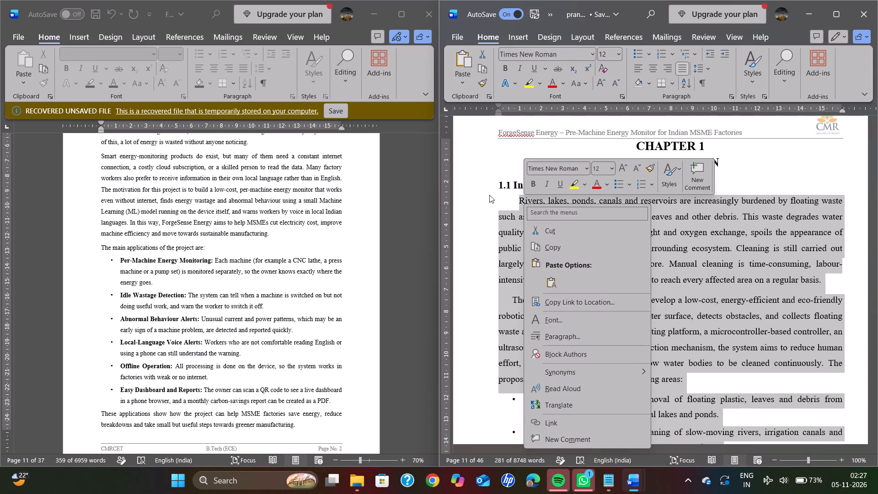
drag(489, 195, 487, 194)
click(487, 194)
key(ctrl+v)
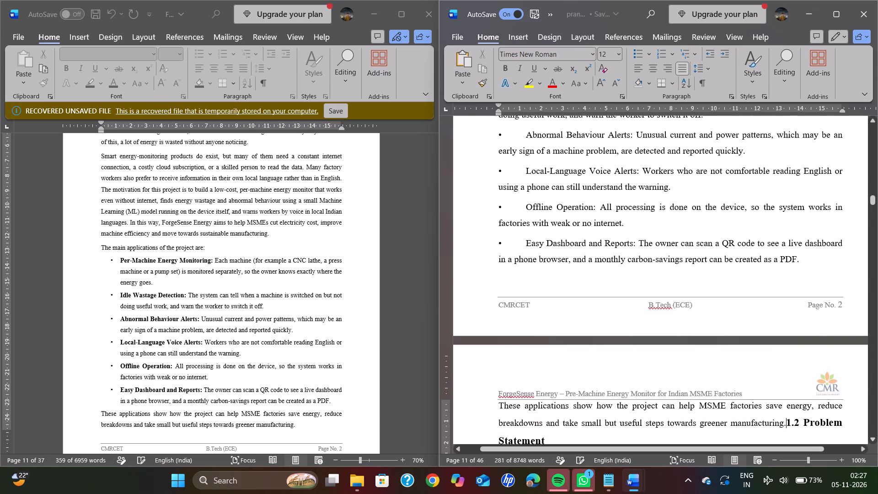
Review the pasted section 1.1 text and its junction with the 1.2 Problem Statement heading against the recovered report.
scroll(584, 257, up, 4)
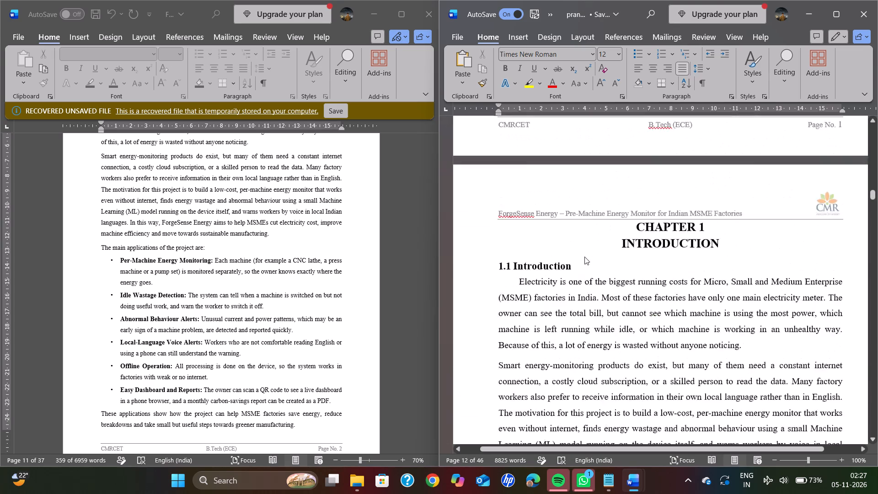
scroll(584, 257, up, 1)
scroll(584, 257, down, 2)
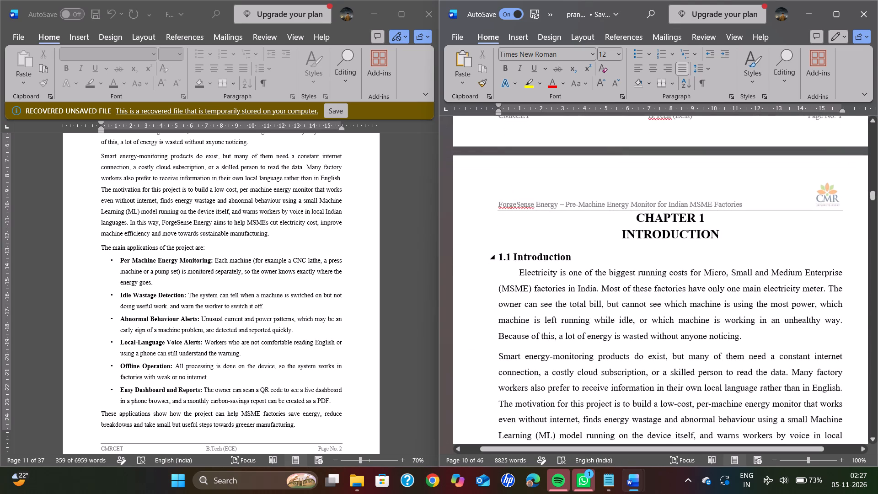
scroll(584, 257, down, 5)
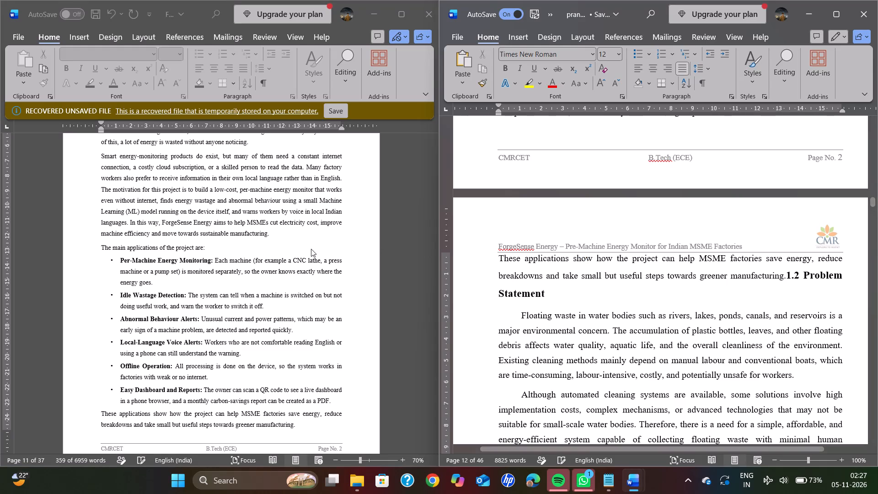
click(216, 227)
click(216, 227)
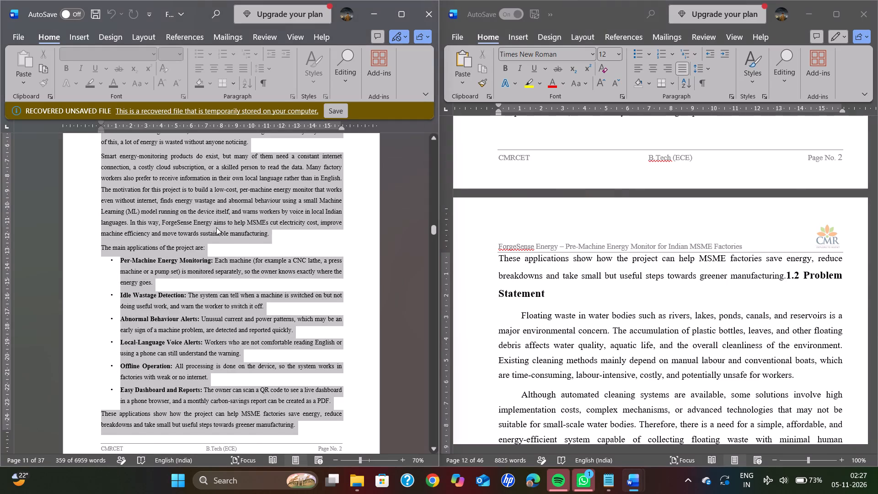
click(216, 227)
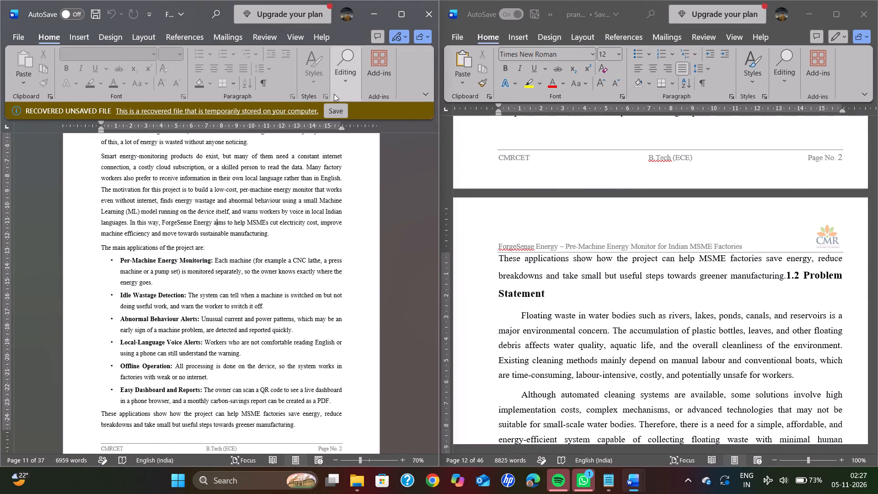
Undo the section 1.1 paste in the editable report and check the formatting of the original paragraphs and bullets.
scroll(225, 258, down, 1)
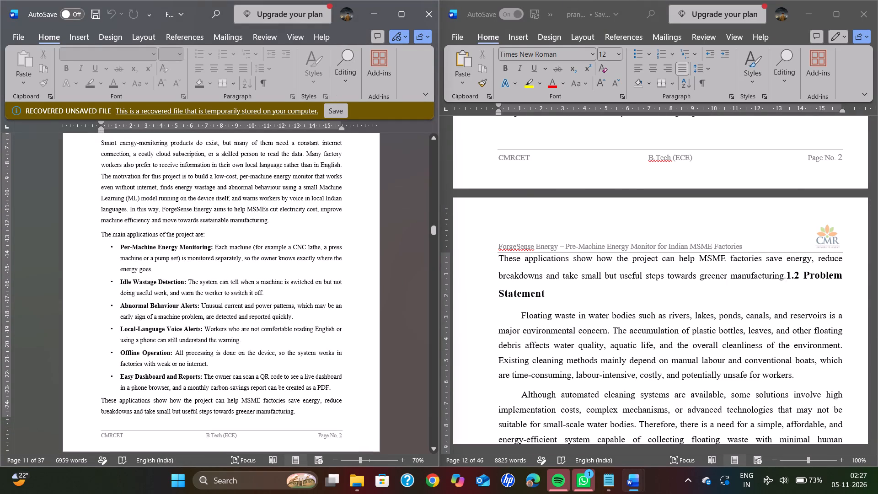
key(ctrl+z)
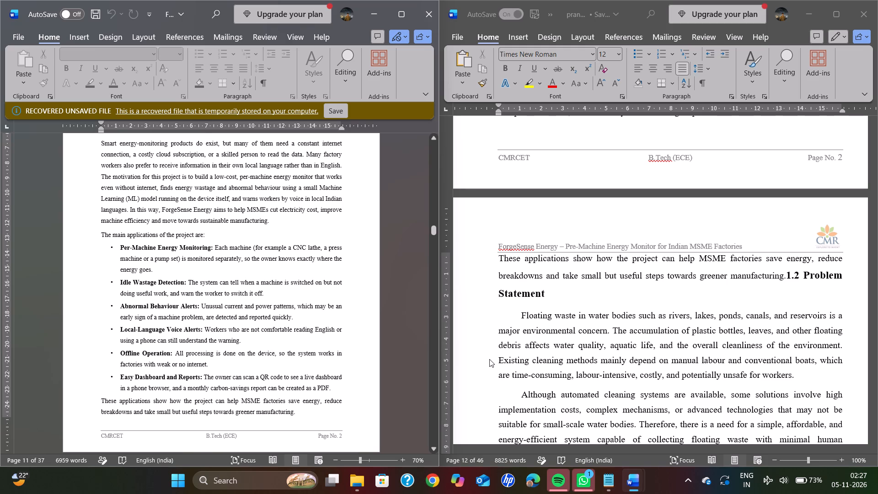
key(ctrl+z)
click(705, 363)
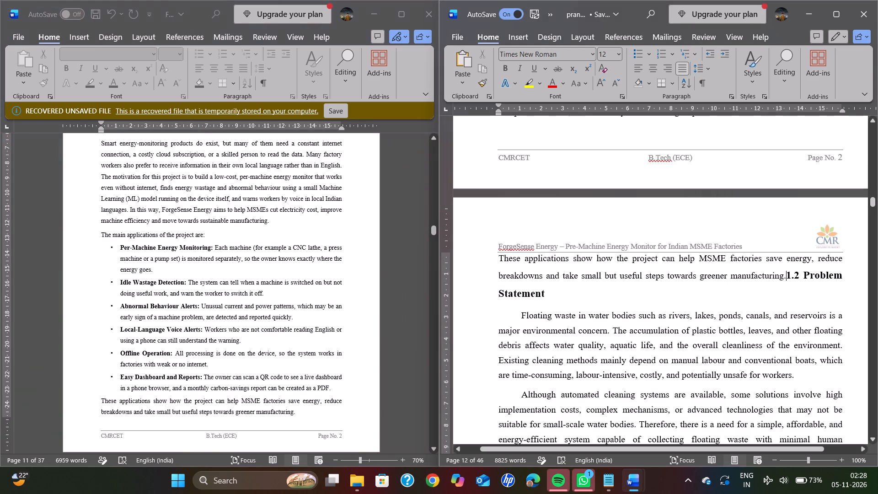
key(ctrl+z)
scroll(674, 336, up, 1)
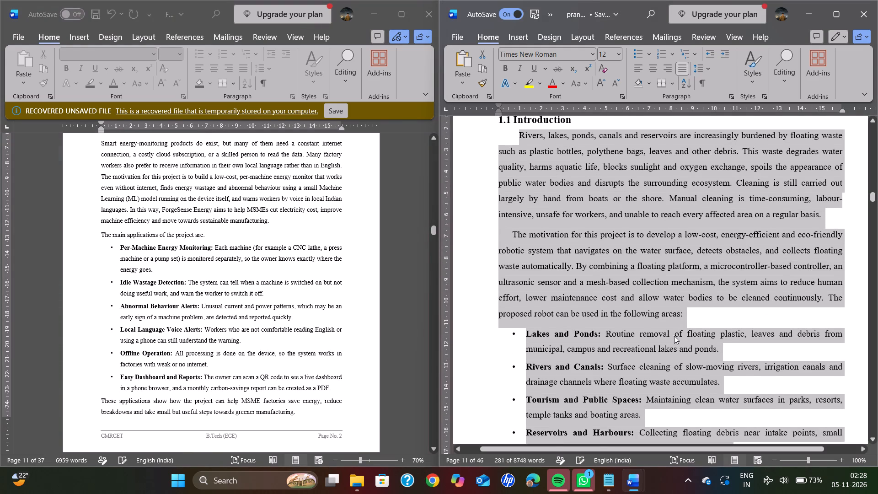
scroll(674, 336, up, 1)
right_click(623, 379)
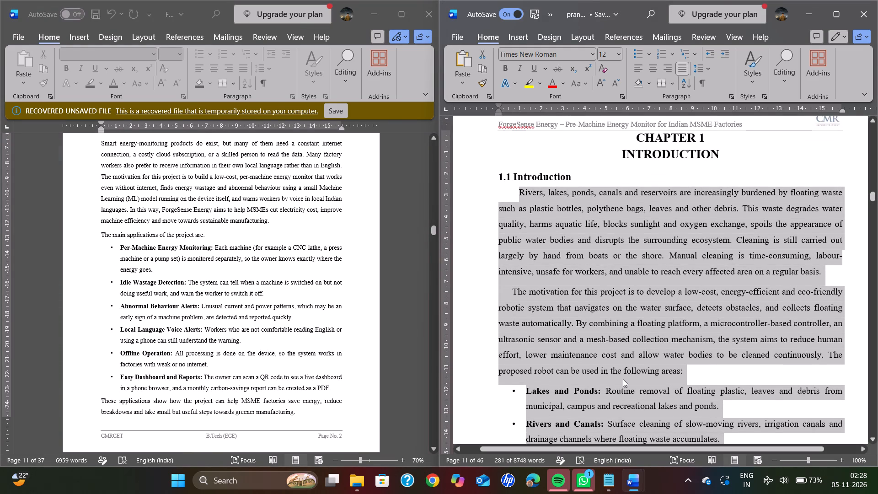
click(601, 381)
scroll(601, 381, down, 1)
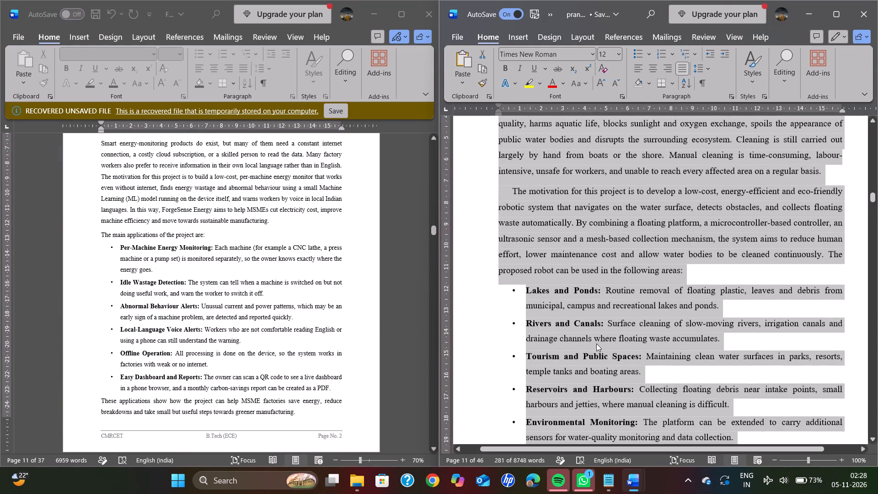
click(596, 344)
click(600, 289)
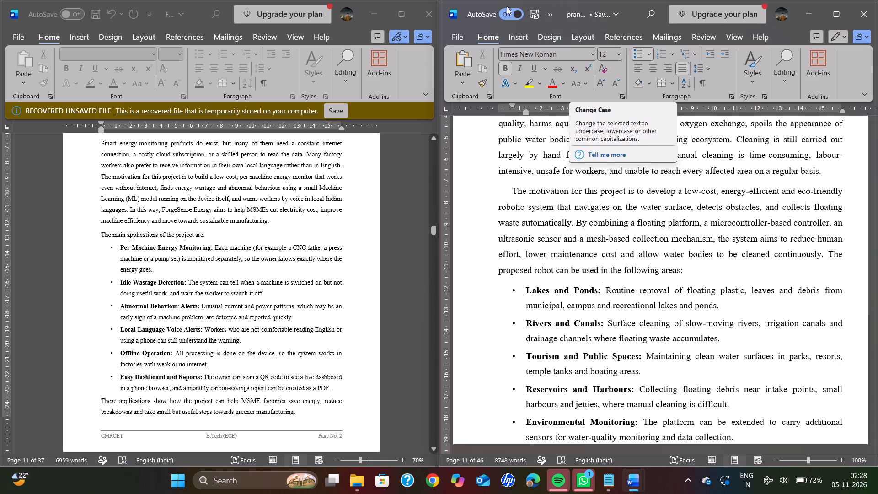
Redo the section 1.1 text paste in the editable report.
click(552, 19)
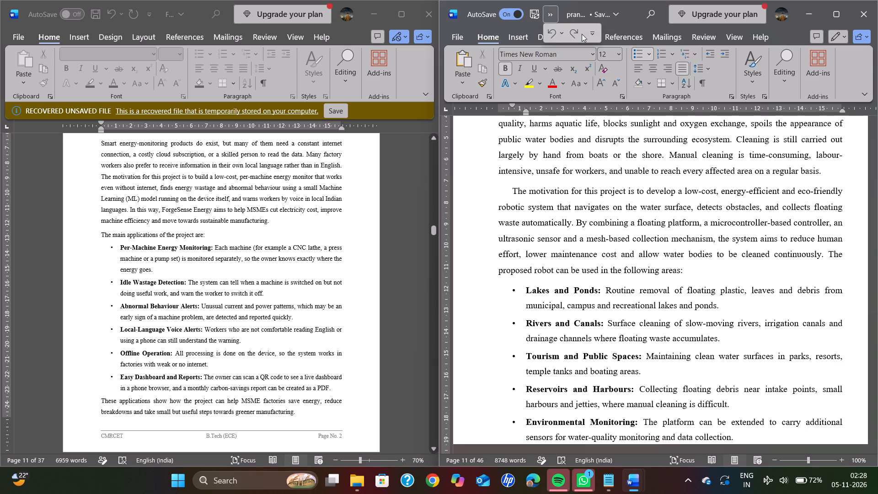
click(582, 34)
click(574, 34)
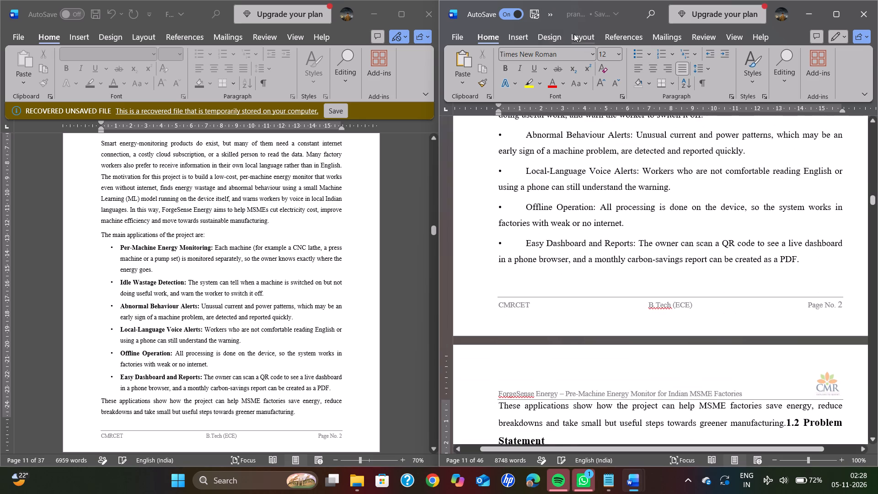
Bold the bullet labels "Easy Dashboard and Reports:" and "Offline Operation:" in the editable report's section 1.1.
scroll(632, 226, up, 1)
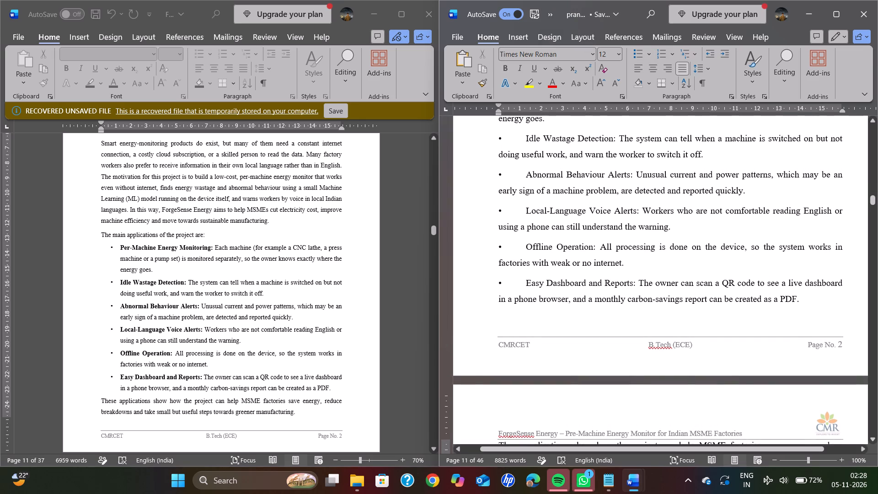
drag(635, 284, 530, 281)
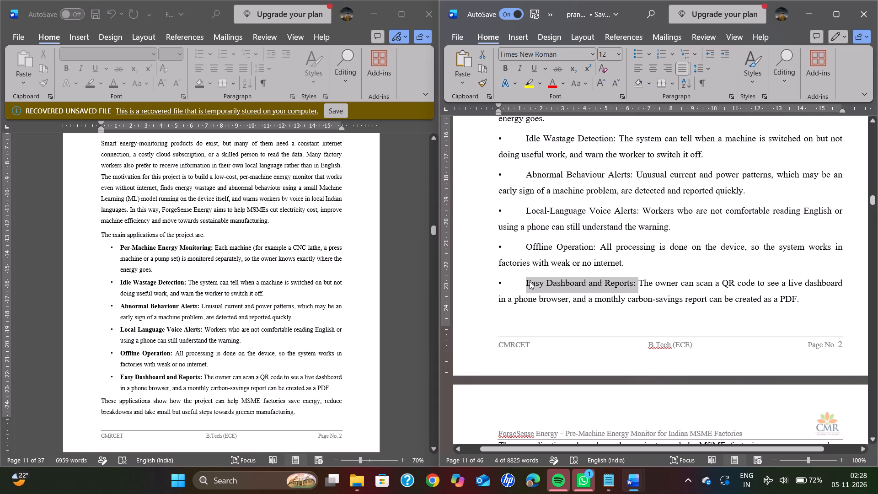
key(ctrl+b)
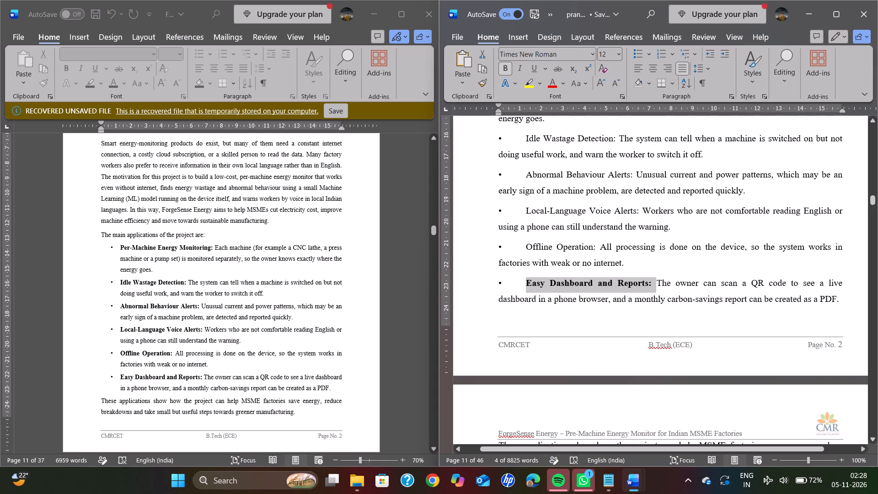
click(640, 268)
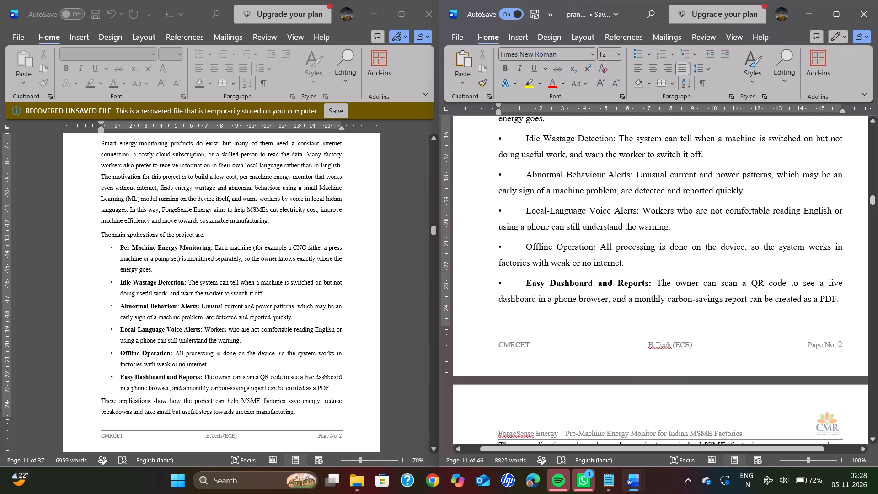
drag(595, 244, 542, 248)
key(ctrl+b)
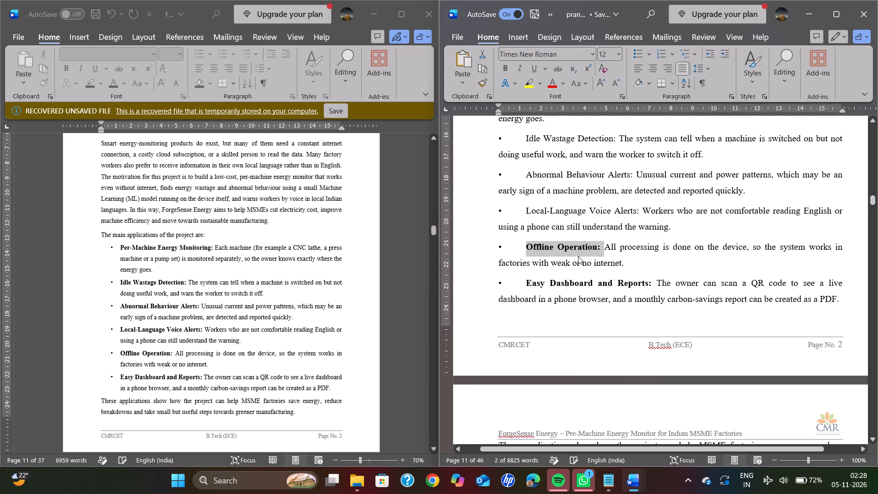
Bold the bullet label "Per-Machine Energy Monitoring:" in the editable report's section 1.1.
scroll(585, 257, up, 2)
scroll(599, 287, down, 3)
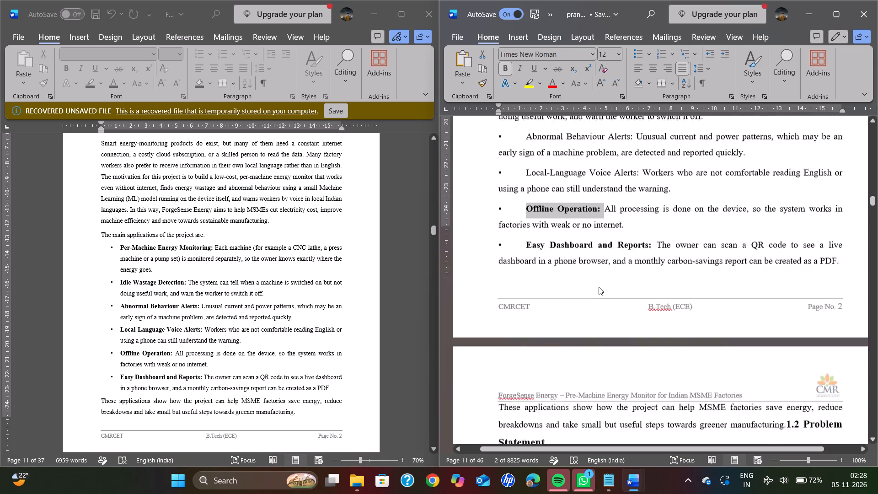
scroll(599, 287, up, 1)
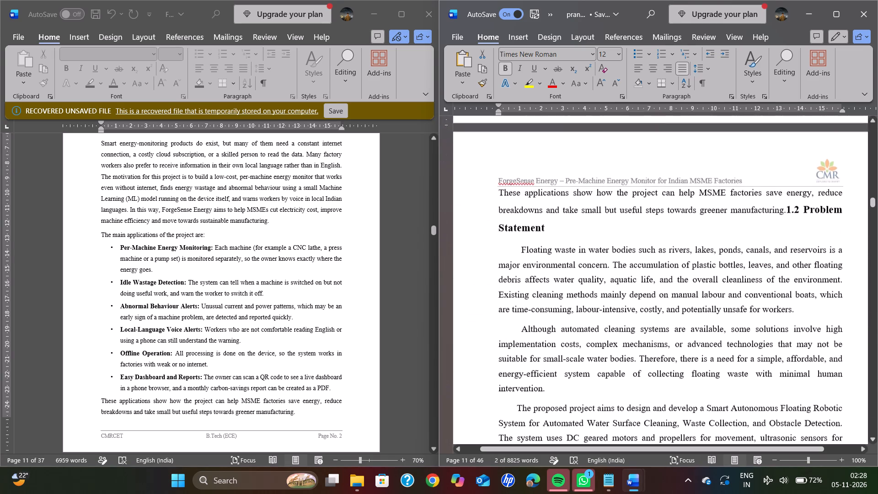
scroll(599, 287, up, 2)
scroll(599, 287, down, 1)
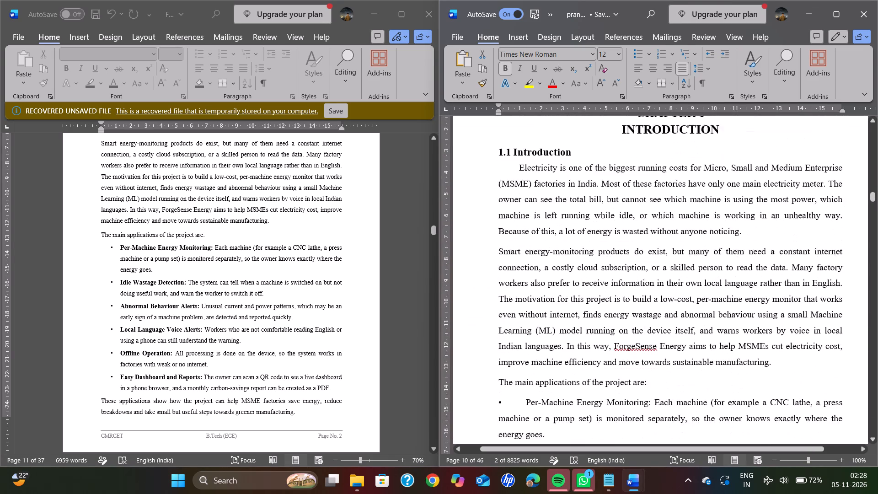
scroll(599, 287, down, 3)
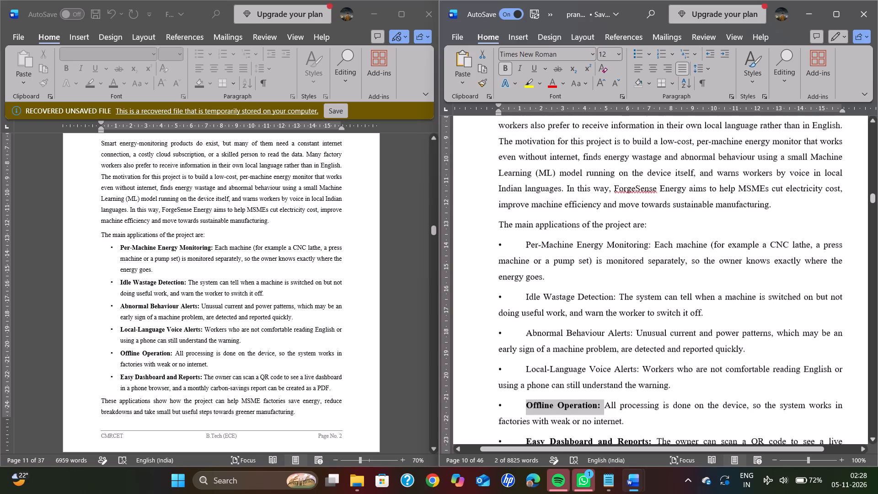
drag(602, 242, 545, 243)
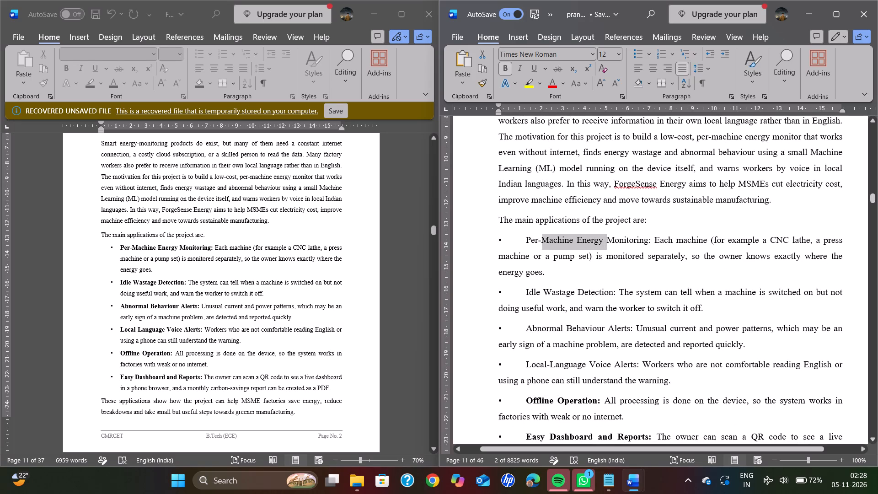
drag(652, 239, 561, 238)
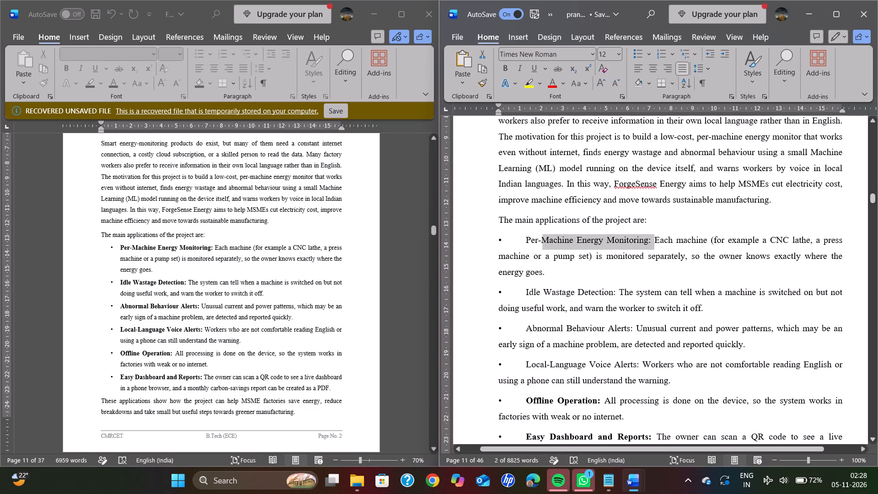
drag(561, 238, 531, 246)
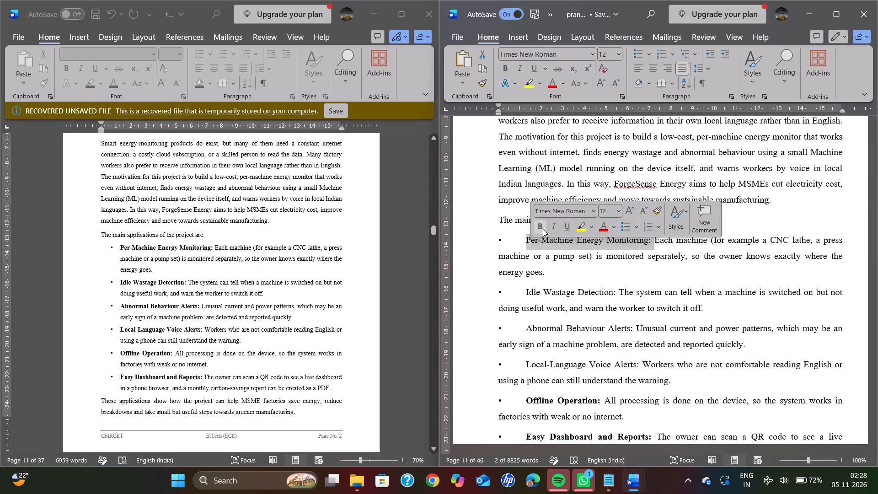
click(543, 229)
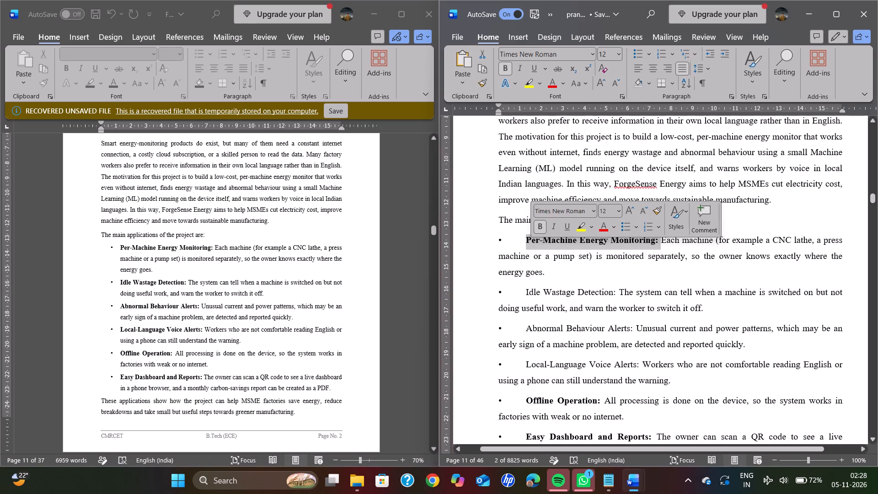
Bold the section 1.1 bullet labels "Idle Wastage Detection:", "Abnormal Behaviour Alerts:" and "Local-Language Voice Alerts:" in the editable report.
drag(615, 295, 539, 292)
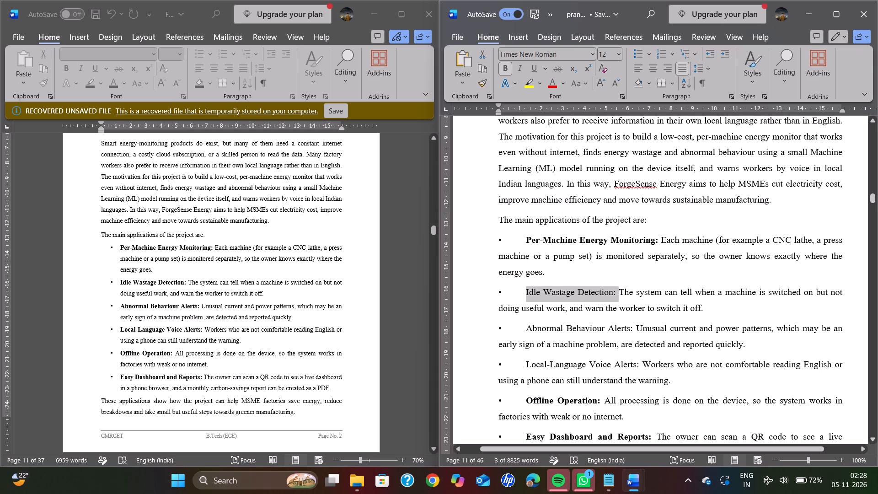
drag(539, 292, 534, 292)
click(538, 278)
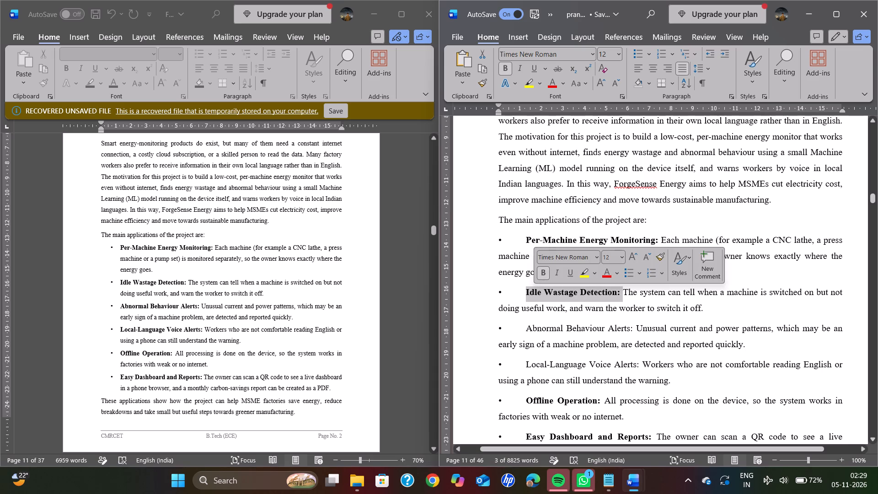
drag(632, 328, 523, 332)
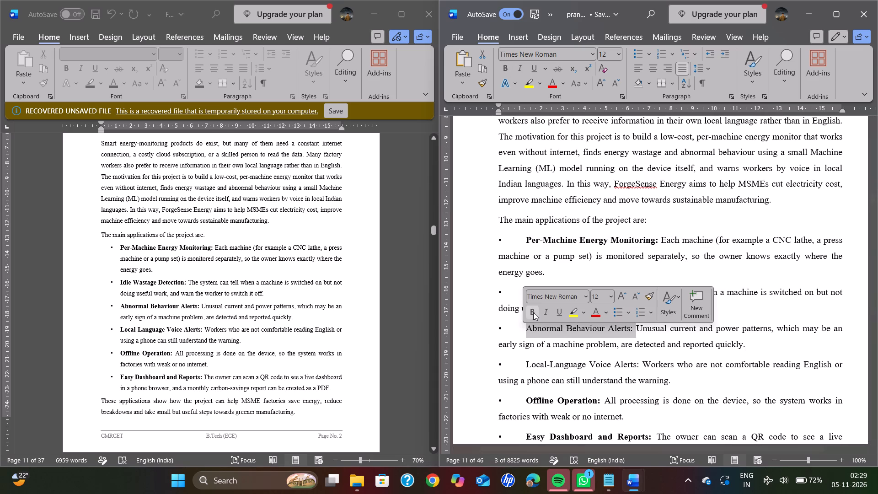
click(533, 312)
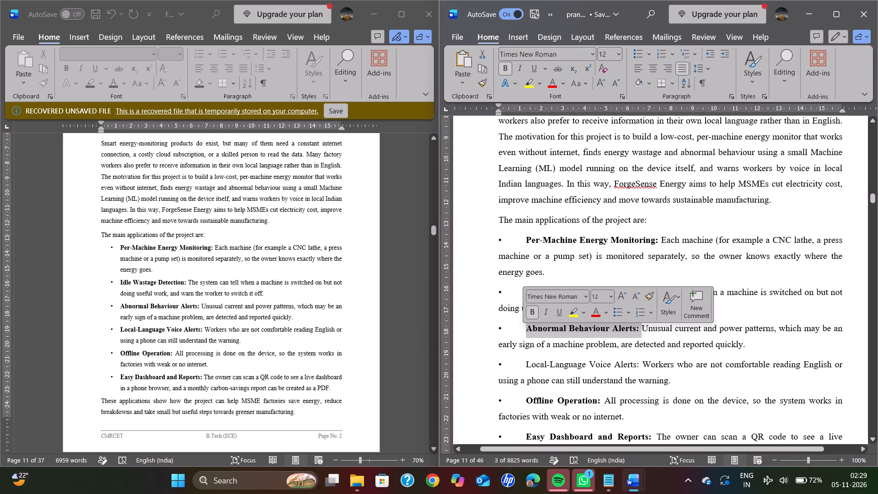
drag(638, 365, 530, 370)
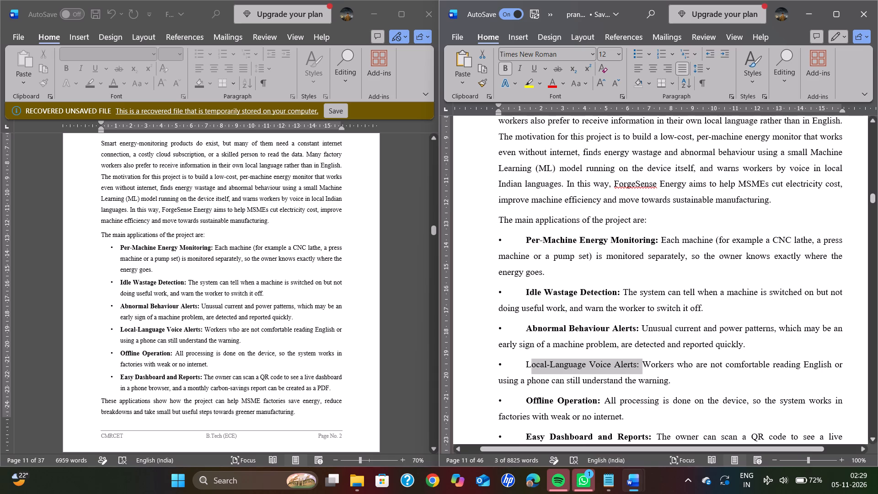
drag(530, 370, 525, 367)
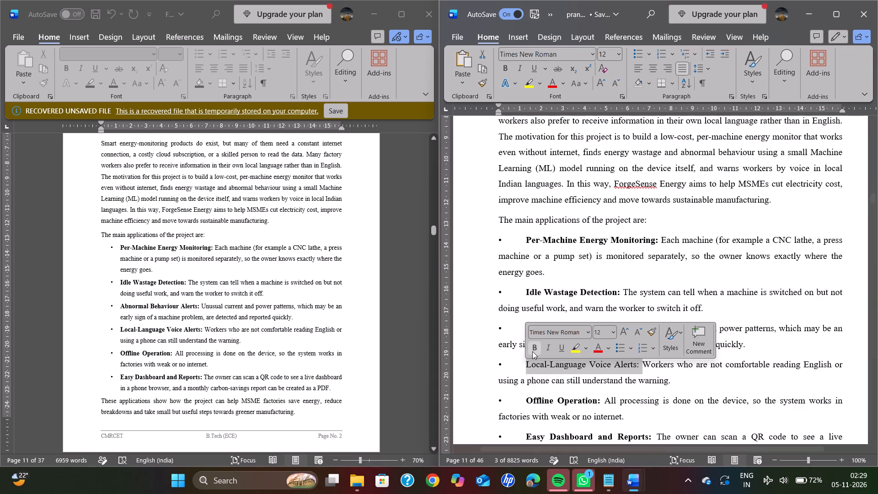
click(532, 351)
click(664, 391)
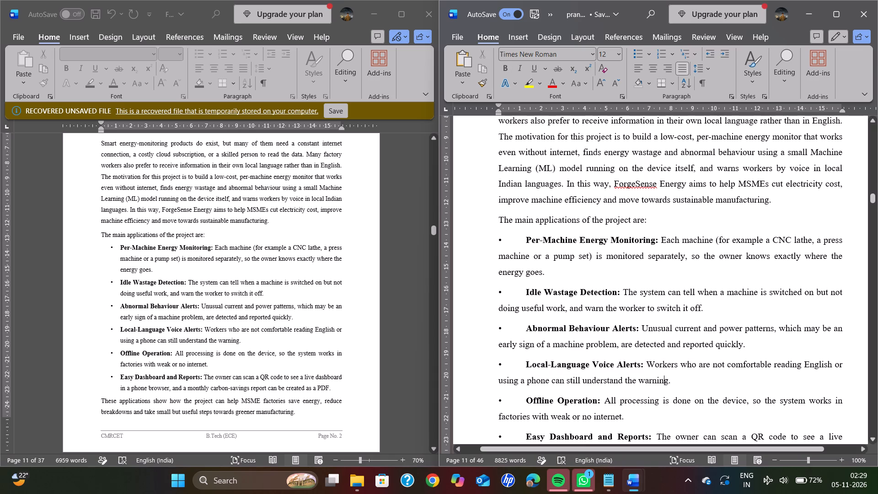
Remove the pasted bullet characters and tab gaps before "Easy Dashboard and Reports:" and "Offline Operation:" in the editable report.
scroll(664, 391, down, 2)
scroll(664, 391, up, 1)
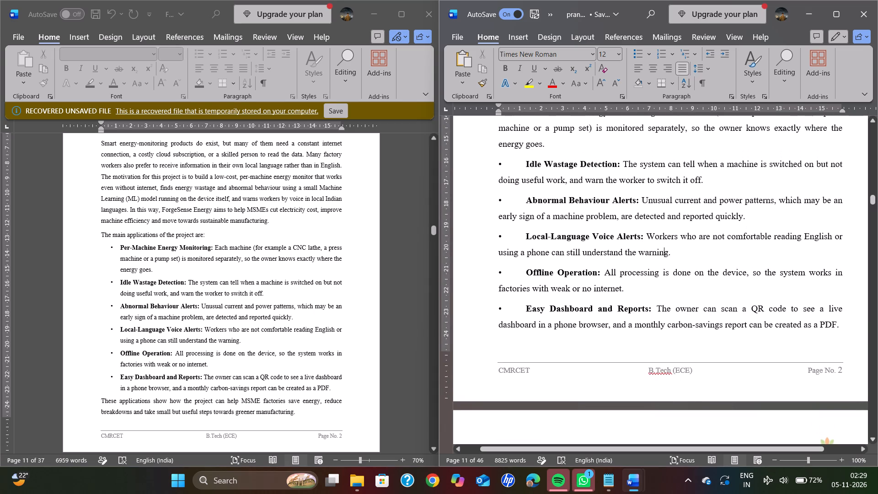
click(524, 309)
click(524, 309)
drag(524, 309, 498, 306)
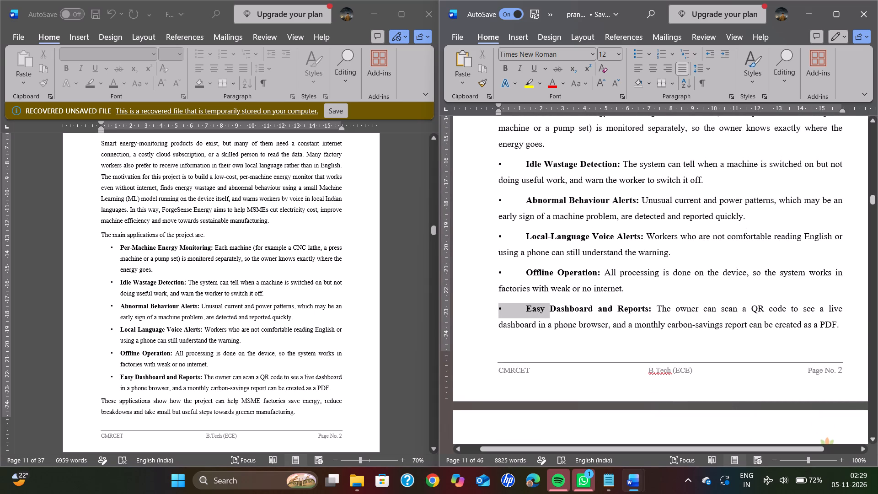
drag(498, 306, 531, 311)
click(525, 308)
key(BackSpace)
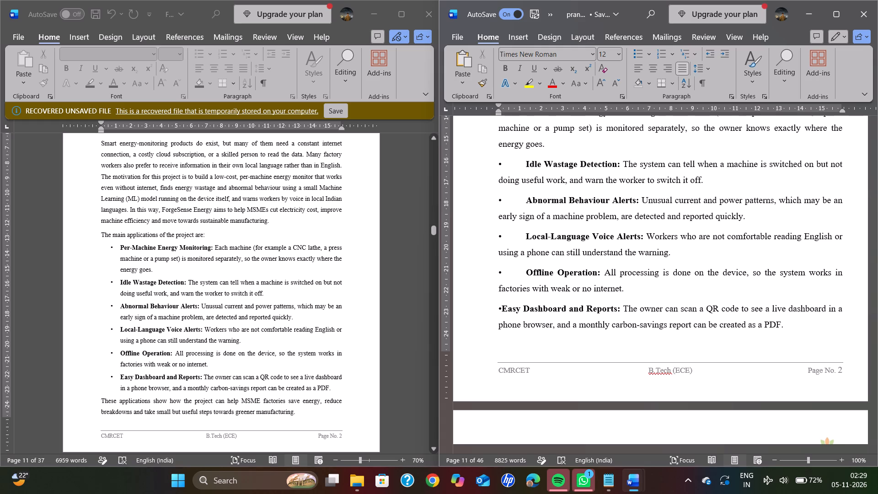
key(BackSpace)
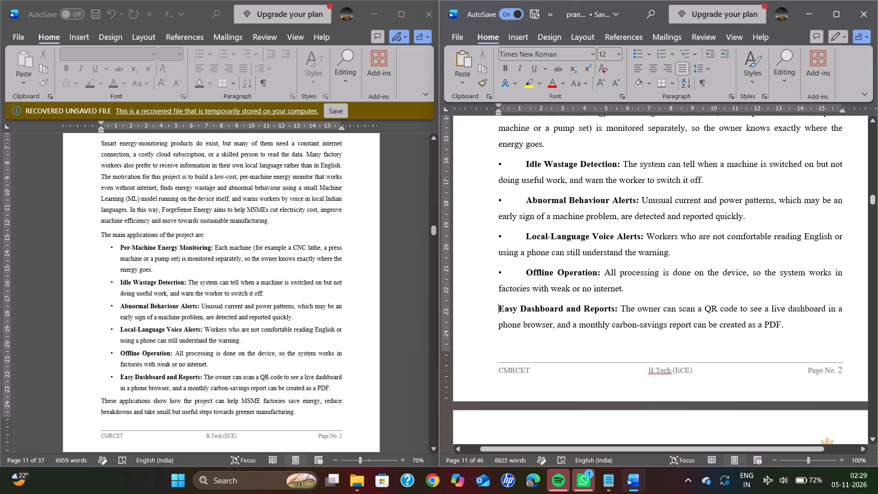
click(526, 272)
key(BackSpace)
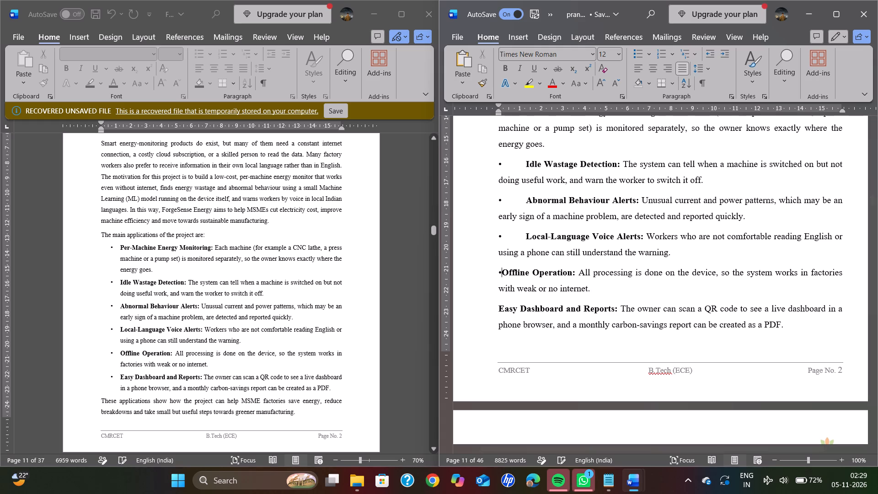
key(BackSpace)
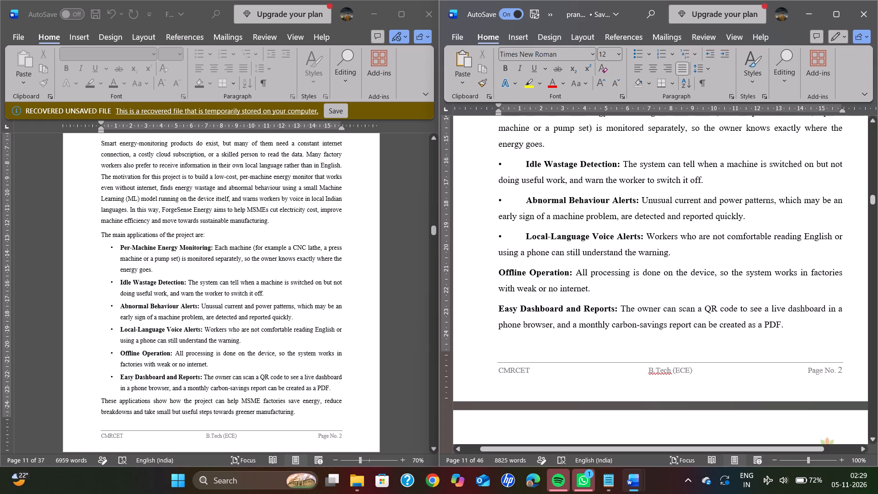
Remove the pasted bullet characters and tab gaps before the Local-Language, Abnormal Behaviour, Idle Wastage and Per-Machine items in section 1.1.
click(525, 234)
key(BackSpace)
key(BackSpace)
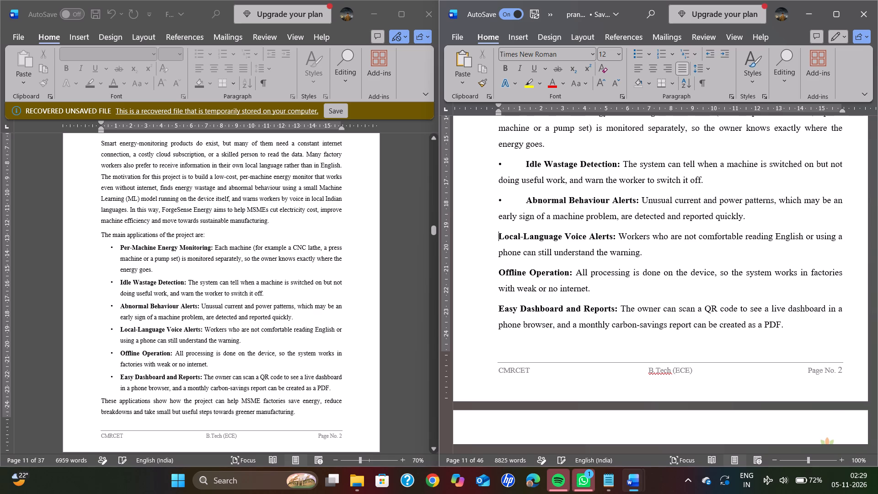
click(526, 199)
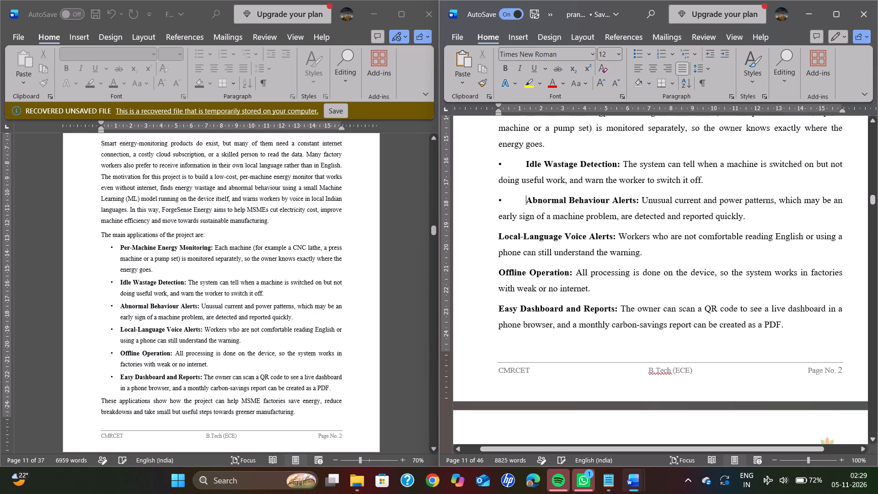
key(BackSpace)
key(BackSpace)
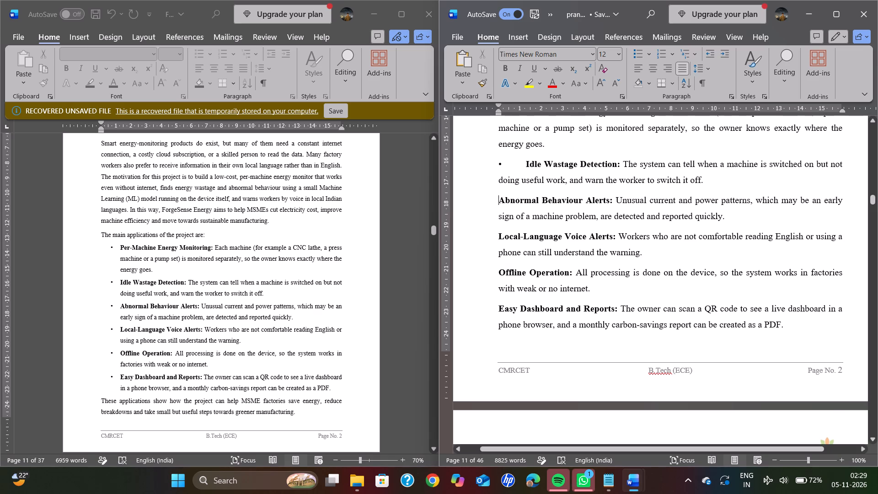
click(525, 163)
key(BackSpace)
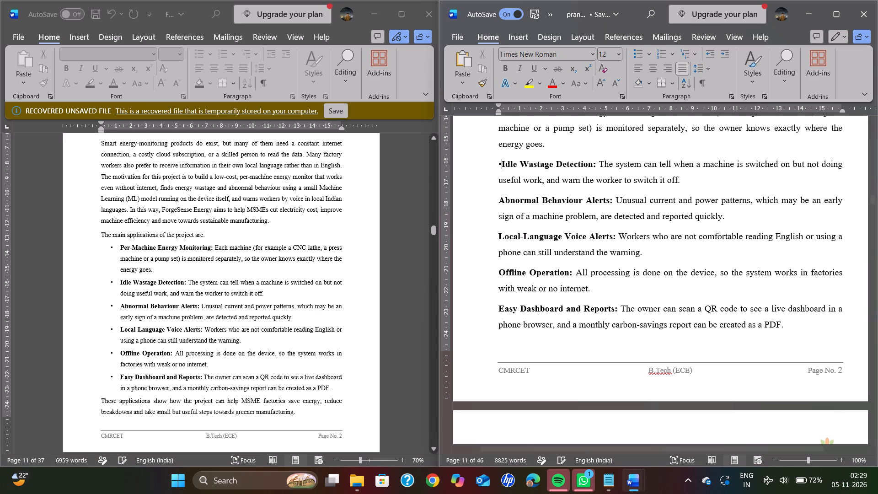
key(BackSpace)
scroll(525, 163, up, 1)
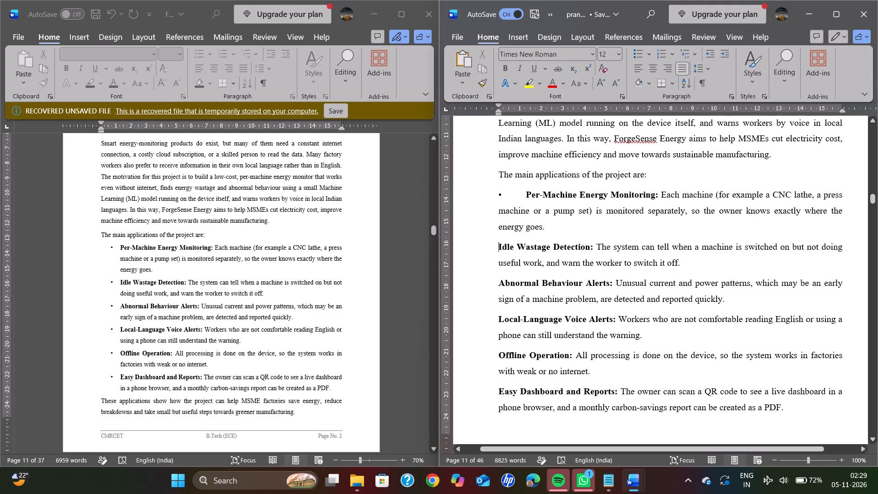
click(528, 196)
key(BackSpace)
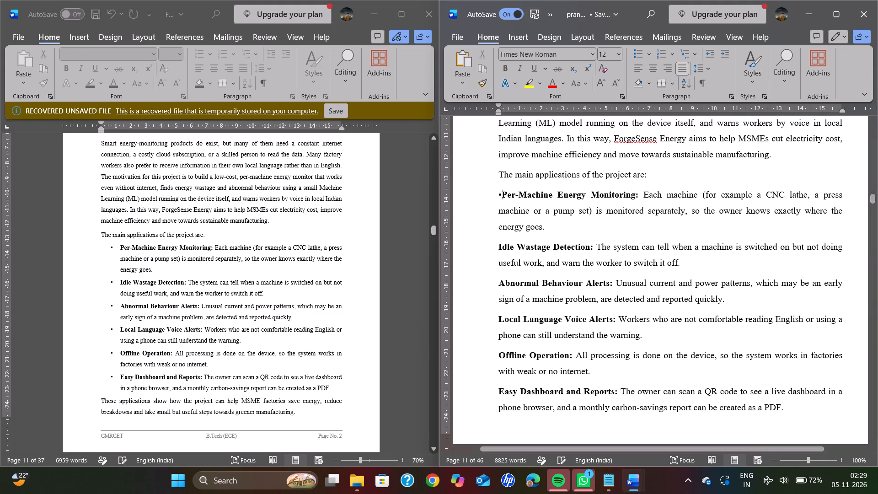
key(BackSpace)
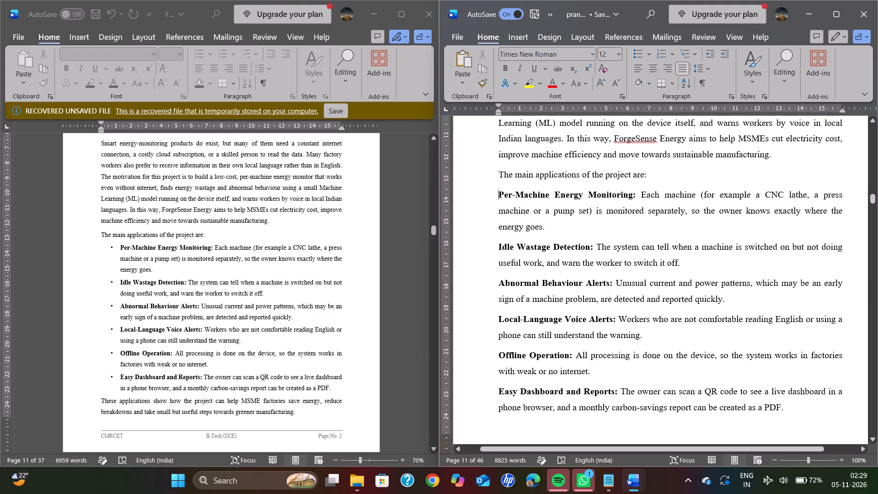
Format the six application paragraphs, from "Per-Machine Energy Monitoring:" to "Easy Dashboard and Reports:", as a bulleted list.
drag(788, 409, 544, 210)
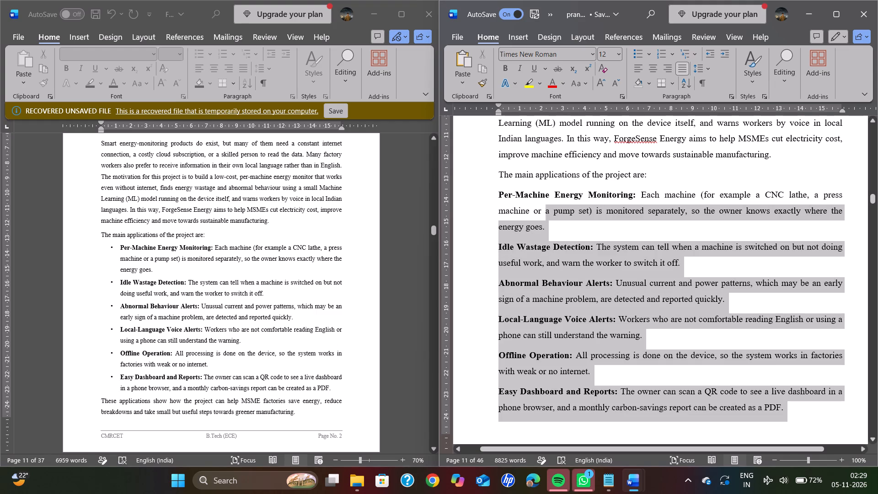
drag(544, 210, 498, 197)
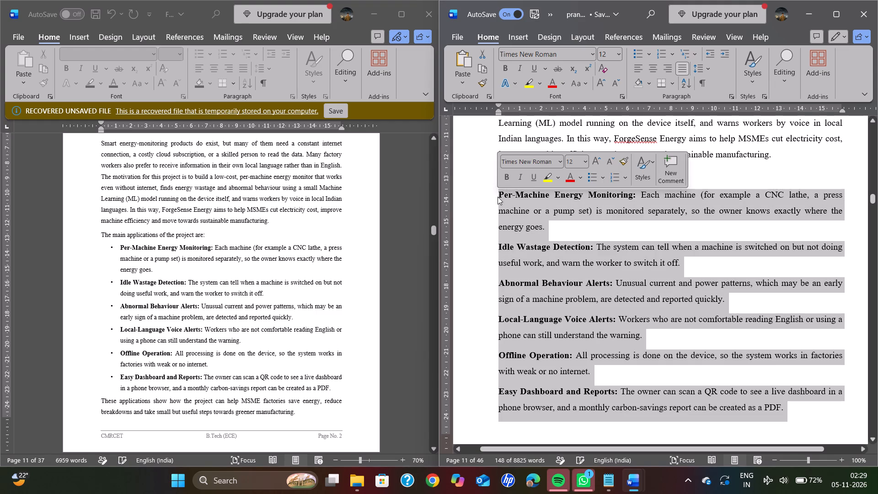
click(590, 174)
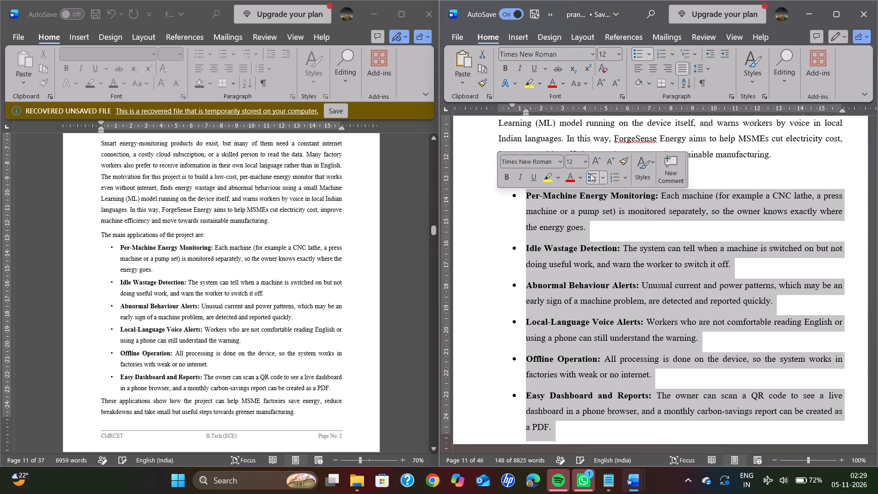
click(496, 247)
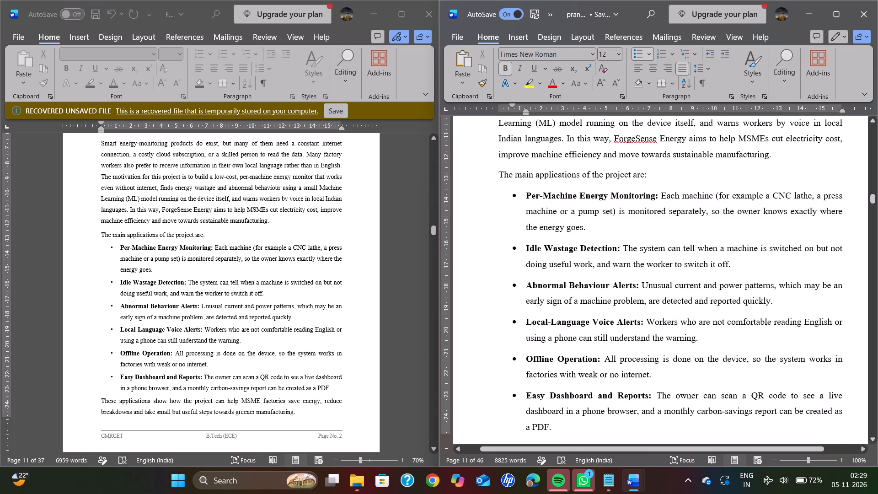
Review the layout of section 1.1 in the editable report, from the chapter heading to the closing paragraph before section 1.2.
scroll(604, 274, down, 2)
scroll(604, 274, up, 2)
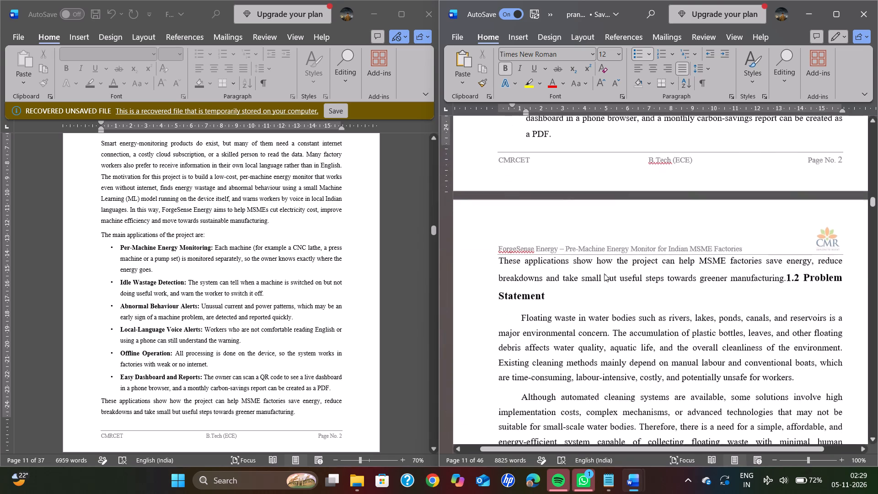
scroll(604, 274, up, 1)
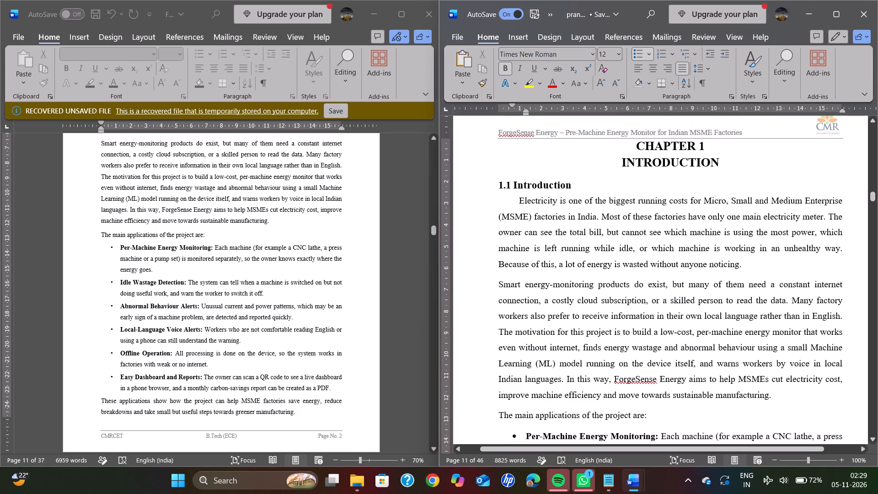
scroll(604, 274, down, 2)
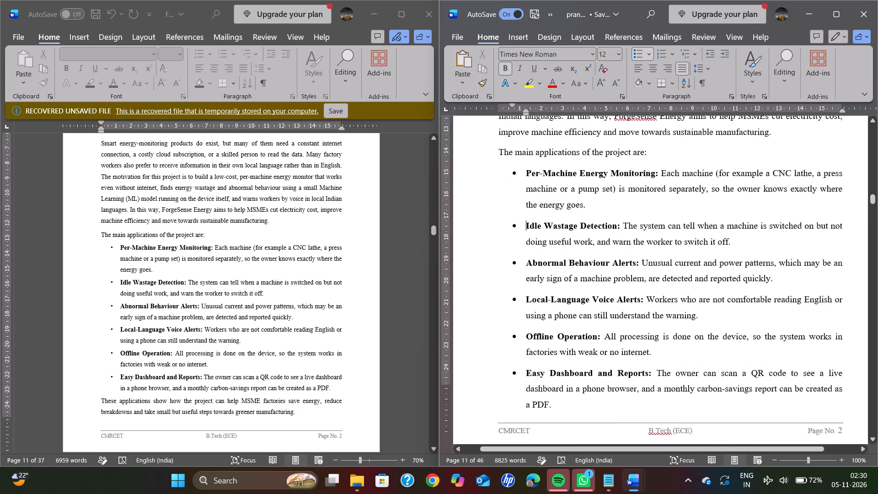
scroll(604, 273, down, 1)
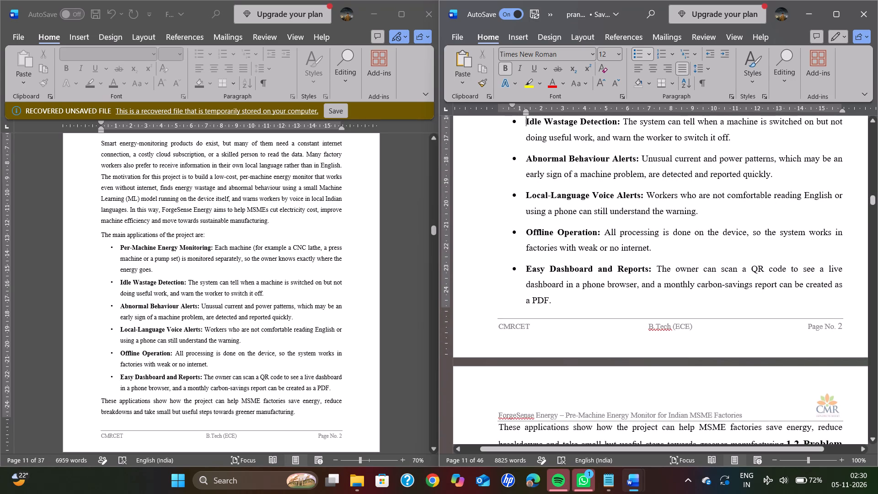
scroll(604, 273, down, 3)
scroll(604, 273, up, 1)
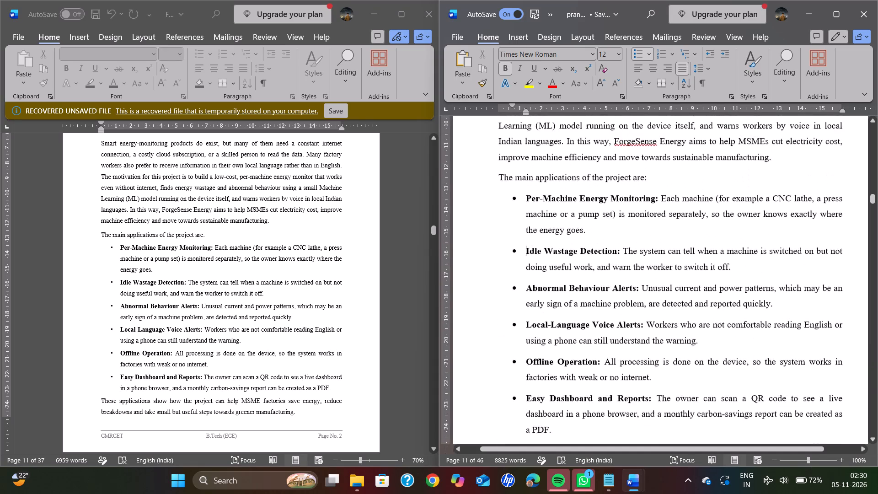
scroll(604, 273, up, 1)
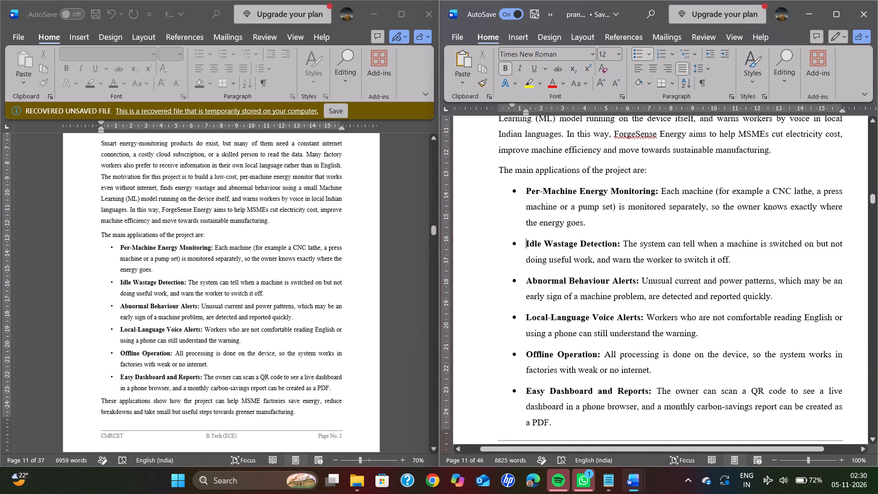
Set the line spacing of the six section 1.1 application bullets to 1.15.
drag(556, 421, 507, 199)
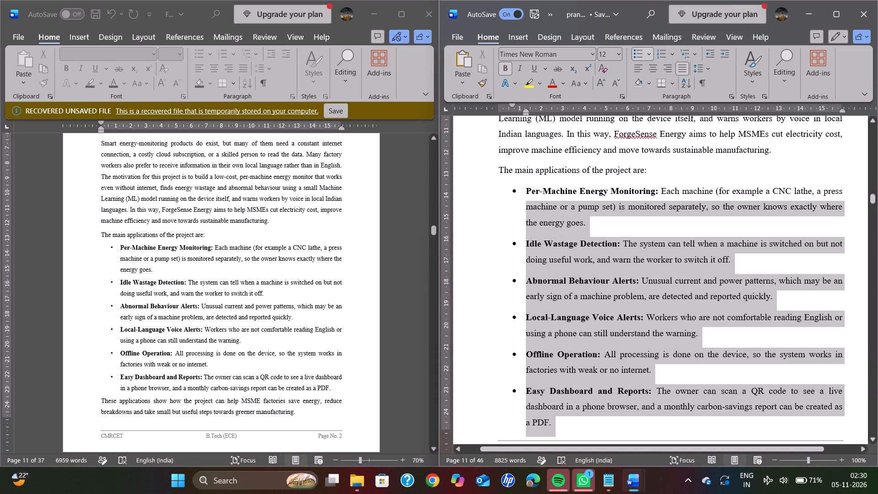
drag(507, 199, 509, 195)
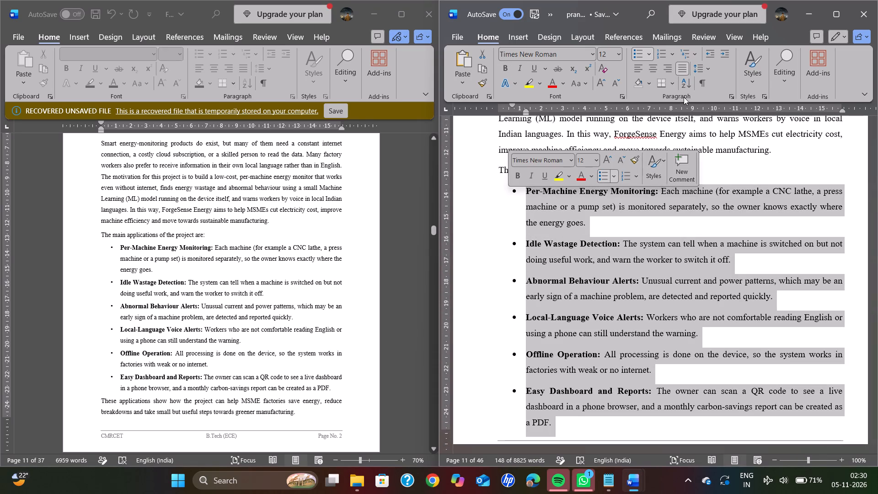
click(697, 66)
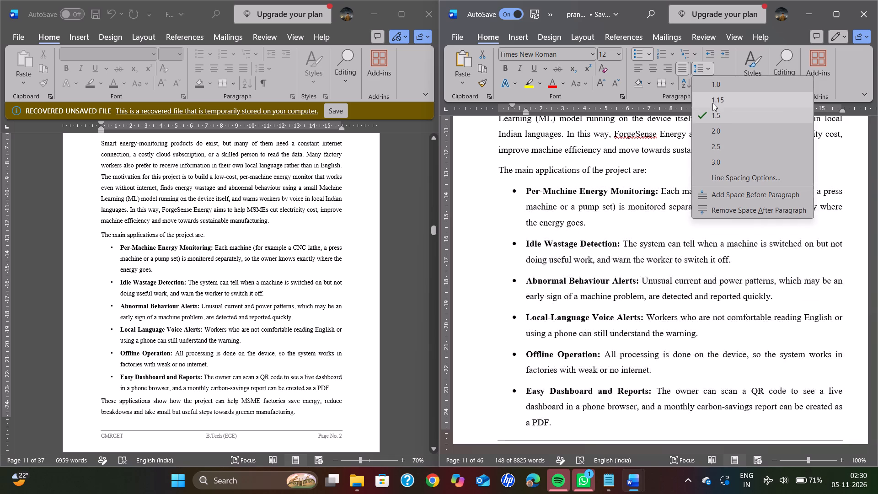
click(712, 103)
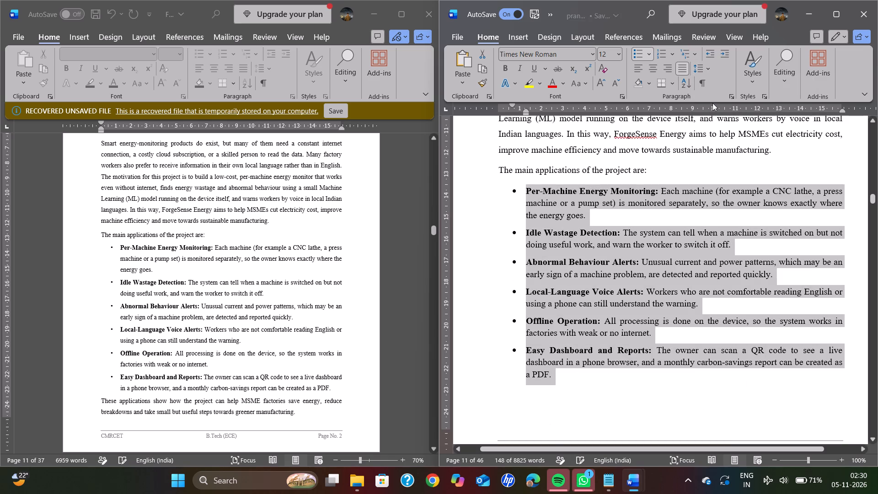
Rejoin the closing paragraph "These applications show how..." directly below the section 1.1 bullets, as unbulleted text at the left margin.
click(614, 411)
scroll(614, 411, down, 1)
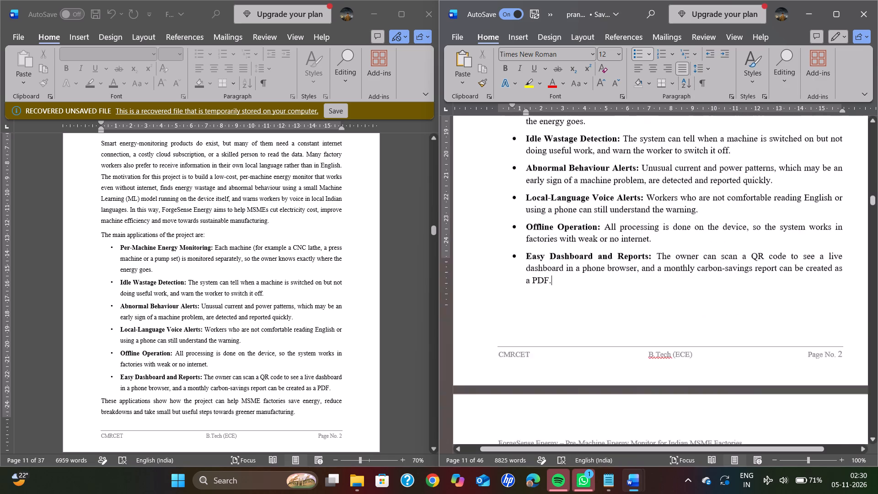
scroll(614, 411, down, 2)
click(500, 359)
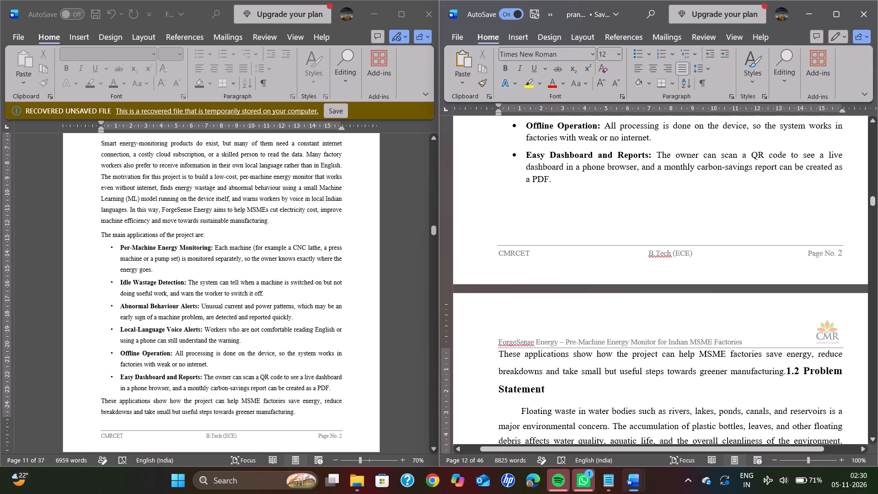
key(BackSpace)
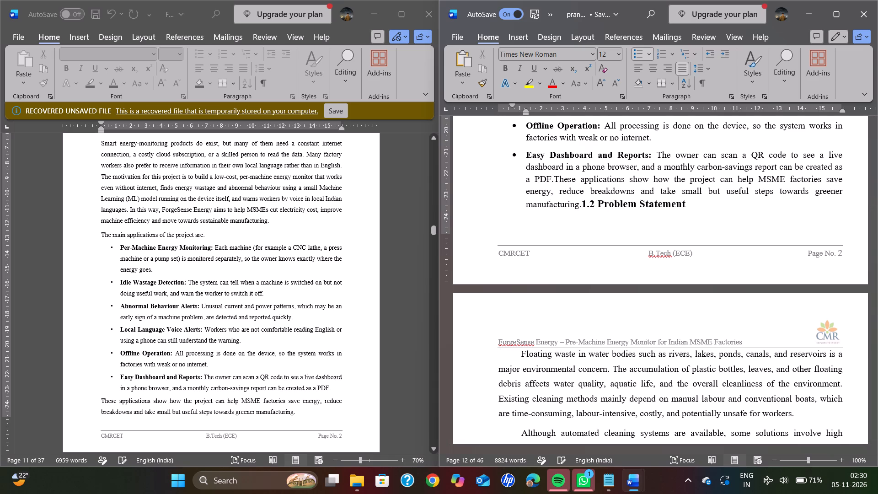
key(Return)
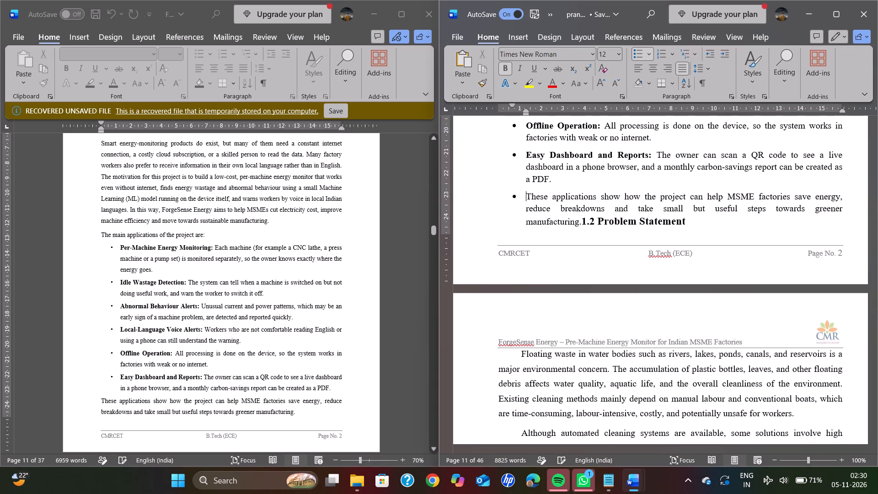
key(BackSpace)
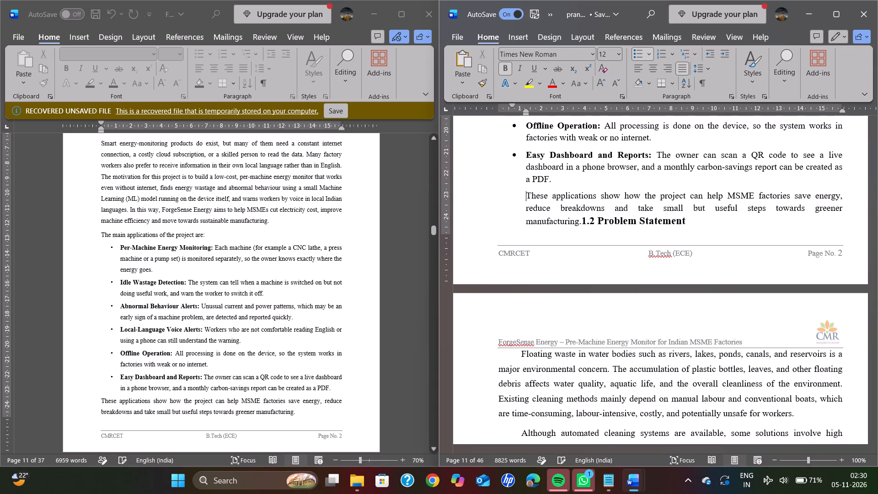
key(BackSpace)
scroll(500, 359, up, 3)
scroll(500, 359, down, 3)
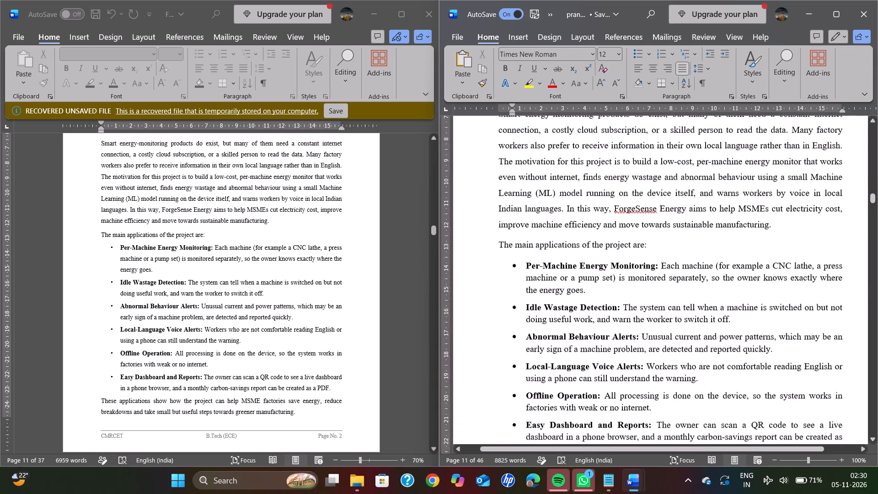
scroll(500, 359, down, 1)
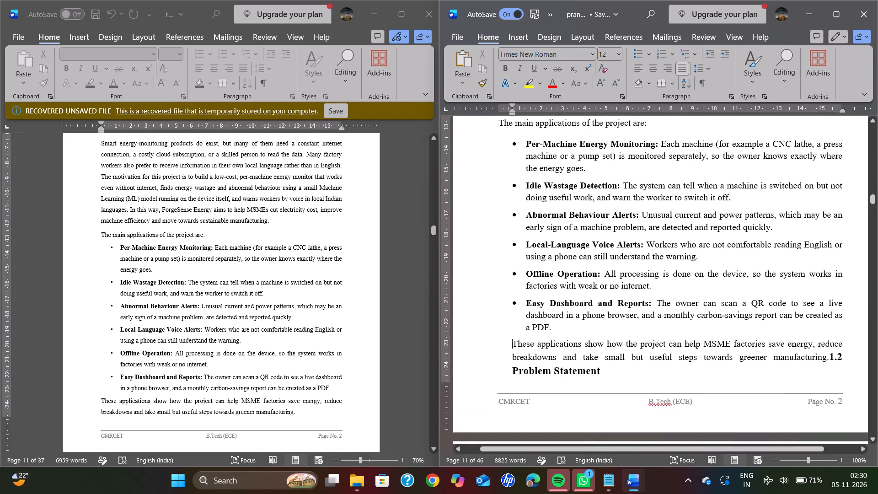
click(510, 354)
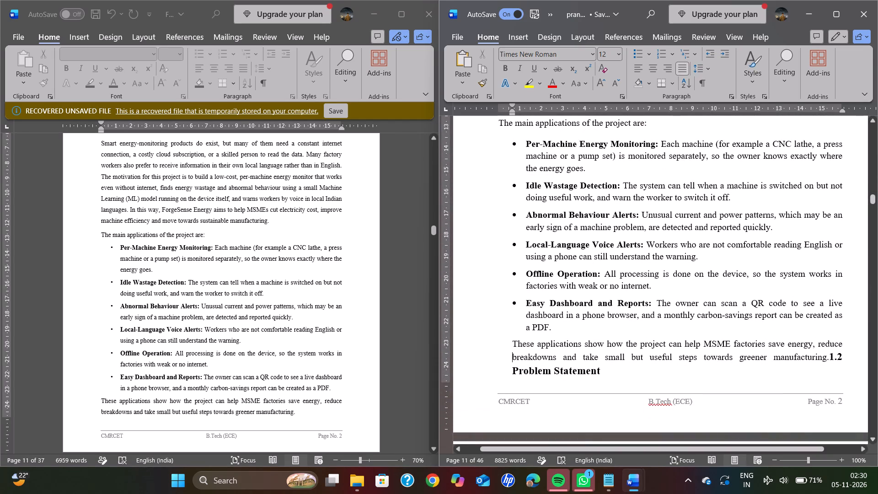
click(513, 345)
key(BackSpace)
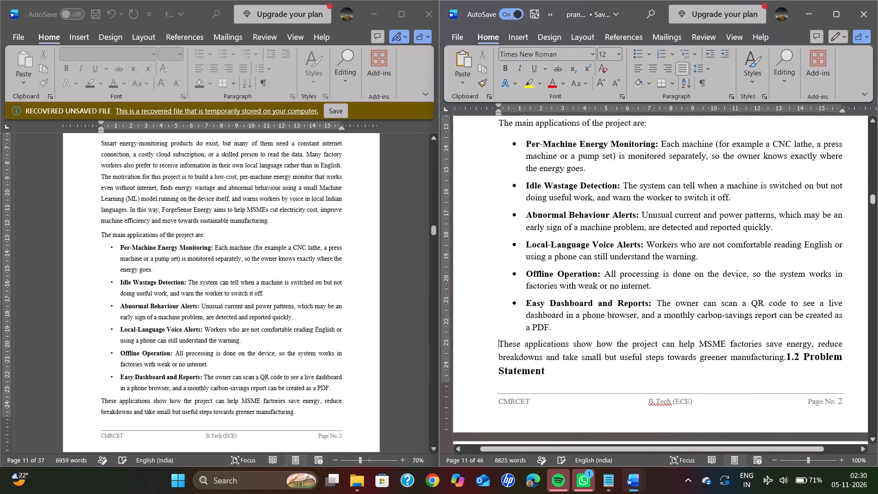
Separate the "1.2 Problem Statement" heading from the section 1.1 closing paragraph and push it onto the following page.
click(787, 359)
key(Return)
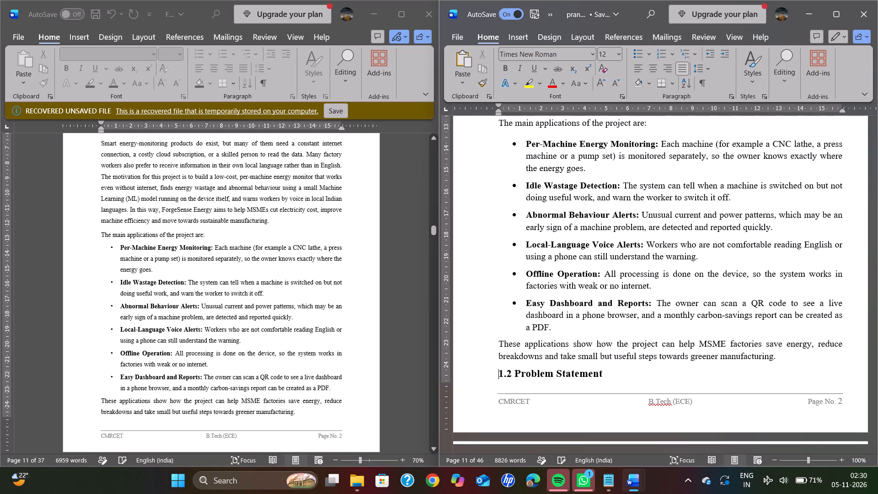
key(Return)
Review the editable report's section 1.1 layout from the chapter heading through the page break before section 1.2.
scroll(787, 359, up, 1)
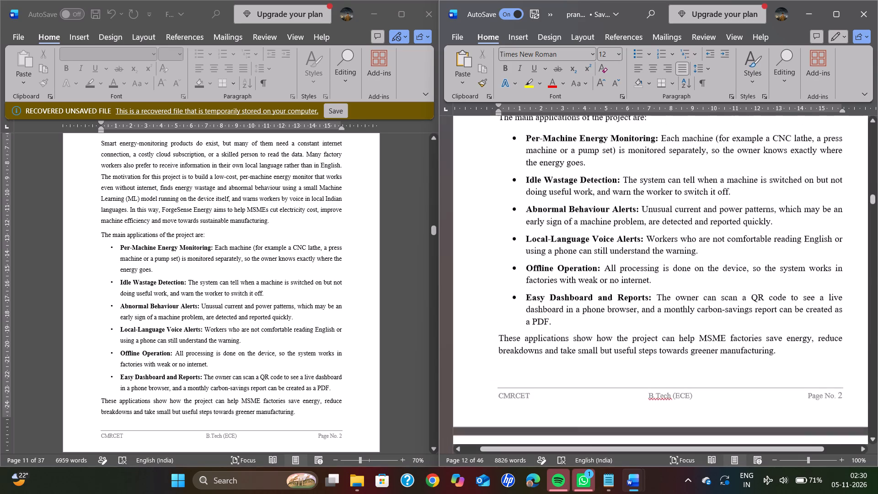
scroll(787, 359, up, 3)
scroll(787, 359, down, 3)
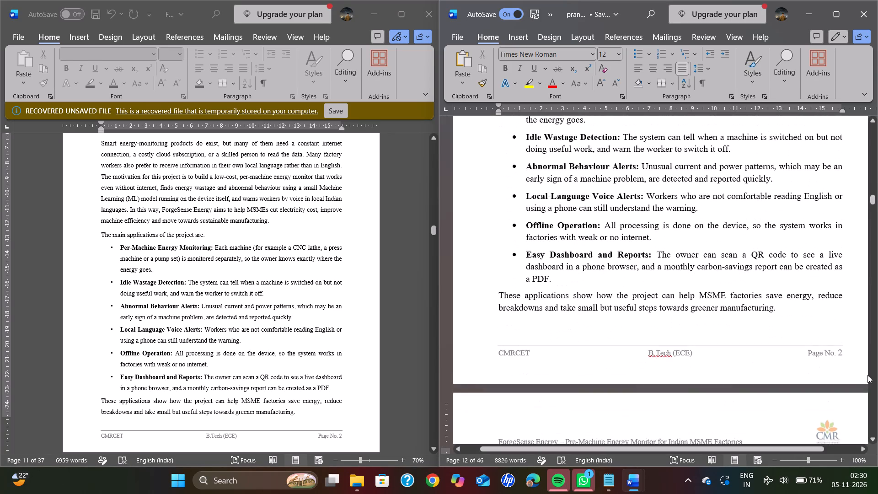
click(776, 311)
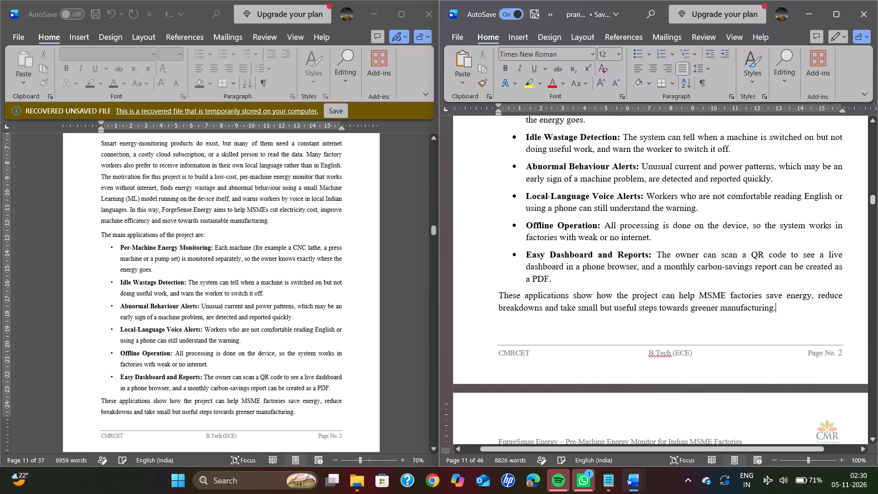
scroll(776, 311, up, 3)
scroll(776, 311, down, 1)
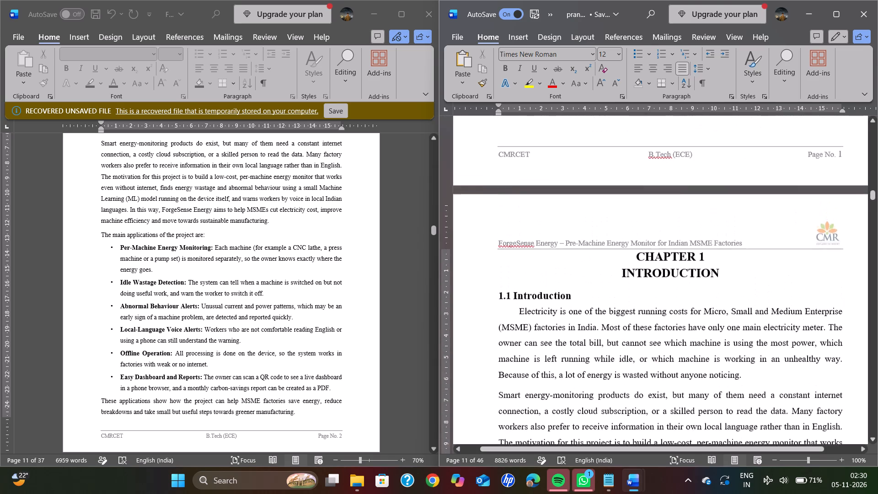
scroll(776, 311, down, 5)
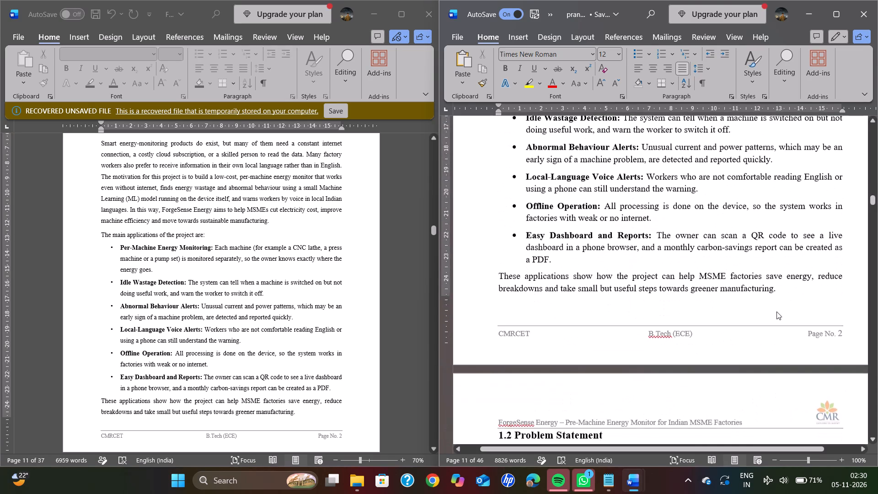
scroll(776, 311, down, 2)
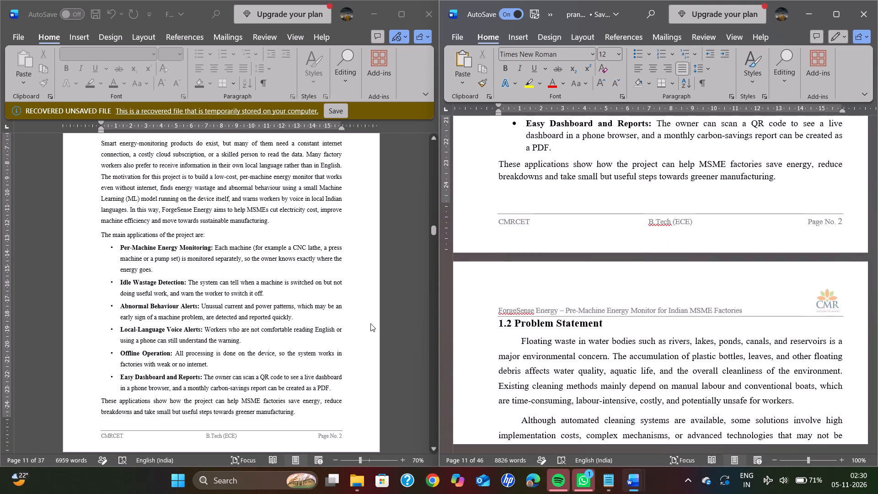
Insert a blank line above the "1.2 Problem Statement" heading, following the spacing in the recovered report.
scroll(352, 320, down, 4)
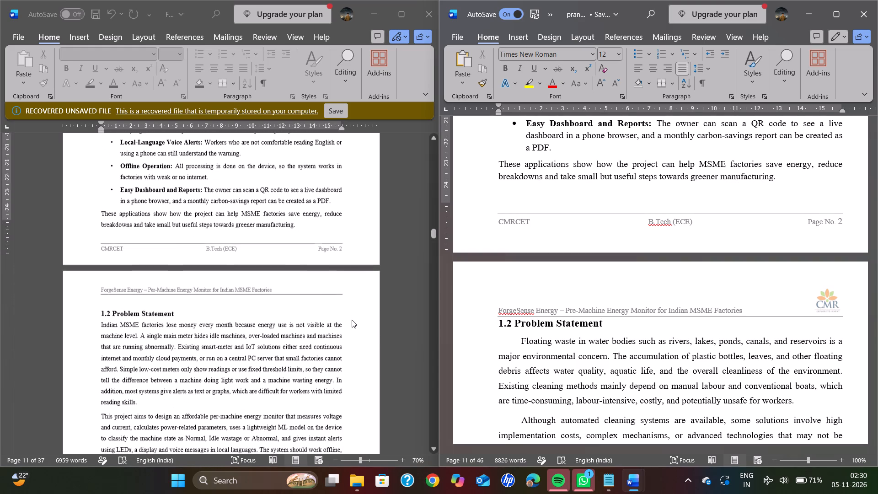
scroll(352, 320, down, 1)
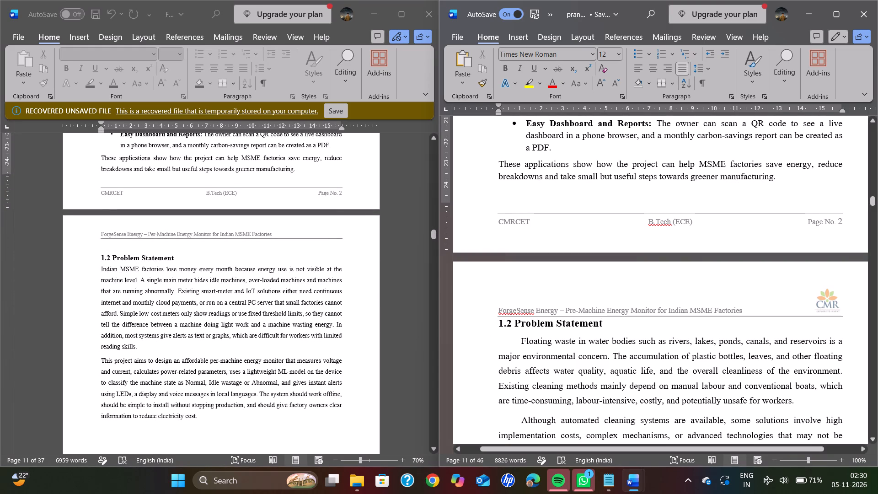
click(499, 321)
key(Return)
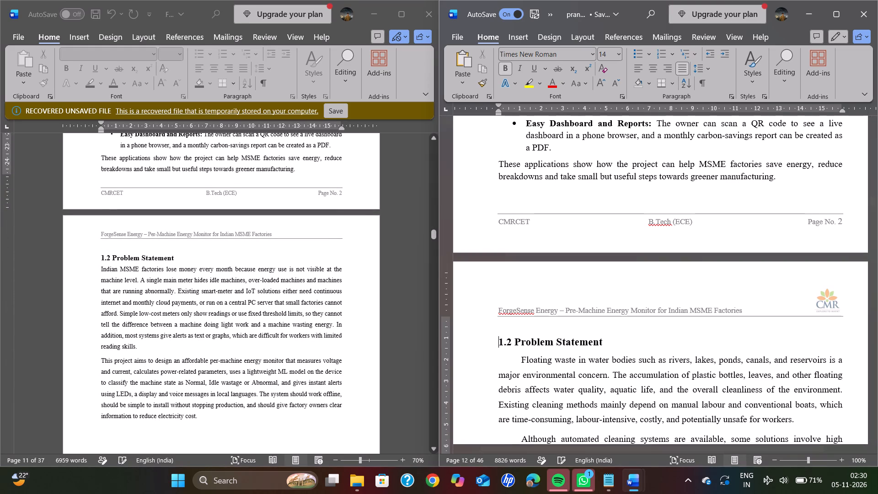
Copy the two body paragraphs under "1.2 Problem Statement" from the recovered report, from "Indian MSME factories" to "reduce electricity cost.".
scroll(625, 318, down, 3)
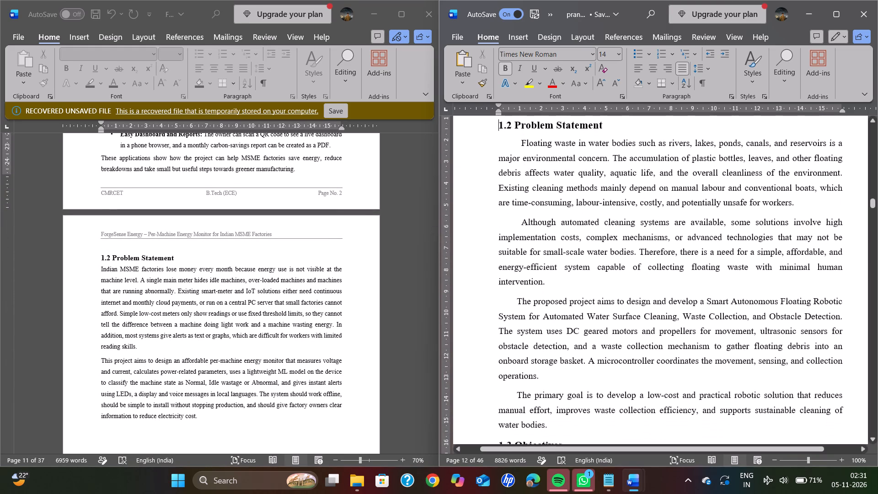
scroll(625, 318, down, 1)
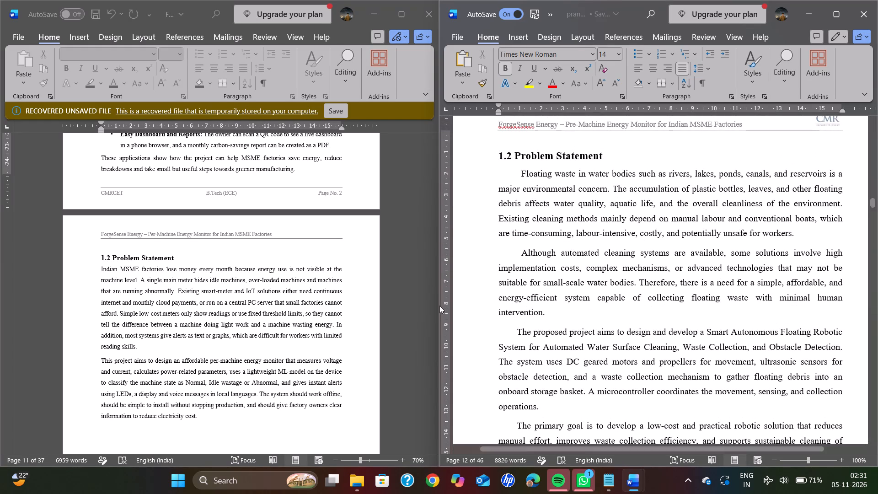
scroll(318, 285, down, 1)
scroll(218, 259, up, 1)
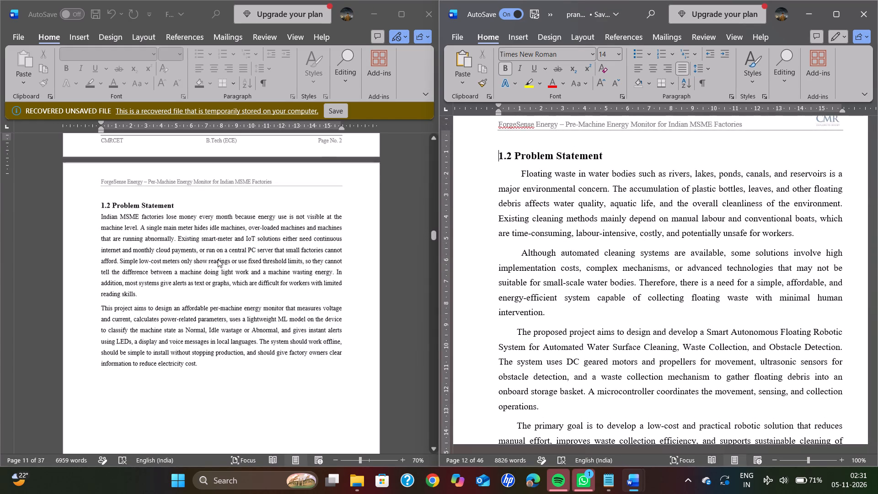
scroll(218, 259, up, 1)
click(198, 387)
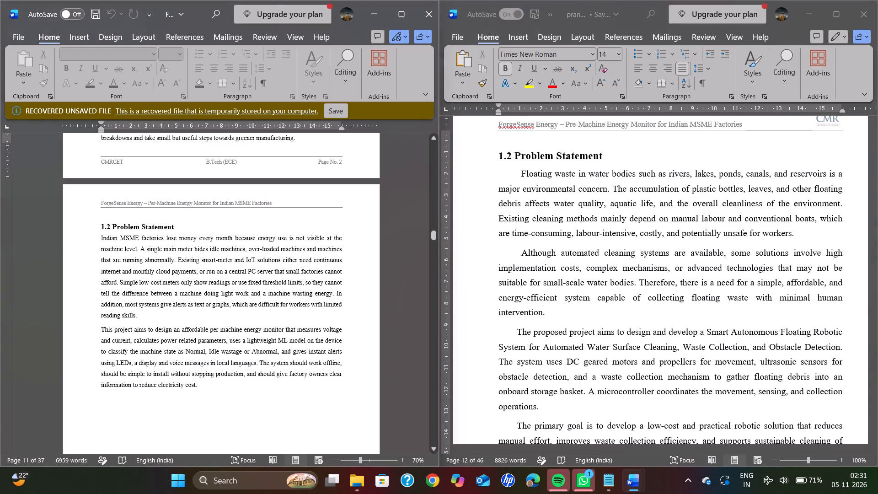
drag(198, 384, 119, 348)
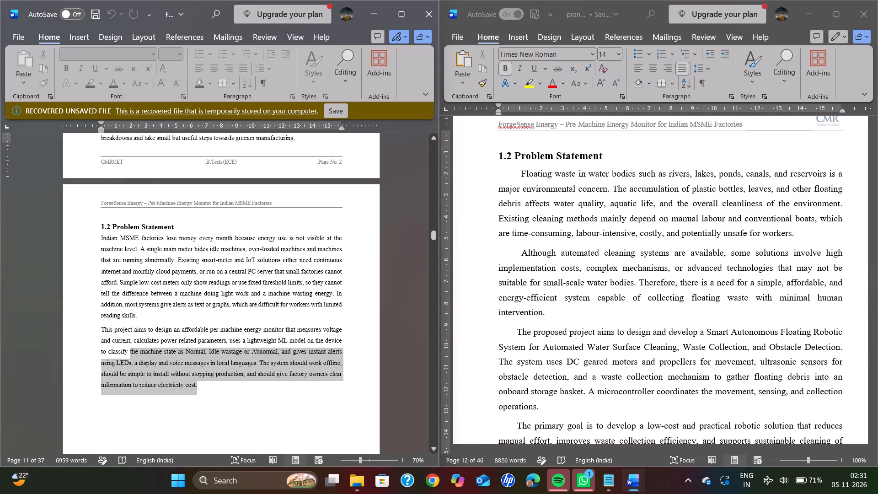
drag(119, 348, 98, 242)
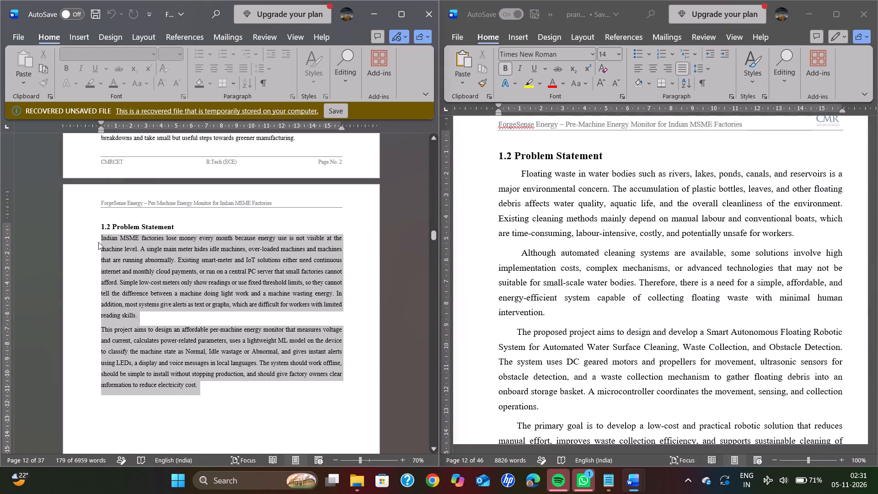
key(ctrl+c)
key(ctrl+c)
key(ctrl+c)
key(ctrl+c)
scroll(225, 258, up, 1)
scroll(225, 258, down, 1)
scroll(225, 258, up, 1)
scroll(225, 258, down, 3)
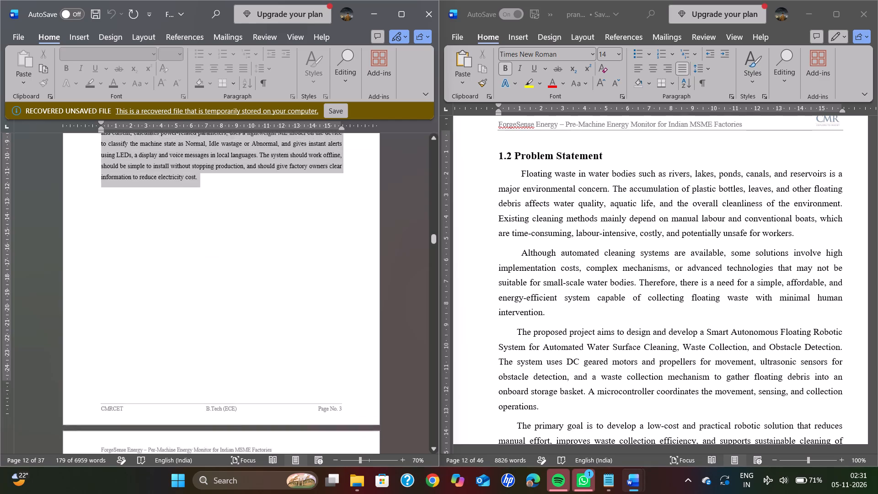
Replace the four floating-waste paragraphs under "1.2 Problem Statement" in the editable report with the copied energy-monitoring text.
click(537, 286)
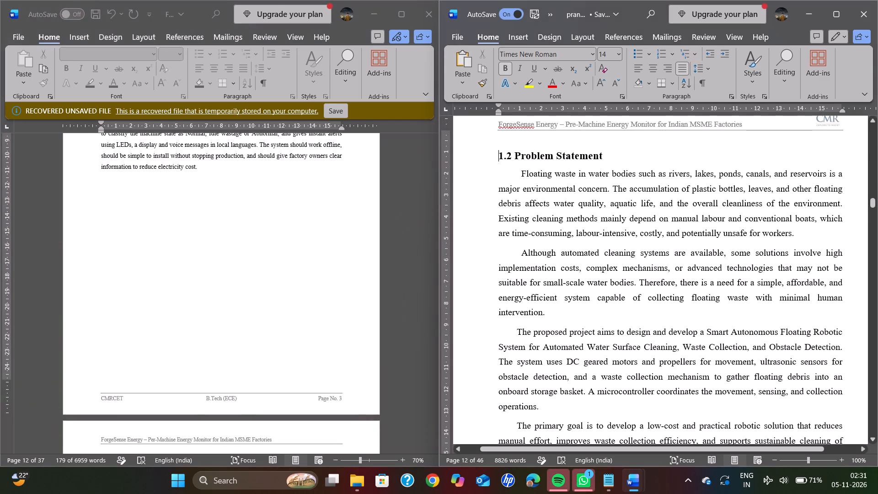
scroll(578, 274, down, 1)
scroll(578, 274, up, 2)
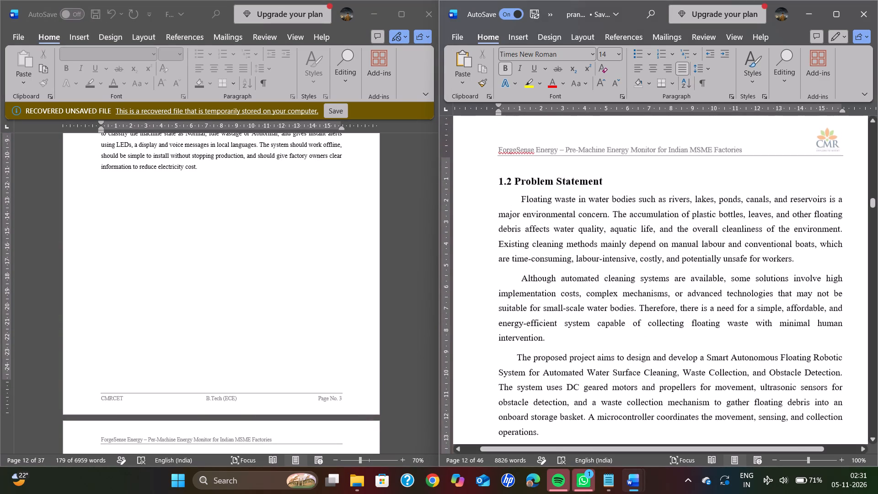
click(580, 234)
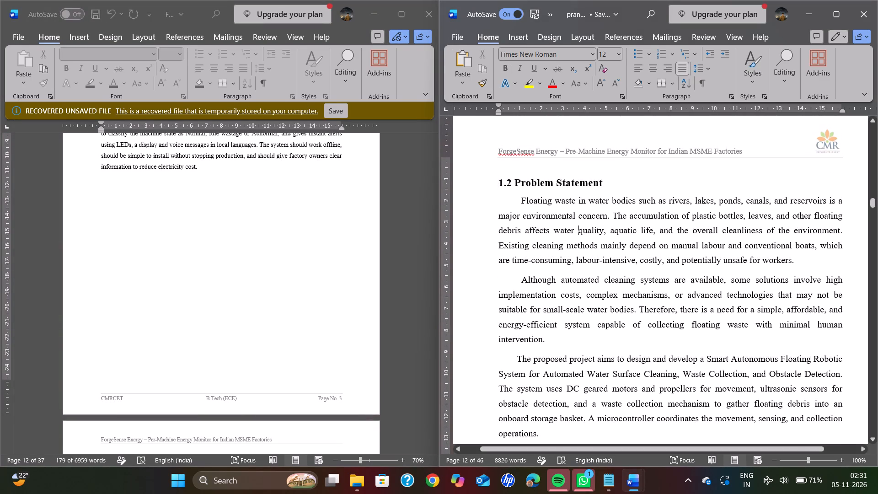
drag(518, 196, 630, 354)
scroll(605, 311, up, 1)
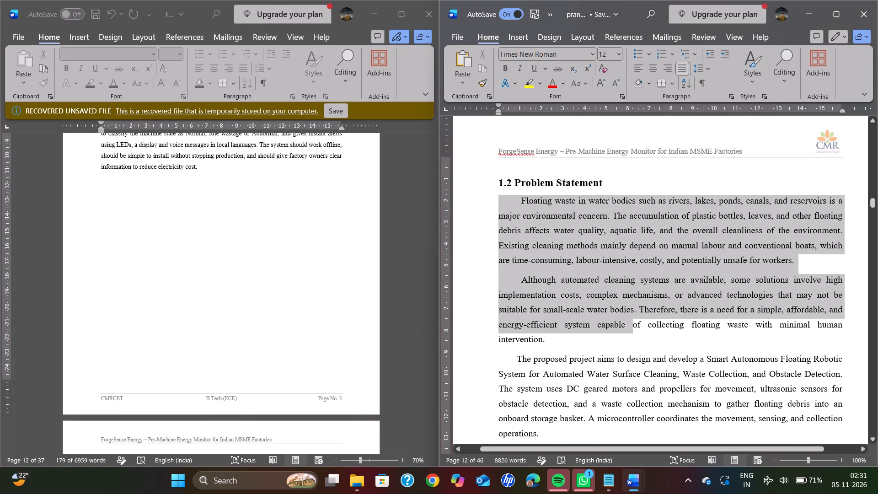
scroll(630, 354, up, 1)
drag(630, 354, 653, 437)
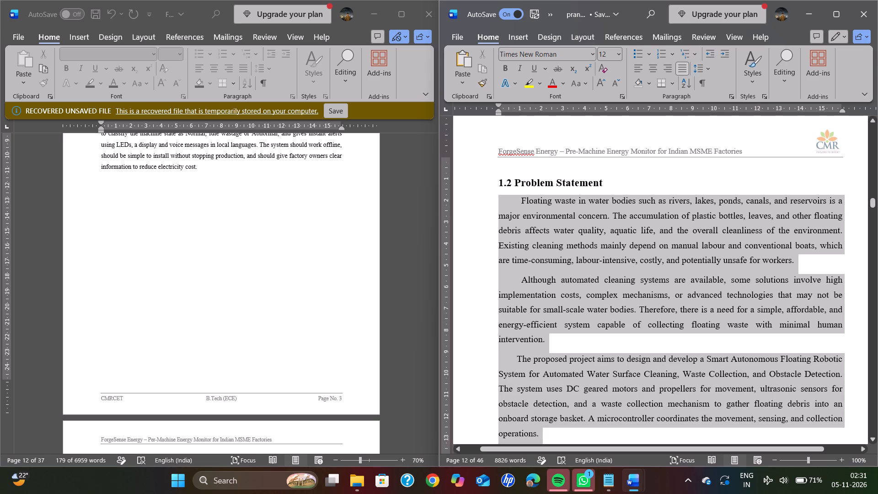
drag(653, 437, 579, 344)
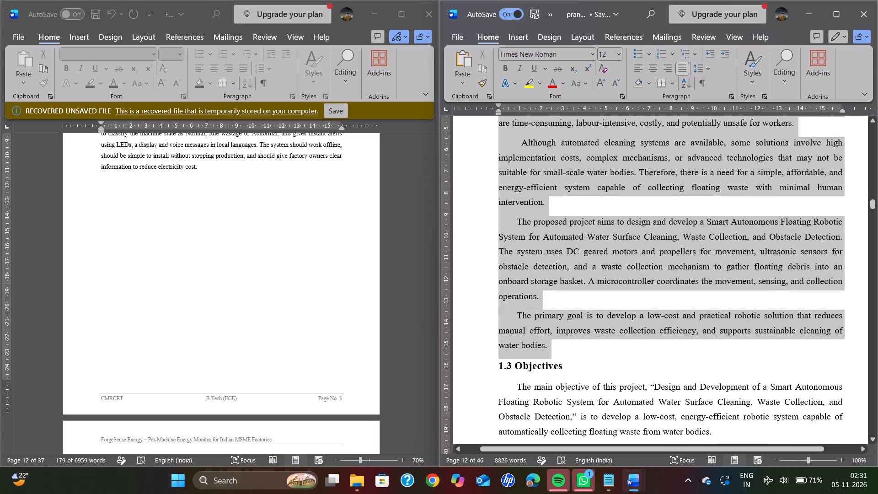
drag(579, 344, 547, 343)
key(ctrl+v)
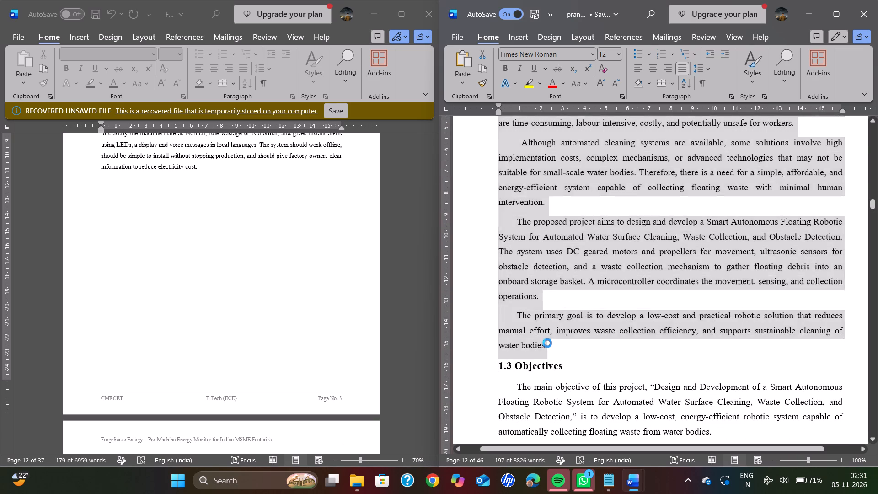
scroll(624, 319, up, 2)
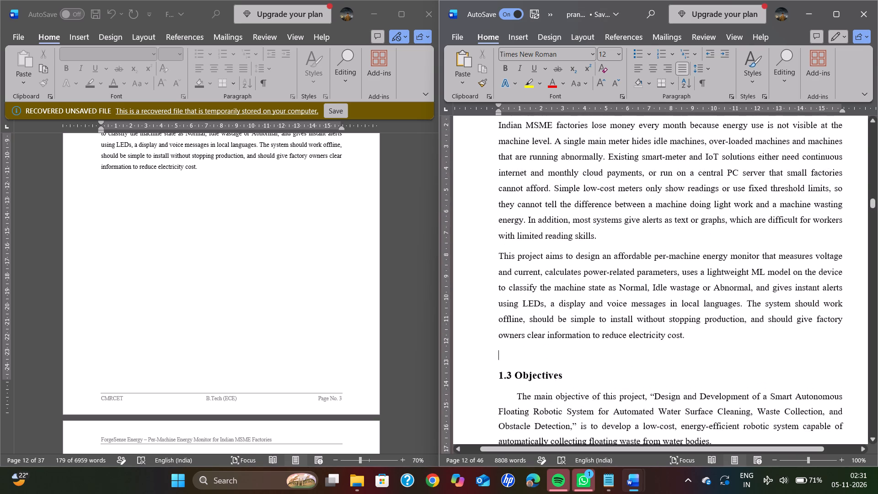
Apply 1.5 line spacing to the two body paragraphs under "1.2 Problem Statement" in the editable report.
scroll(624, 319, up, 1)
drag(685, 381, 629, 352)
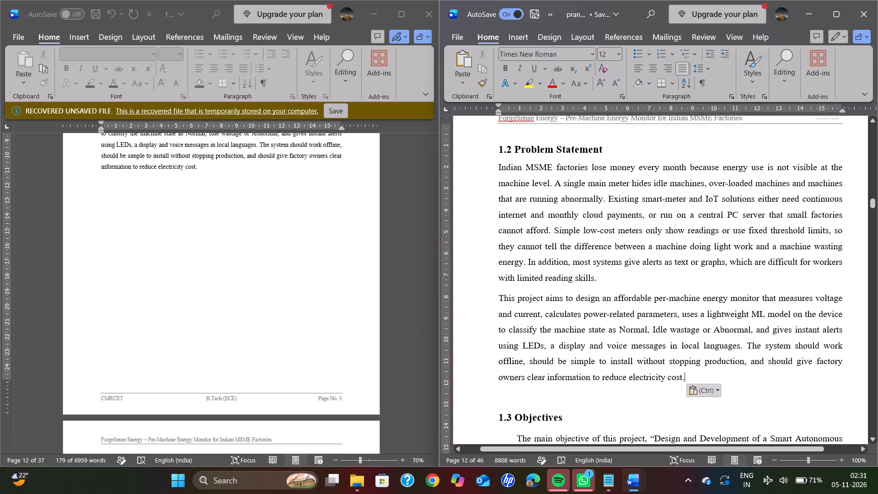
drag(629, 352, 494, 167)
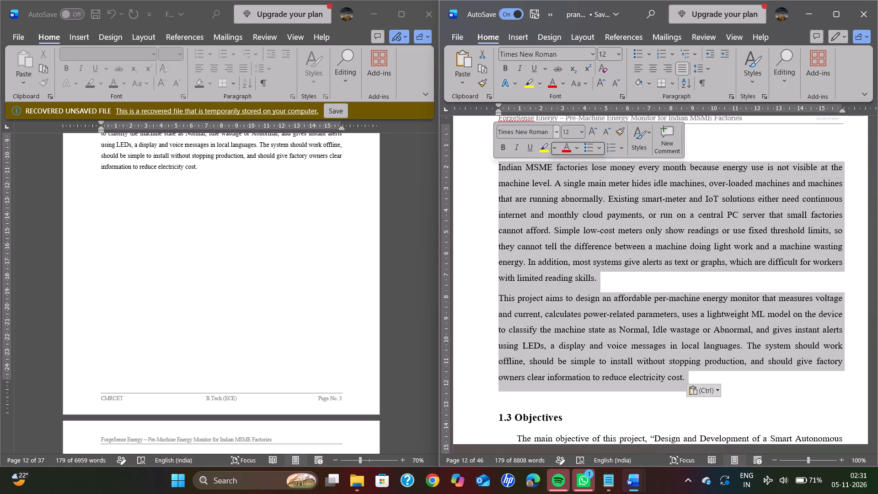
click(704, 64)
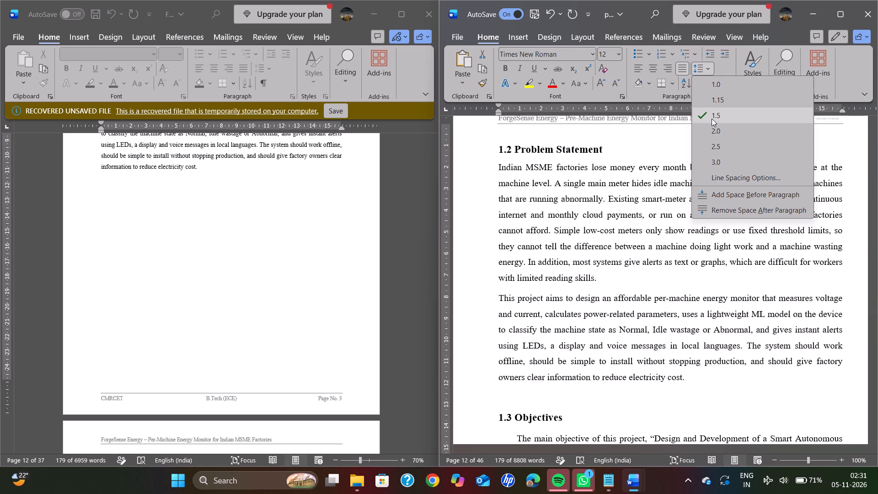
click(712, 118)
click(485, 192)
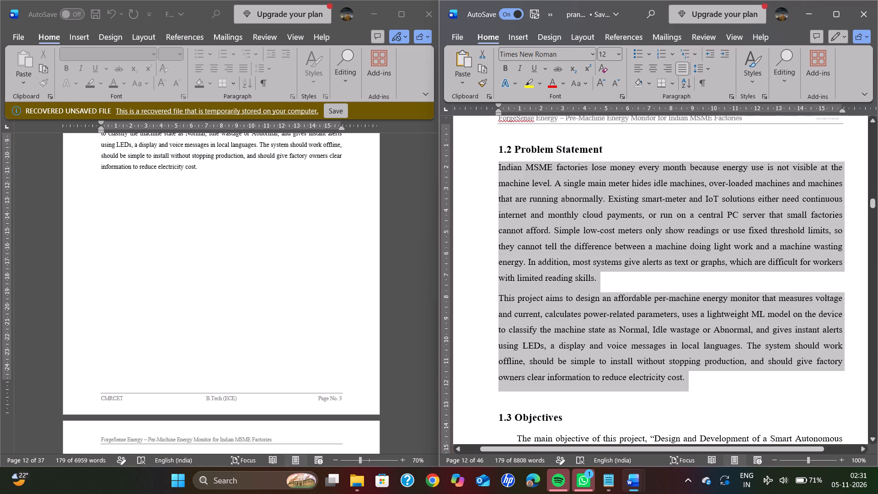
click(479, 197)
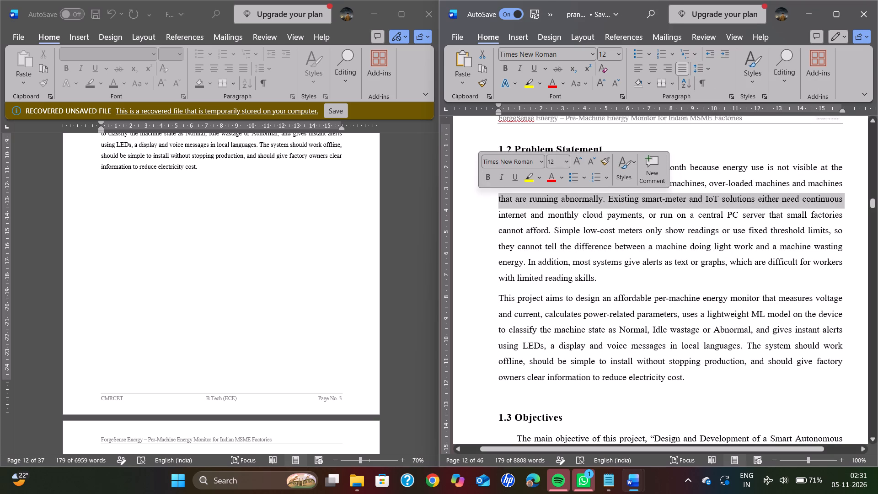
click(477, 215)
click(543, 265)
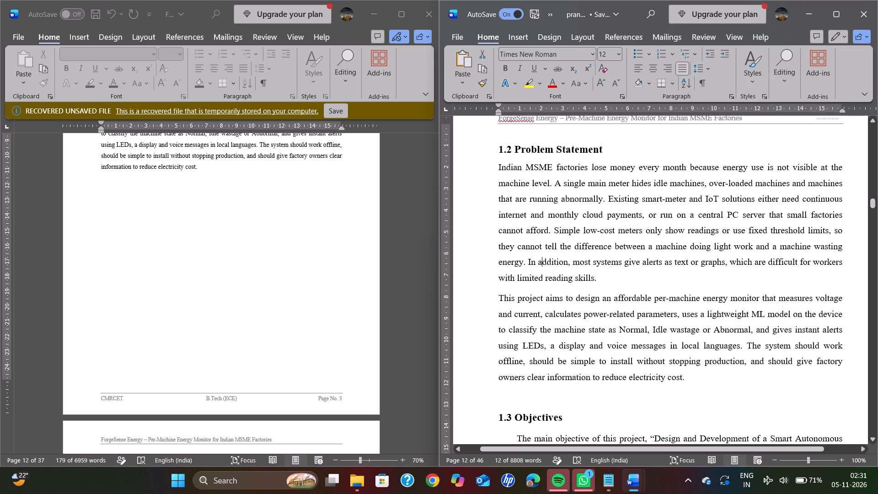
Indent the first line of both "1.2 Problem Statement" paragraphs, starting "Indian MSME factories" and "This project aims", by one tab.
click(498, 166)
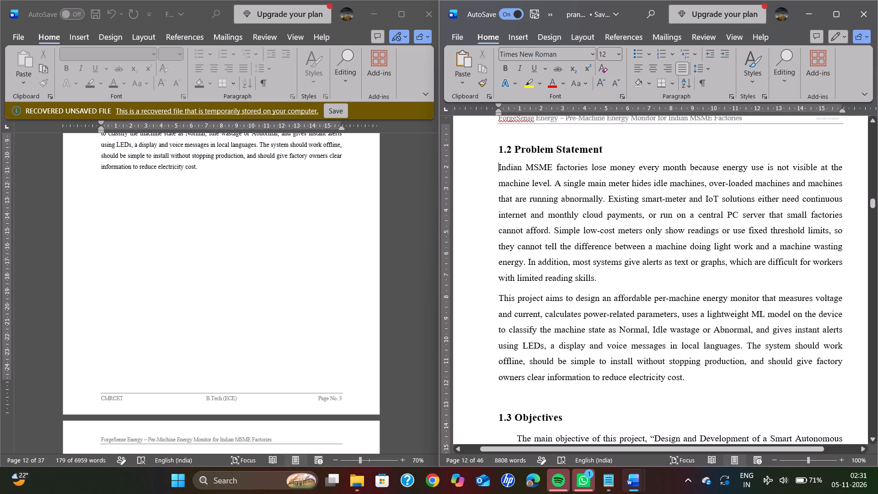
key(Tab)
click(574, 225)
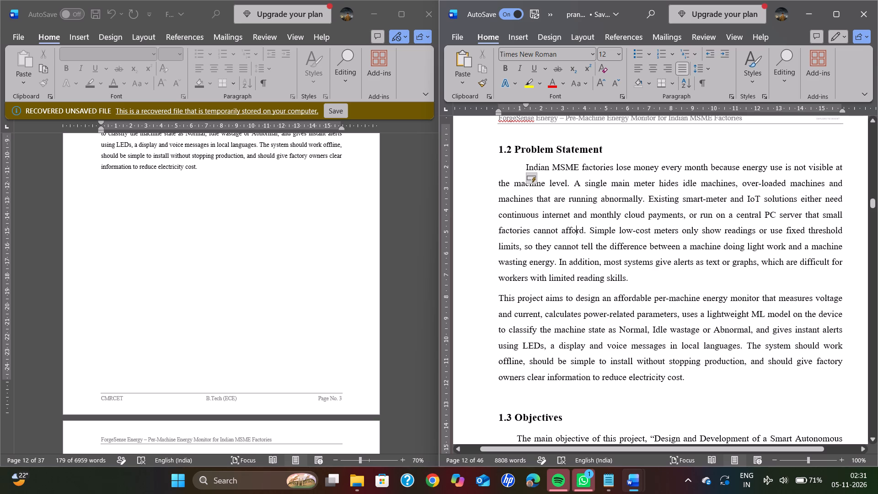
scroll(574, 225, down, 1)
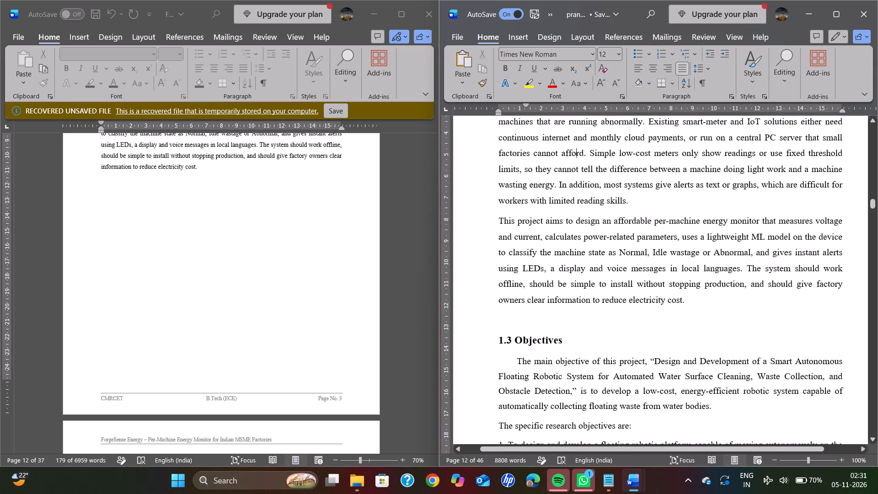
click(499, 222)
key(Tab)
scroll(499, 222, up, 1)
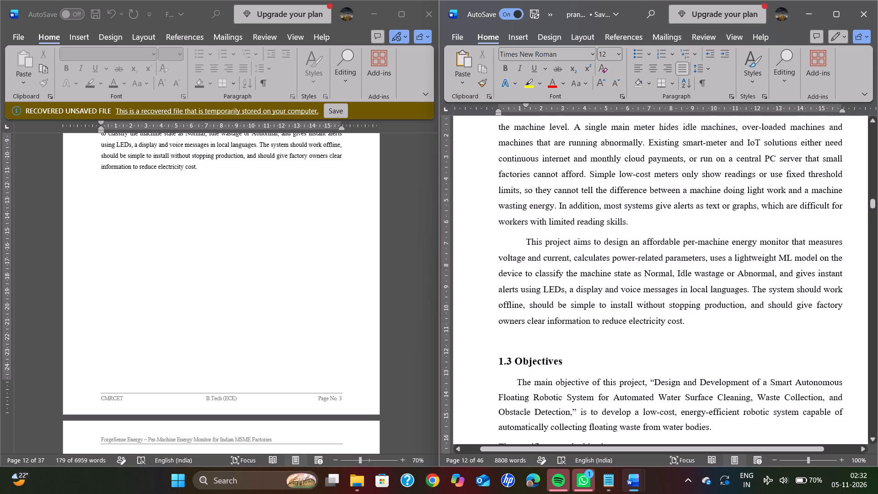
scroll(499, 222, up, 1)
right_click(499, 222)
scroll(499, 222, down, 1)
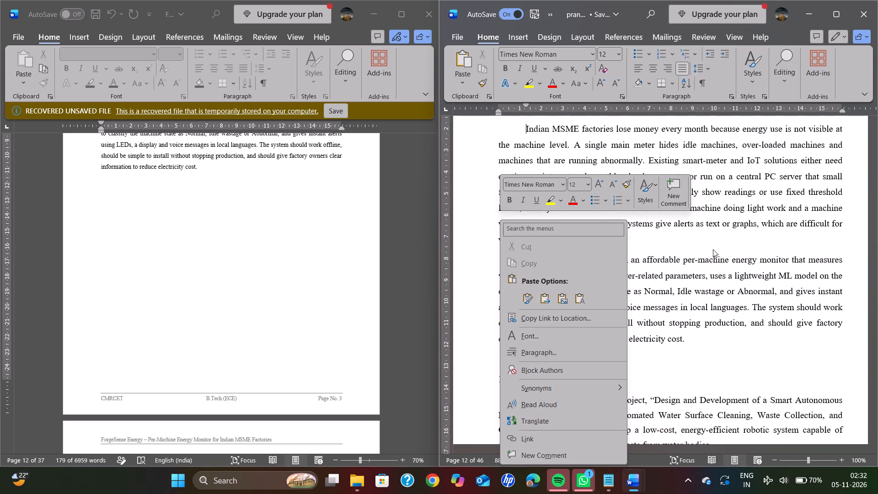
click(714, 247)
Review the editable report from the Chapter 1 opening through the "1.3 Objectives" section.
scroll(714, 247, up, 4)
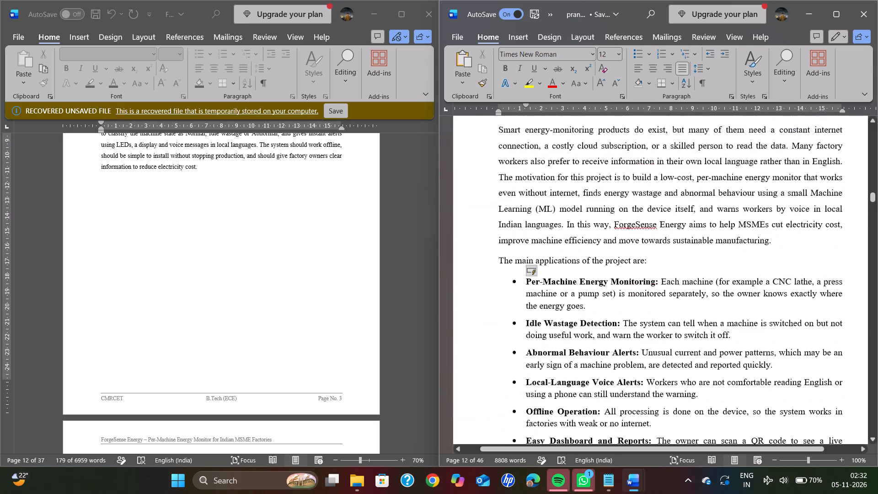
scroll(714, 247, up, 1)
scroll(714, 247, down, 4)
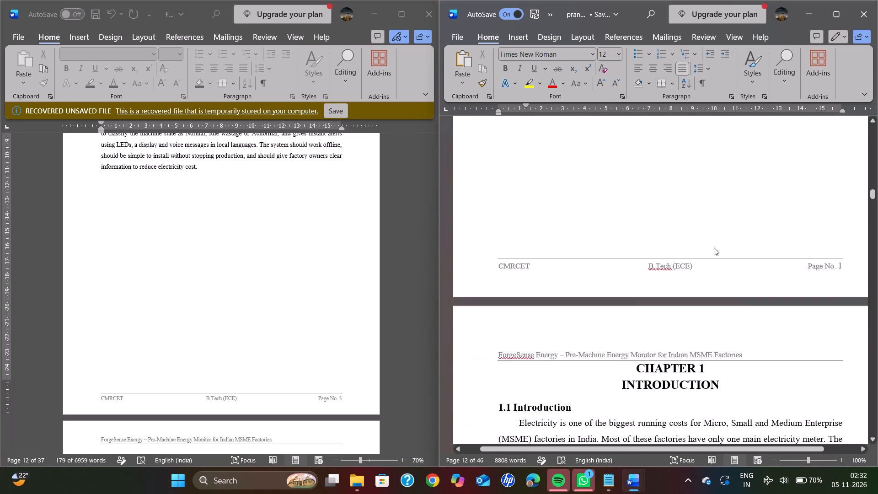
scroll(714, 247, down, 3)
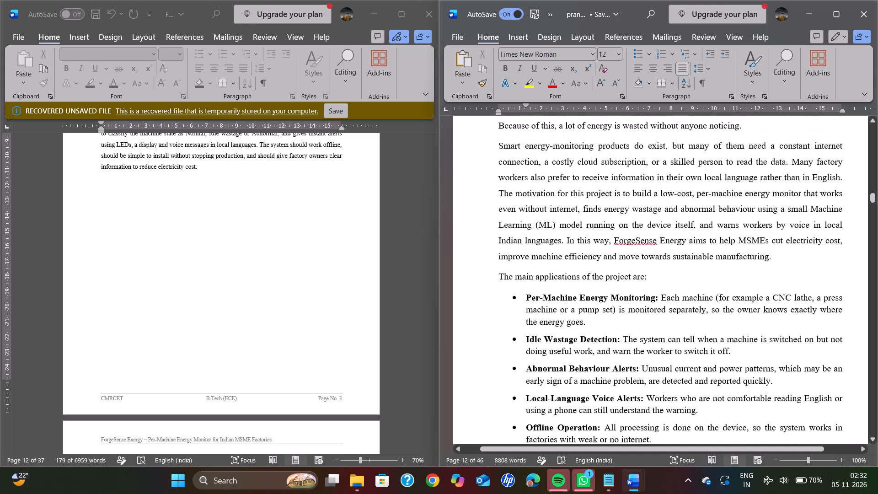
scroll(714, 247, down, 3)
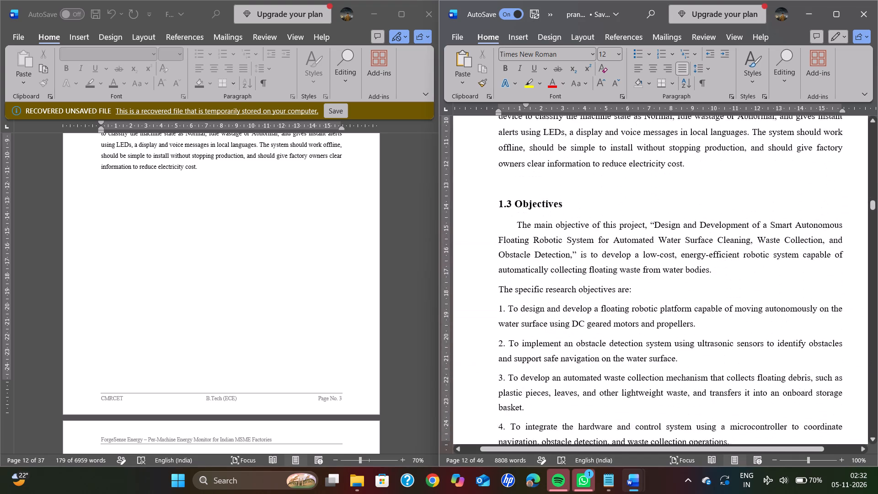
scroll(714, 247, down, 1)
scroll(714, 247, up, 1)
scroll(714, 247, down, 1)
scroll(714, 247, up, 1)
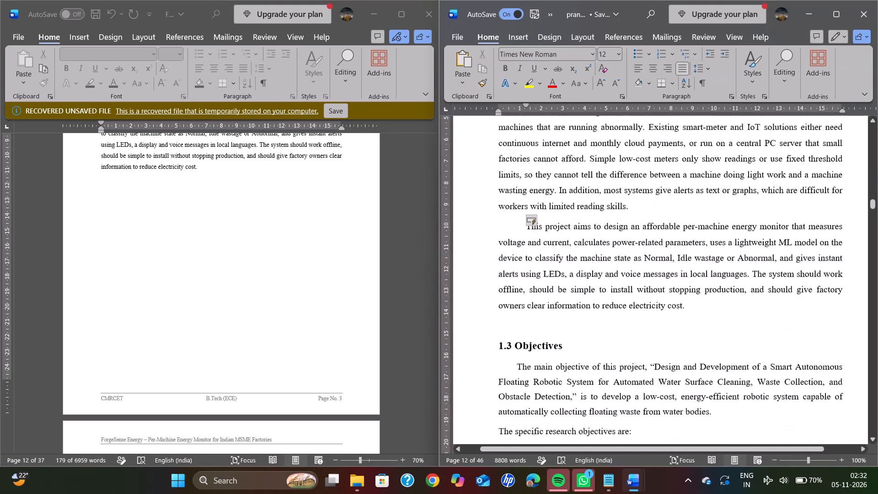
scroll(714, 247, down, 1)
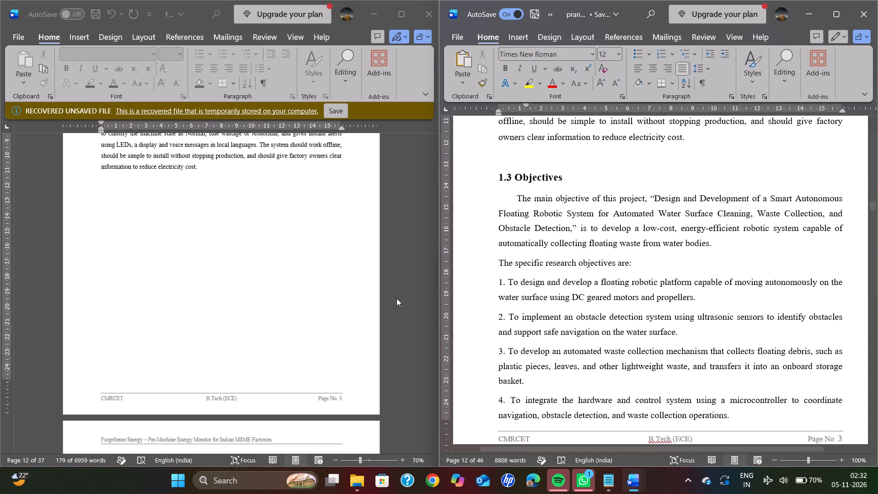
Check what follows section 1.2 in the recovered report, up to the start of Chapter 2 Literature Survey.
scroll(337, 301, down, 2)
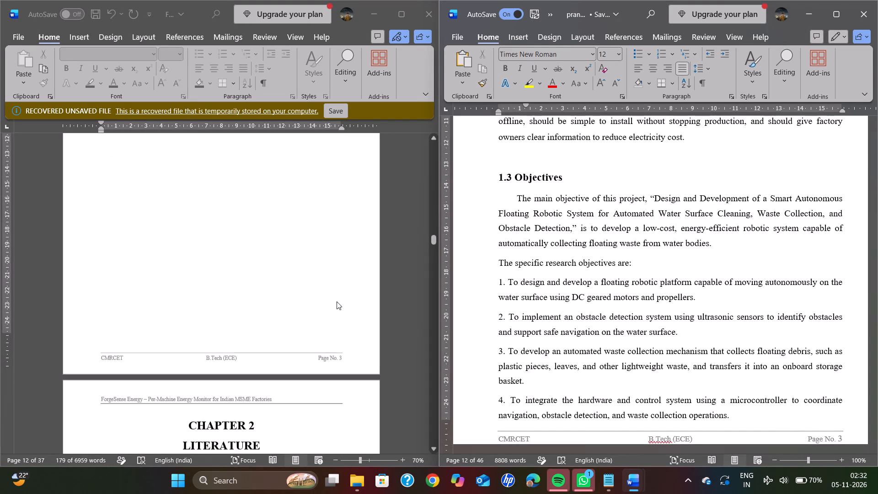
scroll(337, 301, down, 3)
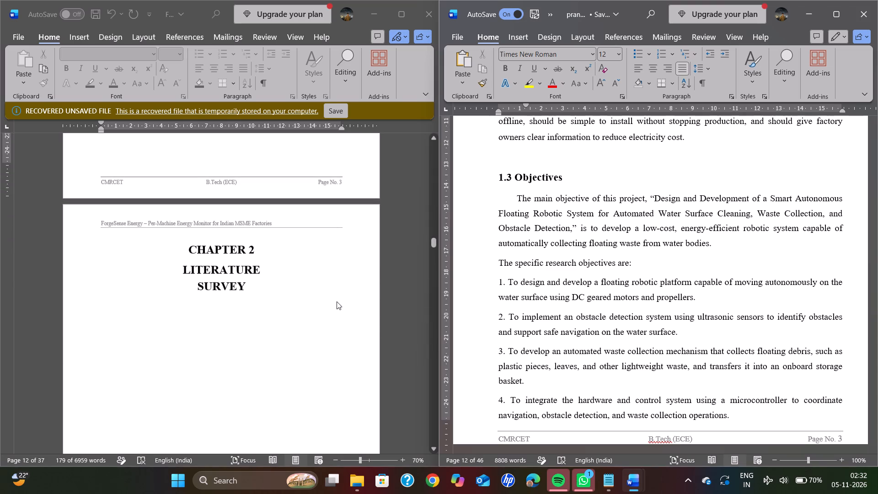
scroll(337, 301, down, 4)
scroll(337, 301, up, 1)
scroll(337, 301, down, 1)
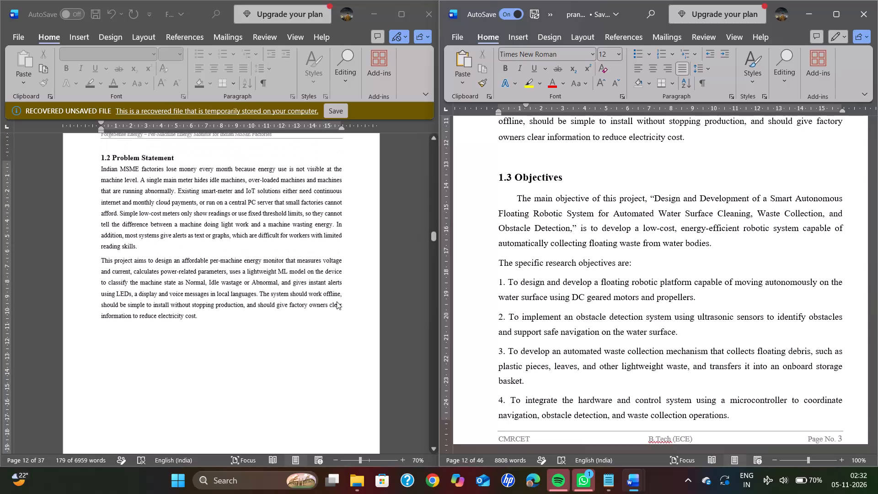
scroll(337, 301, down, 4)
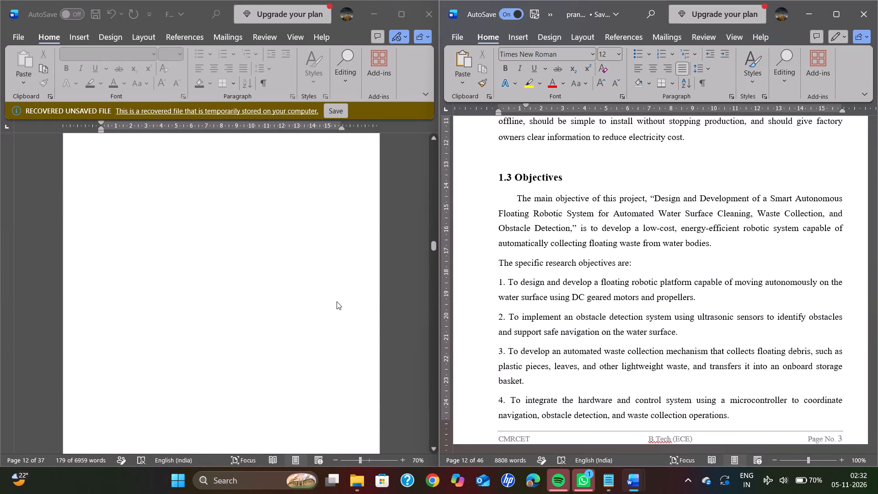
scroll(337, 301, down, 4)
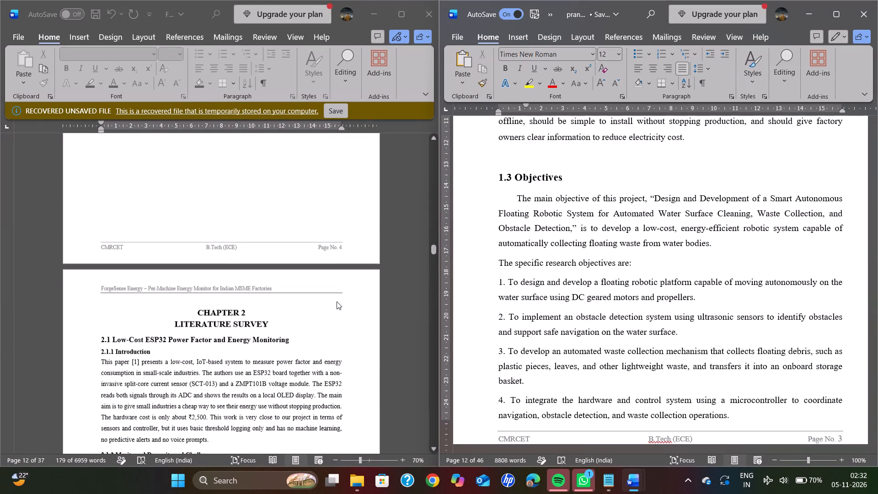
scroll(337, 301, down, 1)
Delete the "1.3 Objectives" entry from the editable report's table of contents to match the recovered report's contents page.
scroll(573, 224, up, 11)
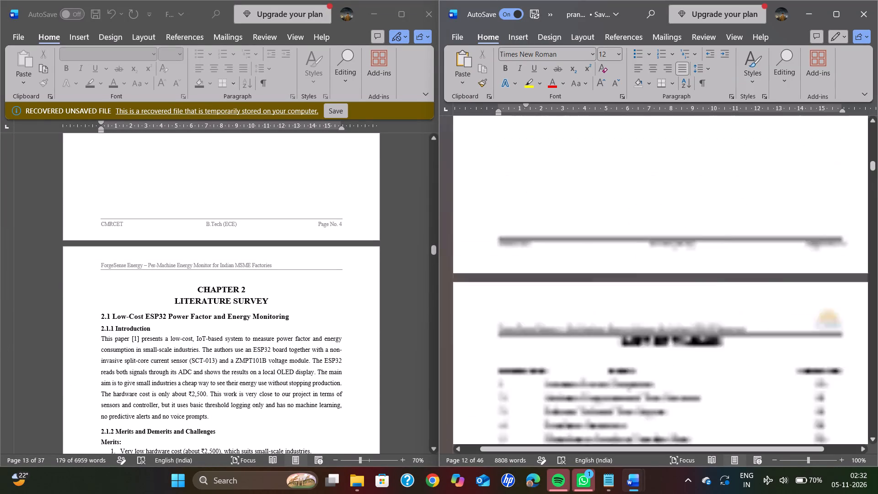
scroll(573, 224, up, 2)
scroll(573, 224, down, 6)
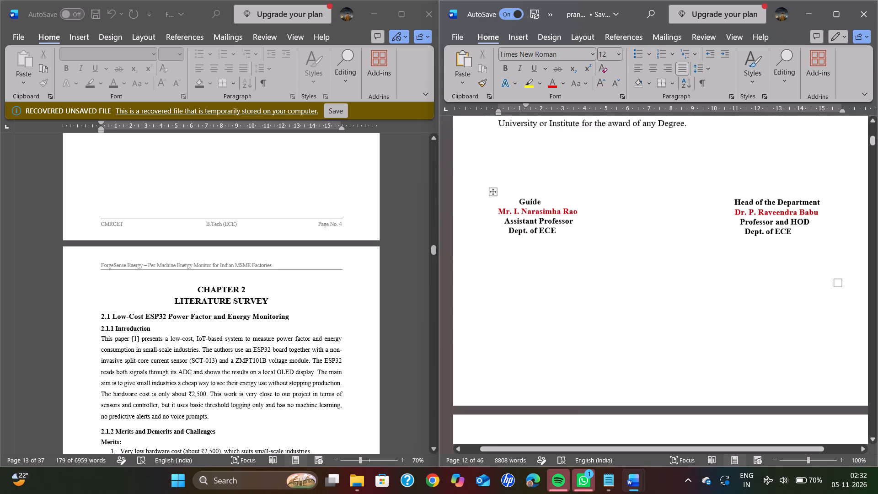
scroll(573, 224, down, 4)
scroll(573, 224, up, 1)
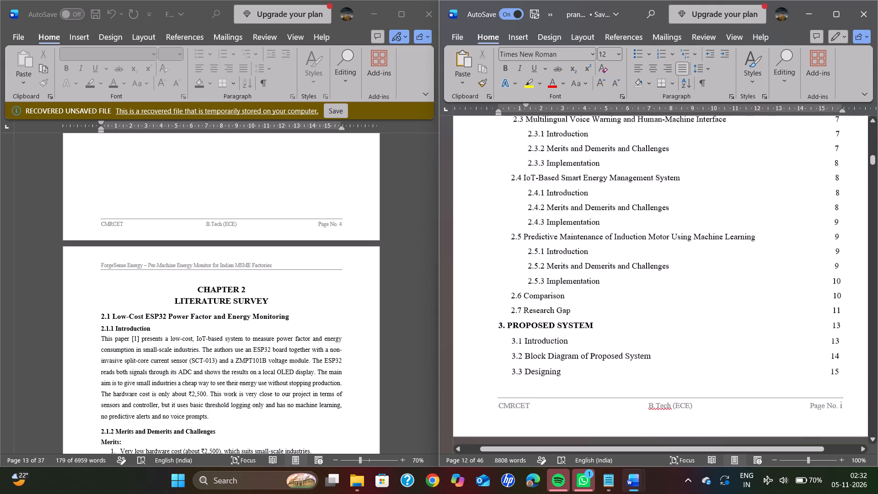
scroll(573, 224, up, 2)
scroll(573, 224, down, 1)
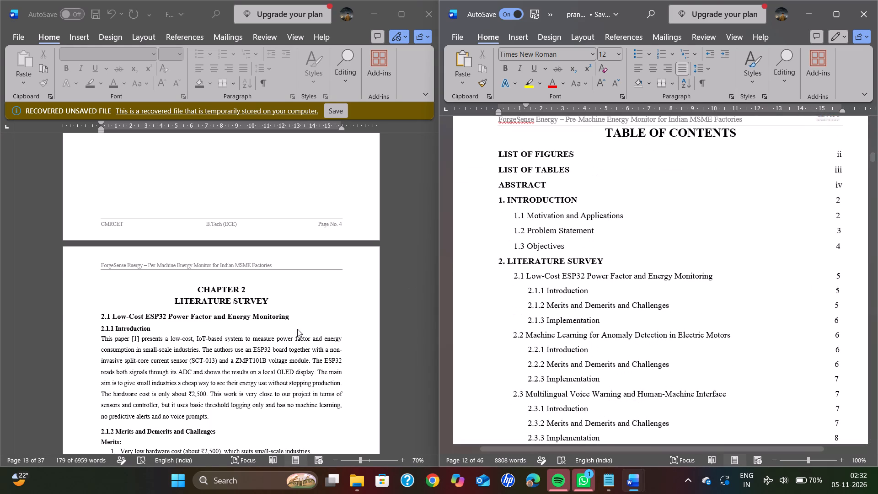
scroll(297, 329, up, 14)
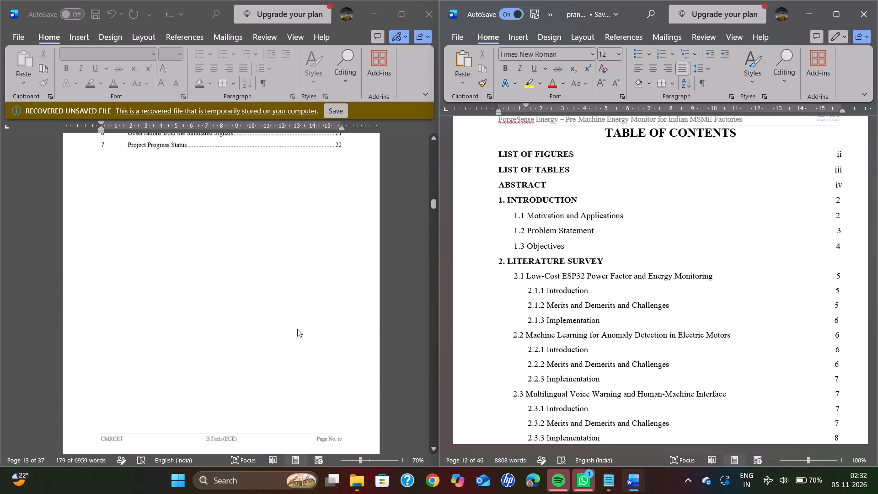
scroll(297, 329, up, 7)
scroll(297, 329, down, 2)
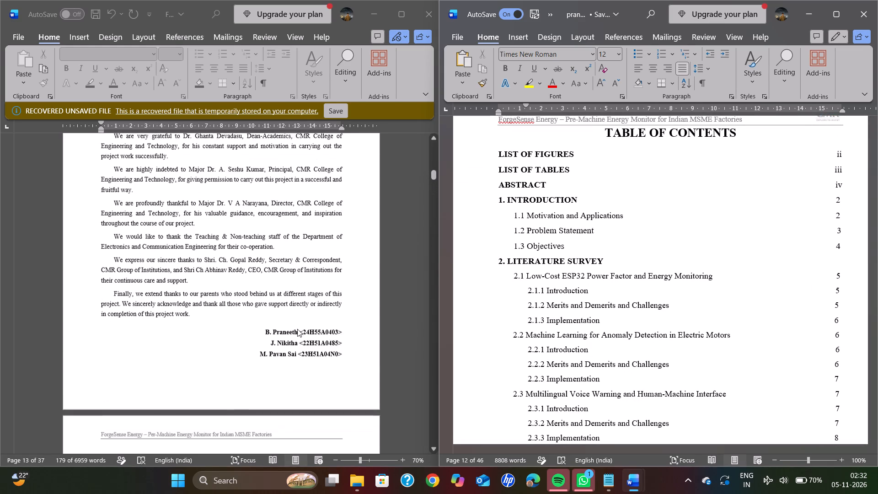
scroll(297, 329, down, 2)
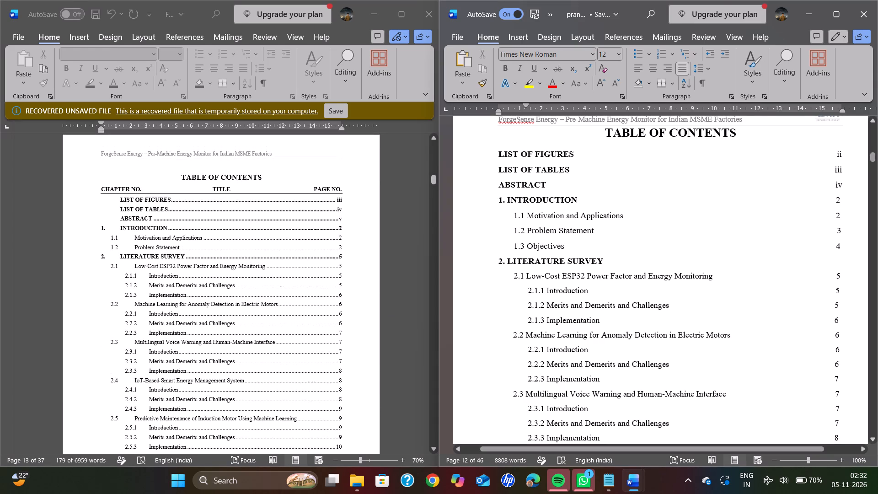
drag(844, 245, 531, 249)
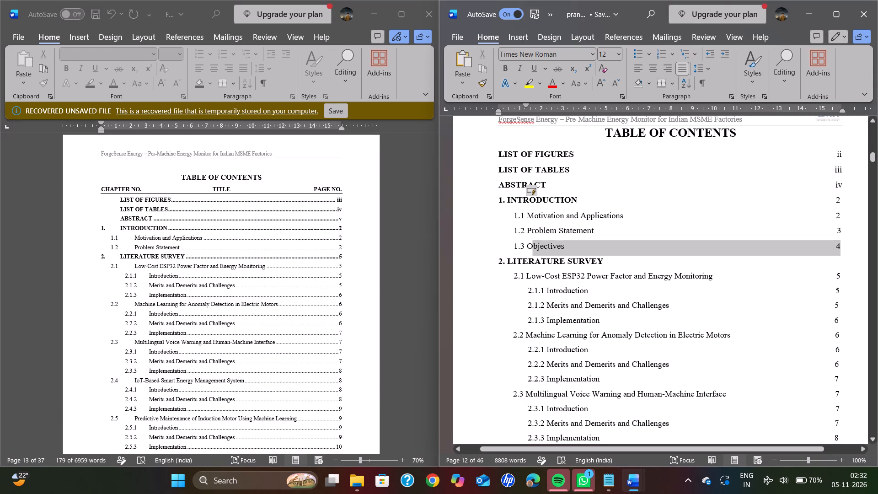
drag(531, 249, 495, 245)
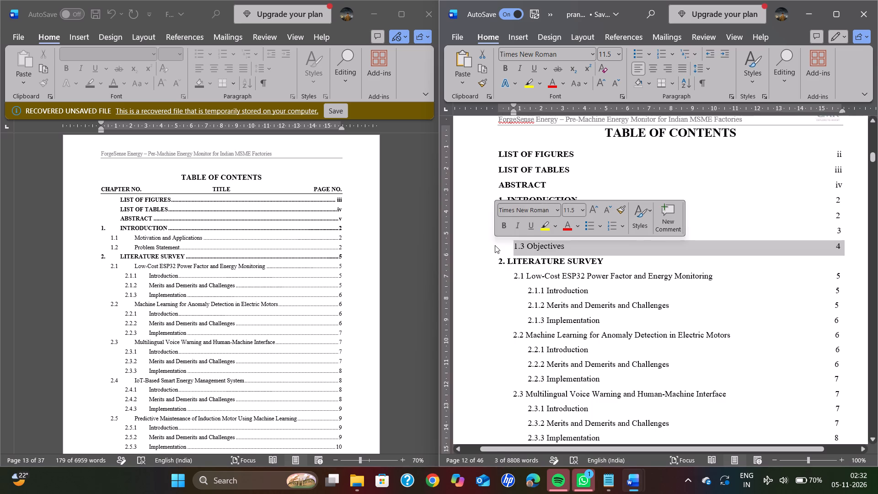
key(BackSpace)
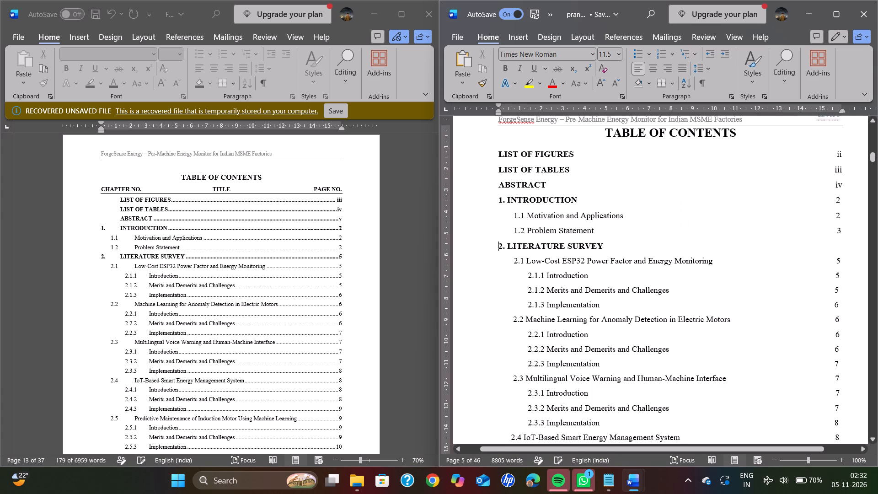
Review the recovered report from its table of contents through Chapter 1 to the Chapter 2 Literature Survey title page.
scroll(309, 283, down, 2)
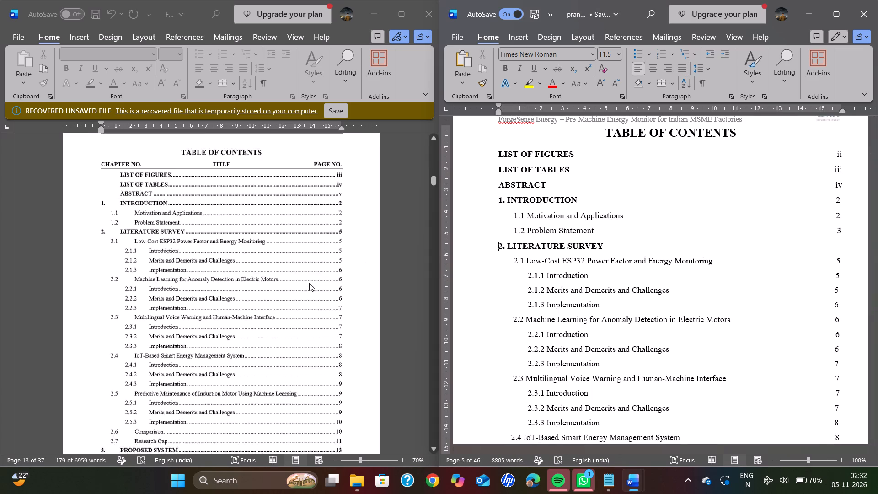
scroll(309, 283, down, 8)
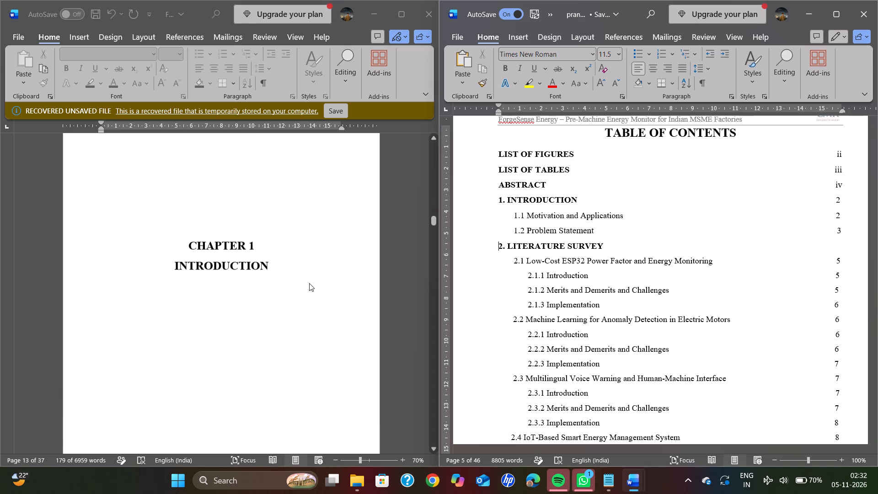
scroll(309, 283, down, 8)
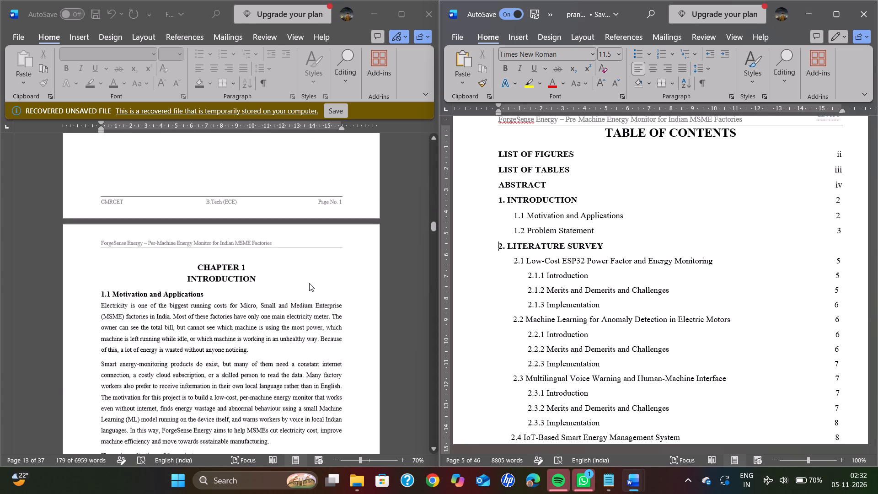
scroll(309, 283, down, 5)
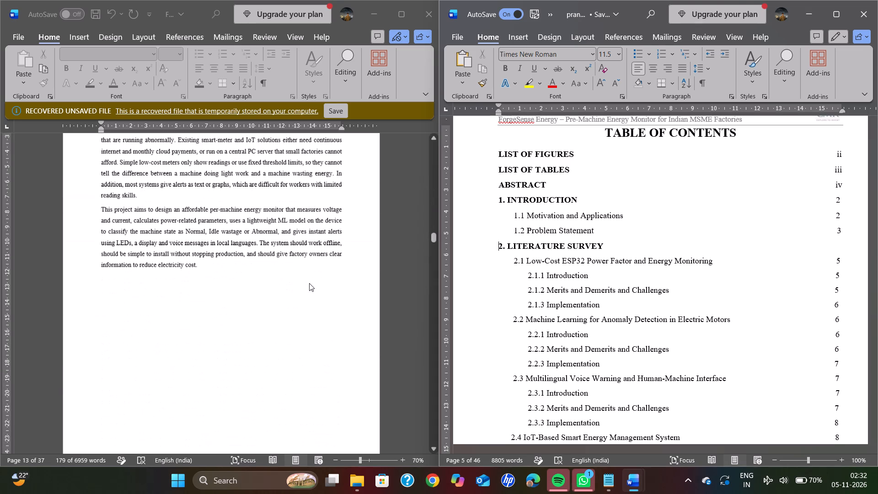
scroll(309, 283, down, 3)
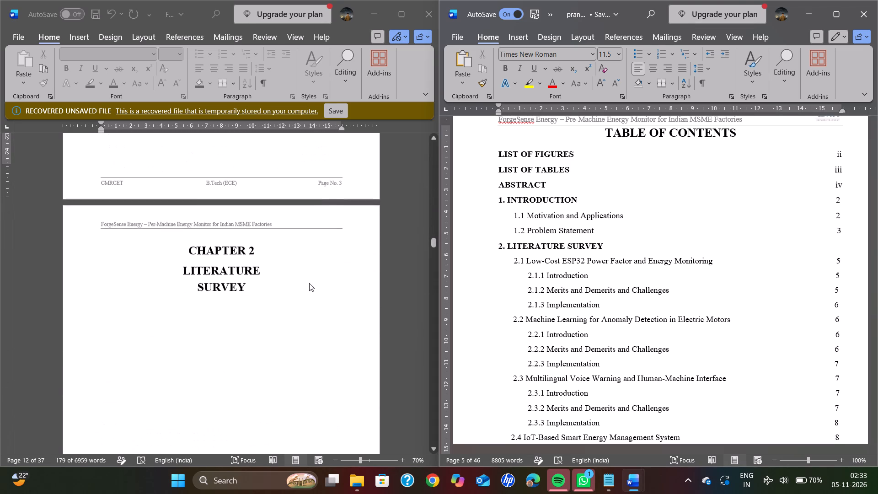
Delete the "1.3 Objectives" heading and its entire text, through "other water bodies.", from Chapter 1 of the editable report.
scroll(588, 279, down, 11)
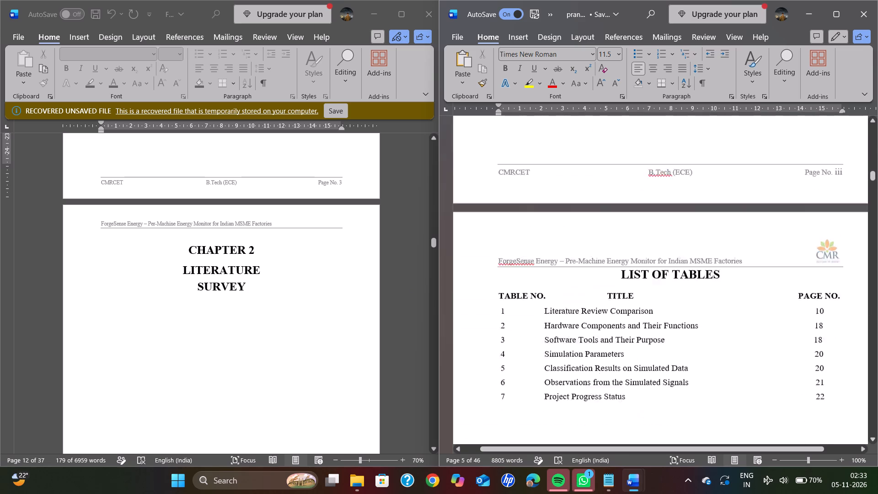
scroll(588, 279, down, 3)
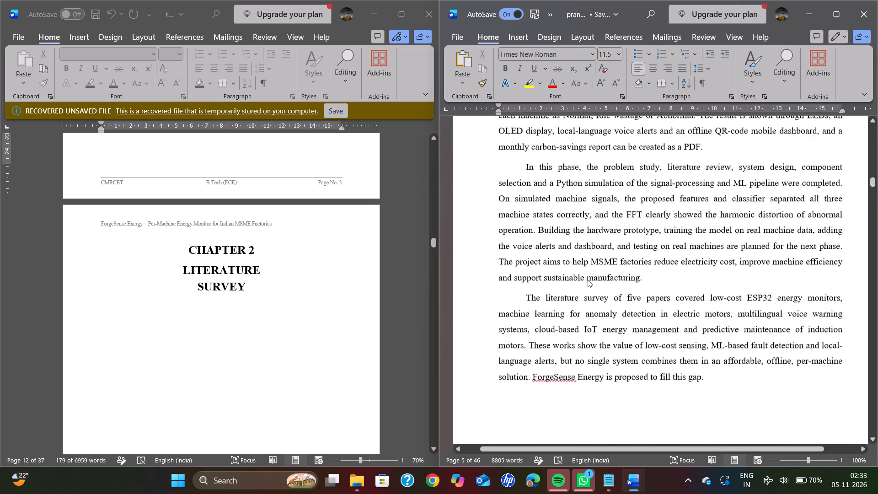
scroll(588, 279, down, 2)
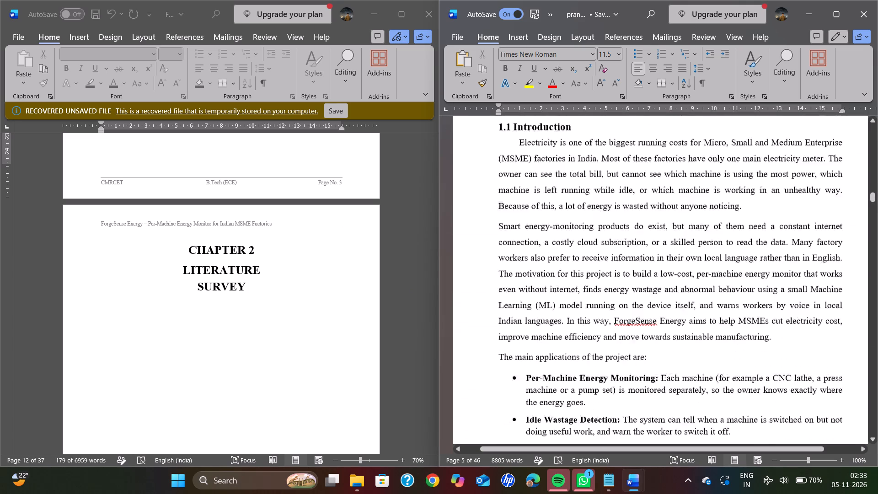
scroll(588, 279, down, 5)
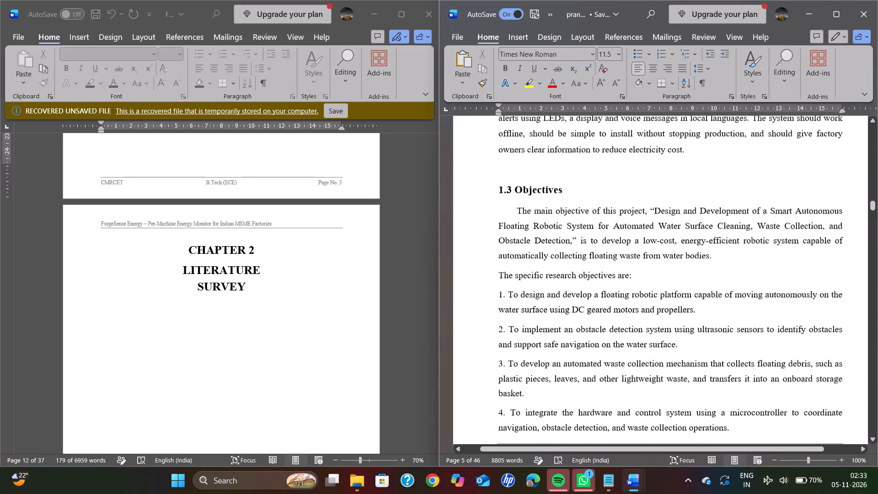
scroll(588, 279, down, 1)
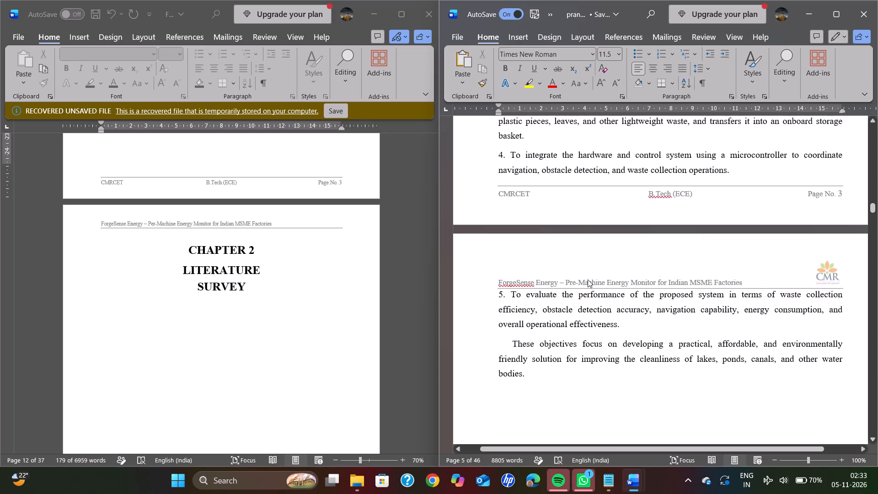
drag(537, 376, 491, 194)
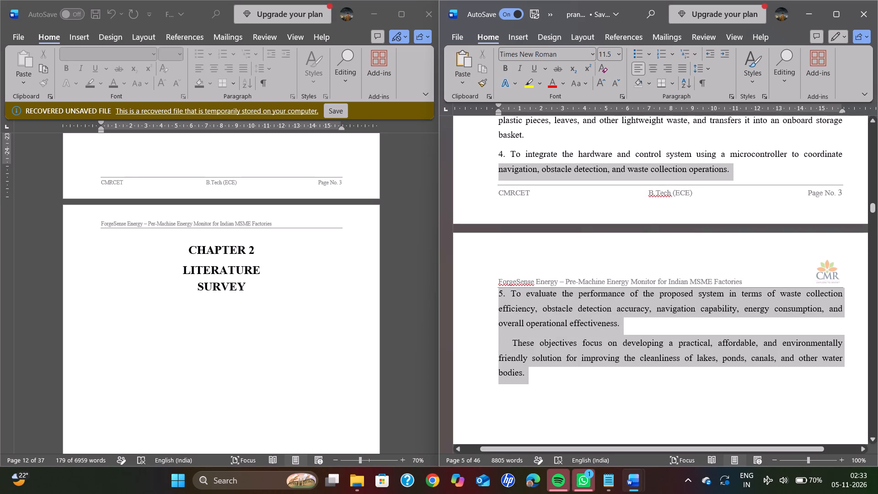
drag(491, 194, 506, 369)
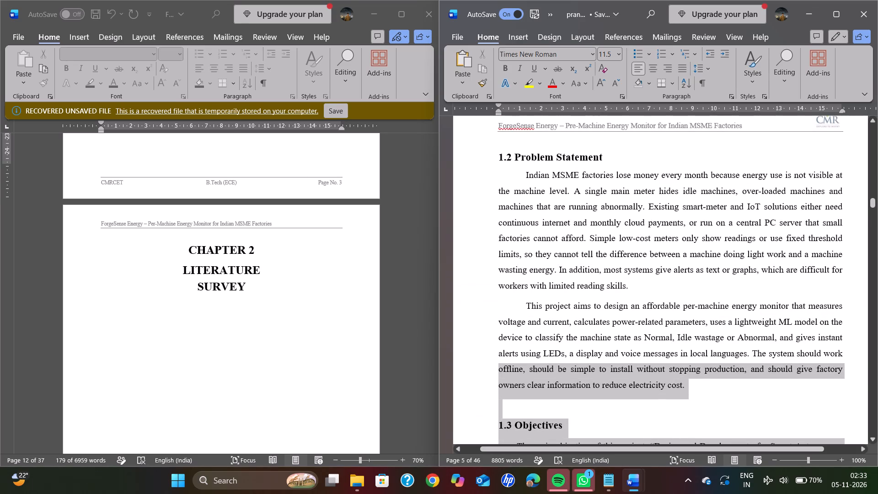
drag(506, 369, 496, 424)
key(BackSpace)
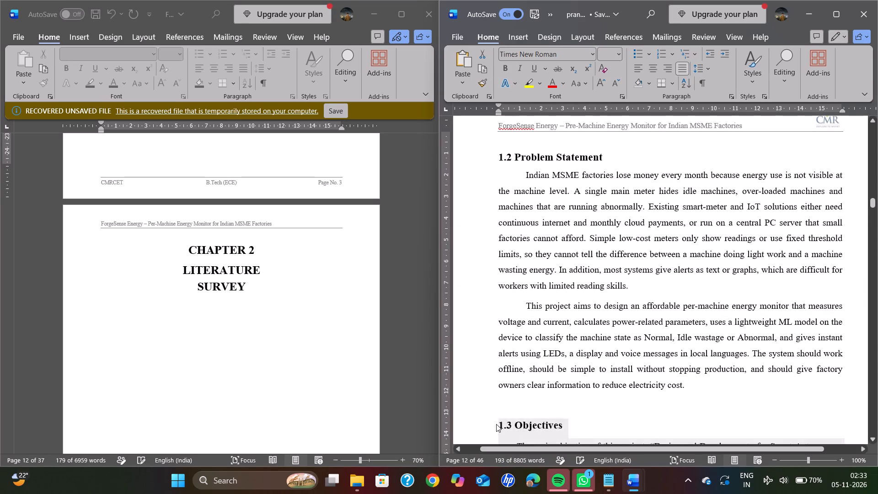
key(BackSpace)
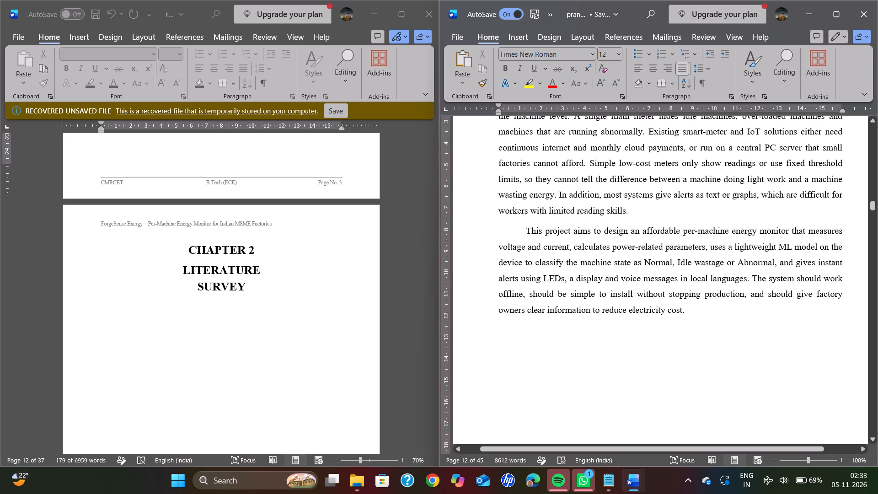
Check the line spacing of the two "1.2 Problem Statement" paragraphs in the editable report.
click(688, 312)
drag(688, 312, 518, 107)
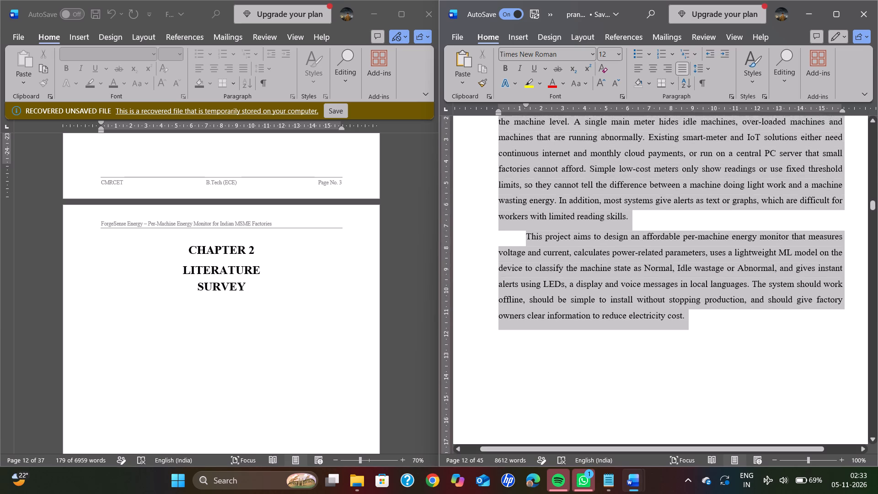
drag(518, 107, 528, 222)
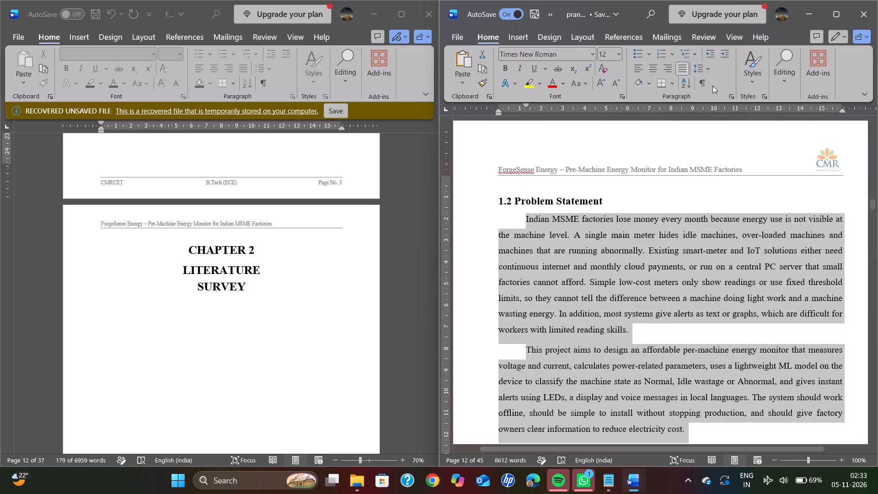
click(705, 67)
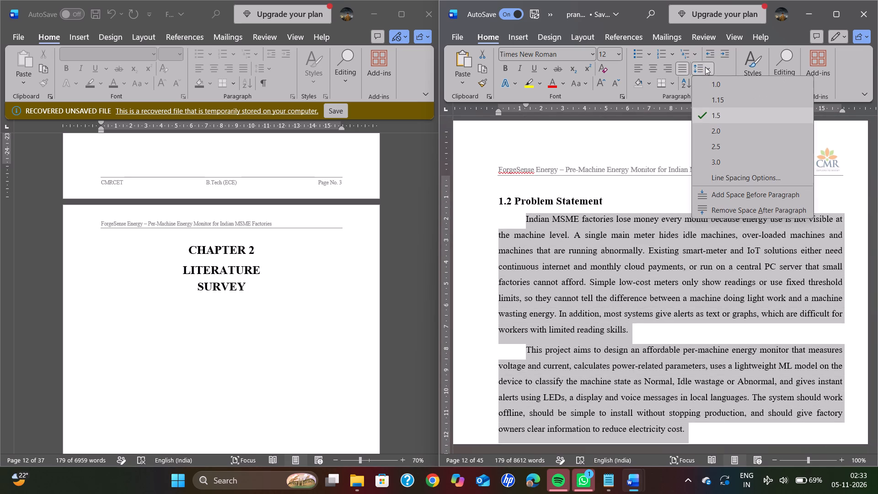
click(631, 198)
Compare the start of Chapter 2 Literature Survey in the editable report with the same chapter in the recovered report.
scroll(631, 198, down, 5)
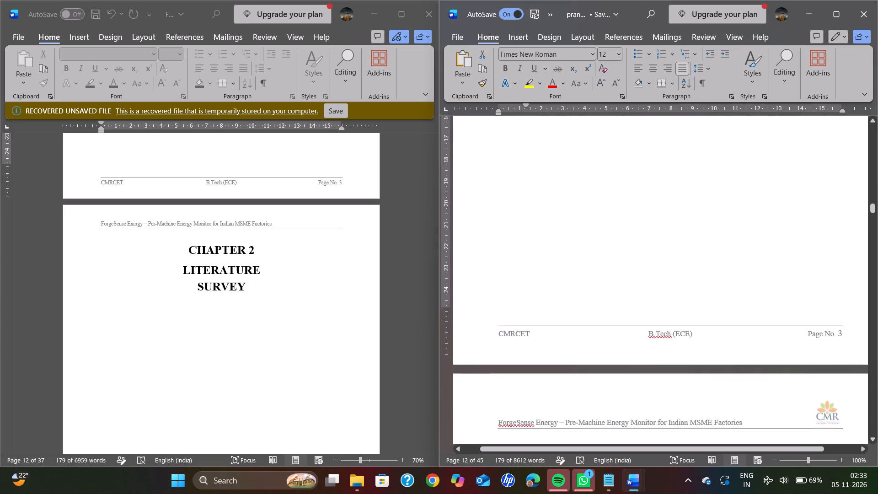
scroll(631, 198, down, 1)
right_click(631, 198)
click(589, 206)
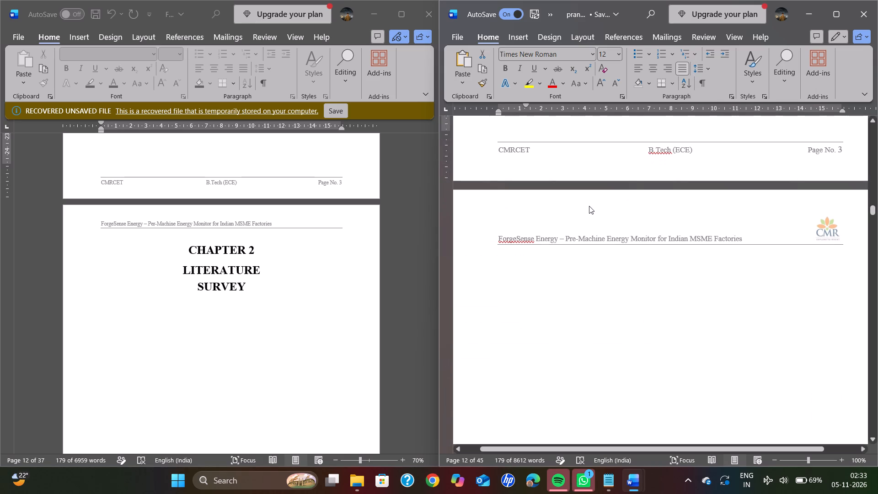
click(608, 295)
scroll(608, 295, down, 3)
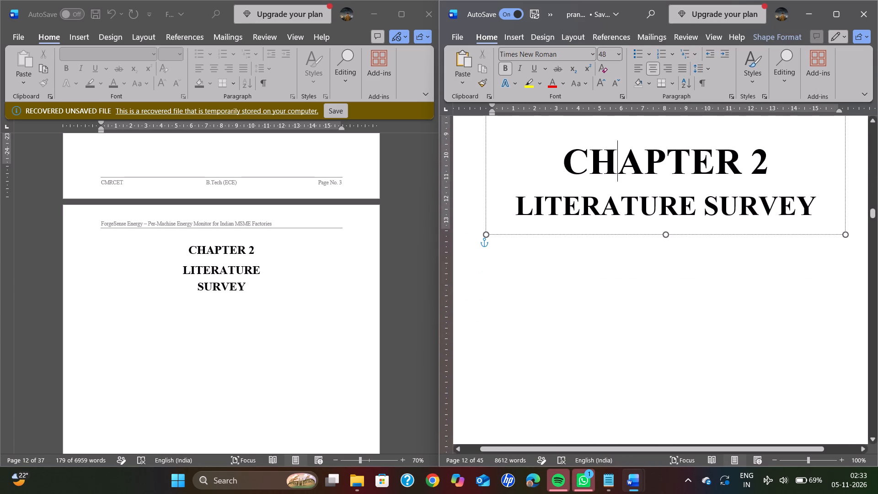
click(608, 295)
scroll(608, 295, down, 3)
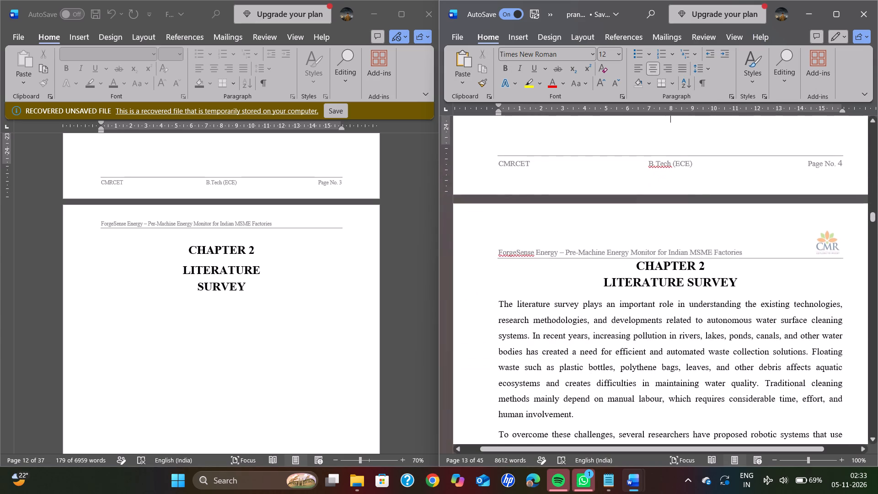
scroll(606, 295, down, 1)
scroll(606, 295, up, 1)
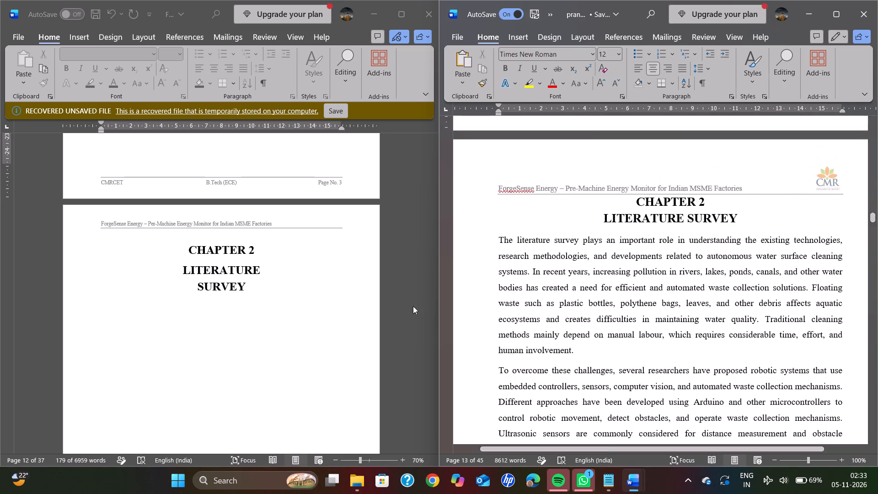
scroll(334, 317, down, 9)
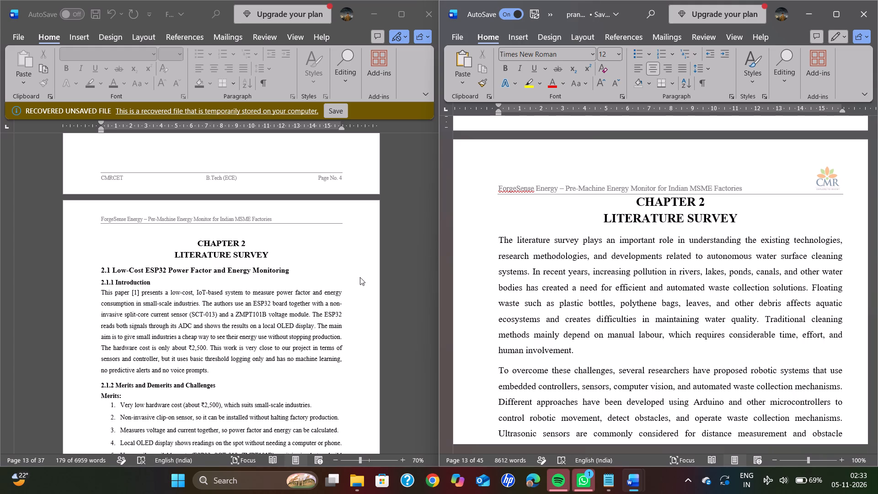
scroll(330, 242, down, 2)
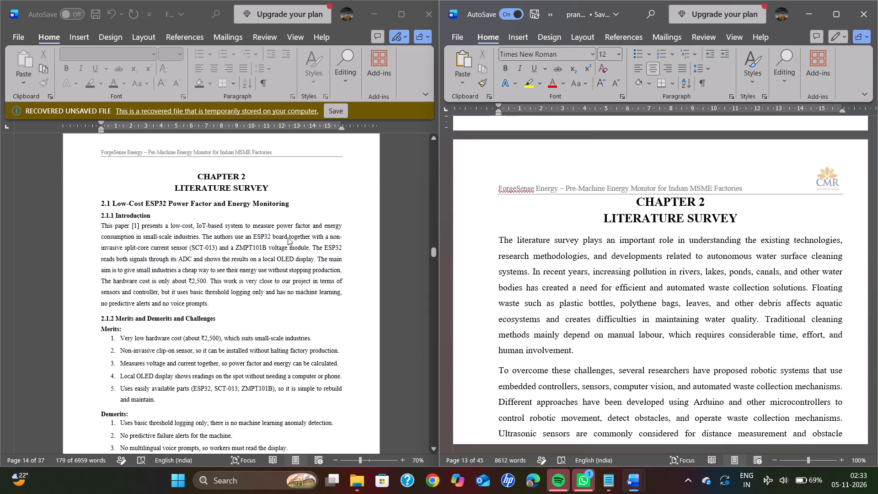
scroll(275, 210, down, 1)
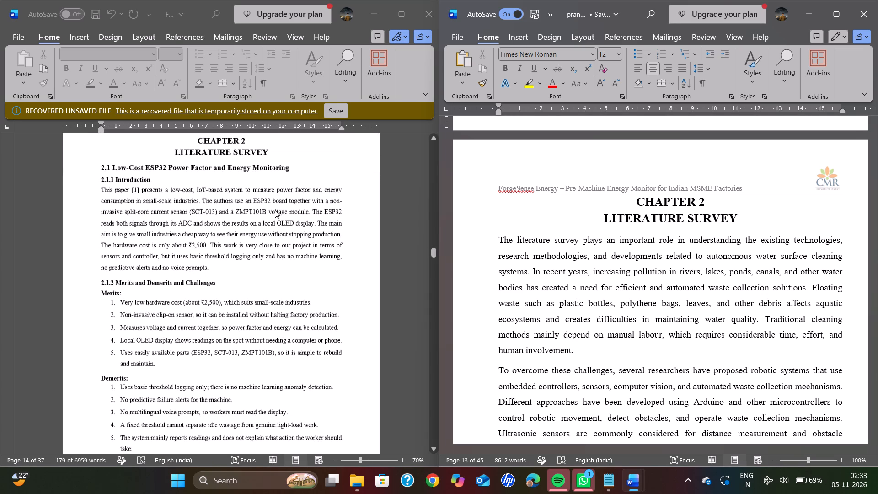
scroll(275, 210, down, 1)
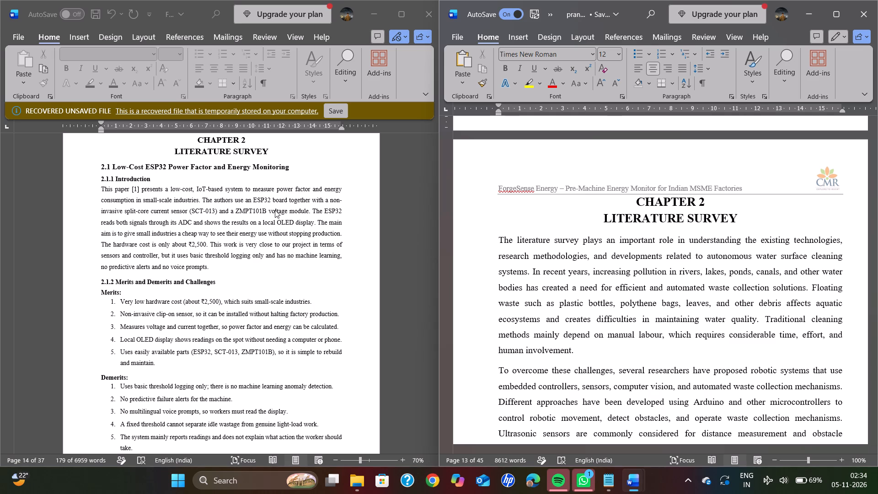
Copy the recovered report's text from heading "2.1 Low-Cost ESP32 Power Factor and Energy Monitoring" through the third Challenges item in 2.1.2.
click(102, 166)
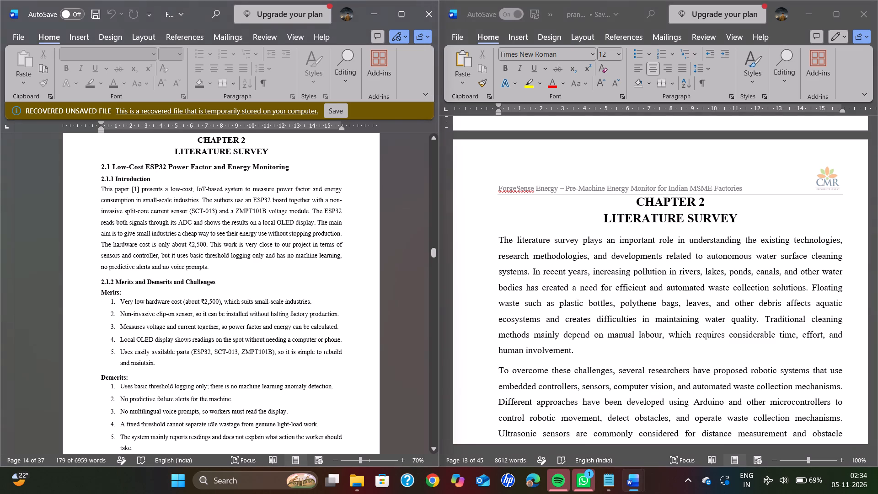
drag(102, 166, 272, 400)
scroll(196, 249, up, 1)
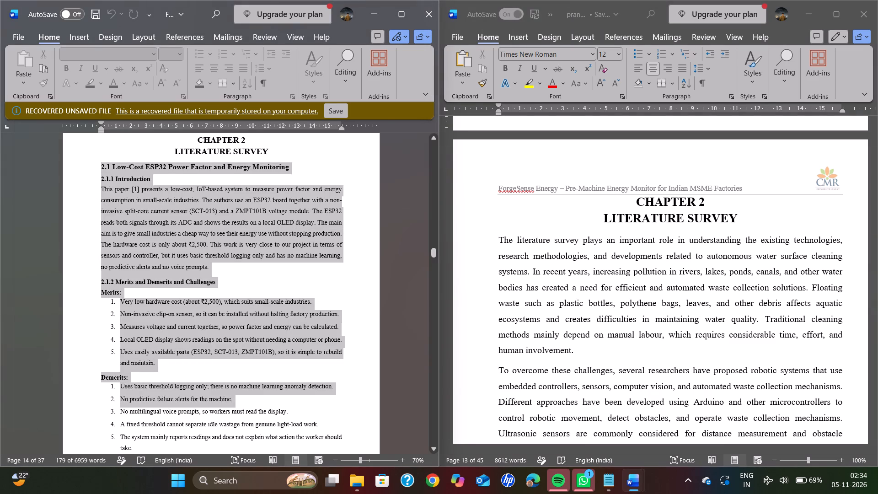
drag(272, 400, 278, 371)
scroll(277, 408, up, 1)
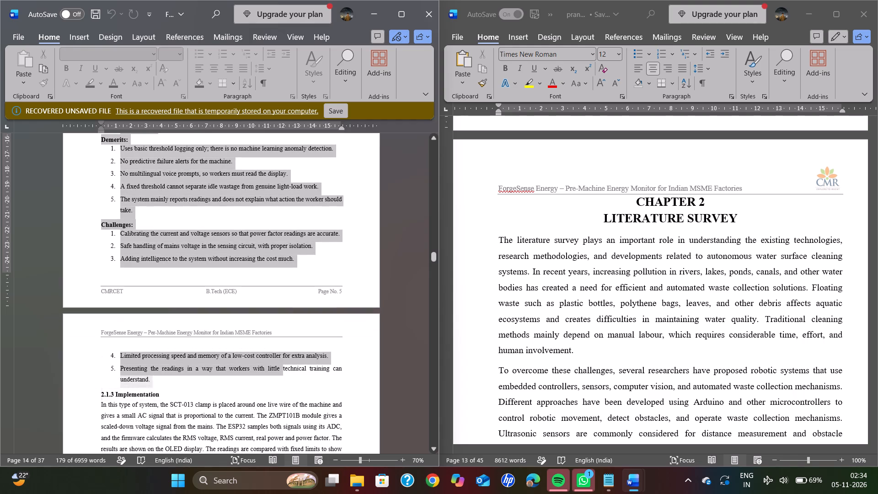
drag(278, 371, 291, 261)
key(ctrl+c)
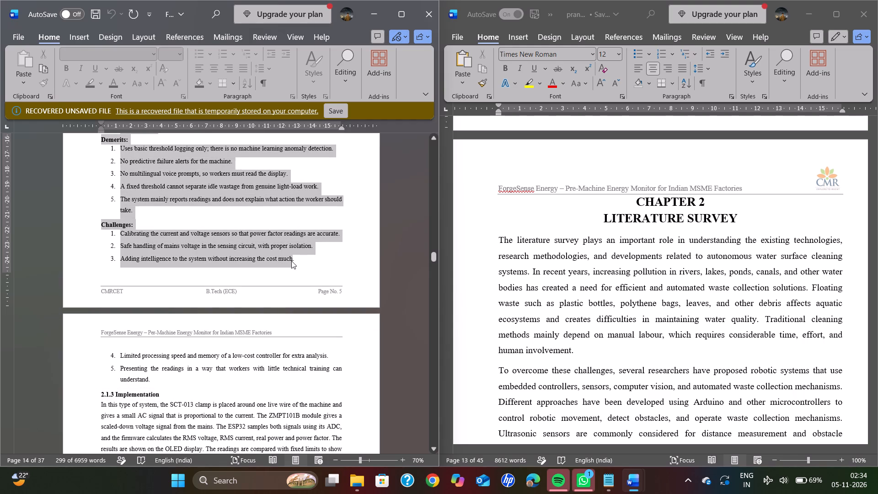
key(ctrl+c)
key(ctrl+c)
key(ctrl+c)
scroll(291, 261, up, 3)
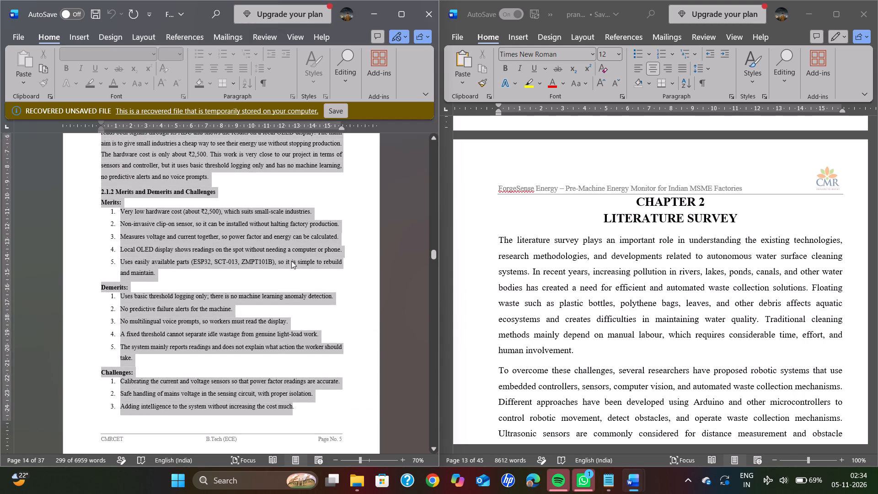
scroll(291, 261, up, 2)
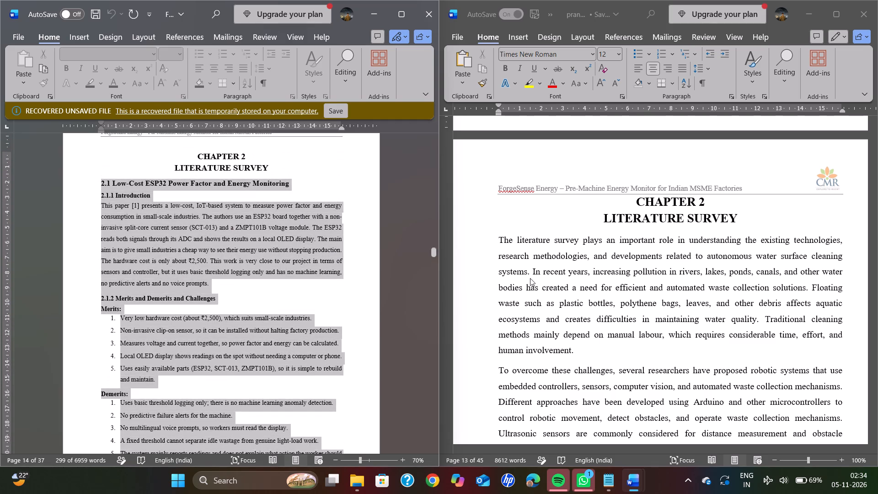
Replace the editable report's Chapter 2 opening text, from "The literature survey plays" through "floating robotic systems.", with the copied section 2.1 content.
click(557, 277)
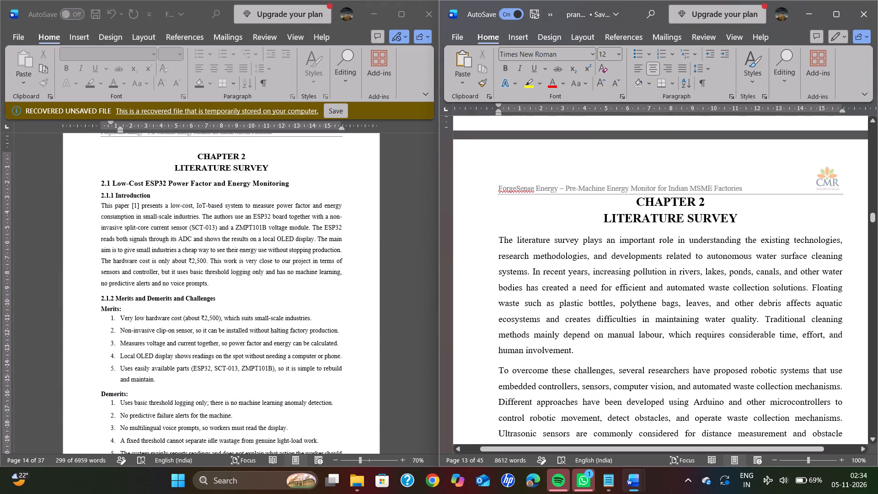
drag(498, 238, 701, 210)
scroll(584, 365, up, 1)
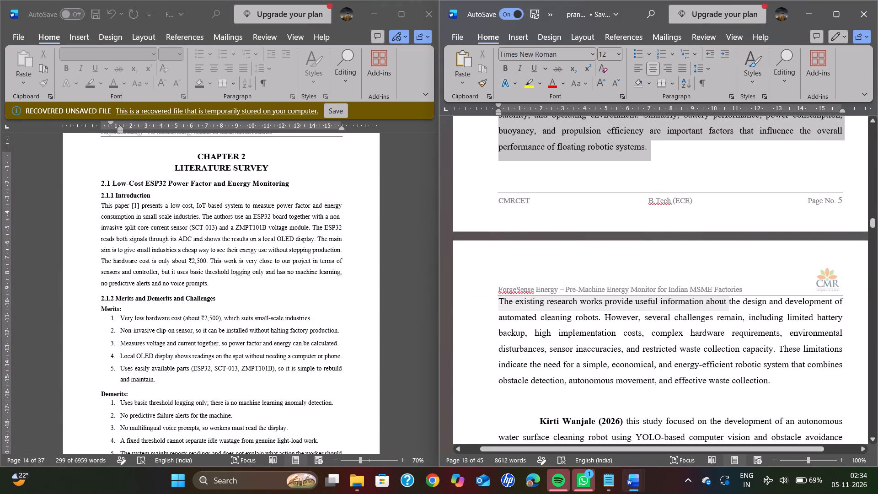
drag(701, 210, 673, 140)
key(ctrl+v)
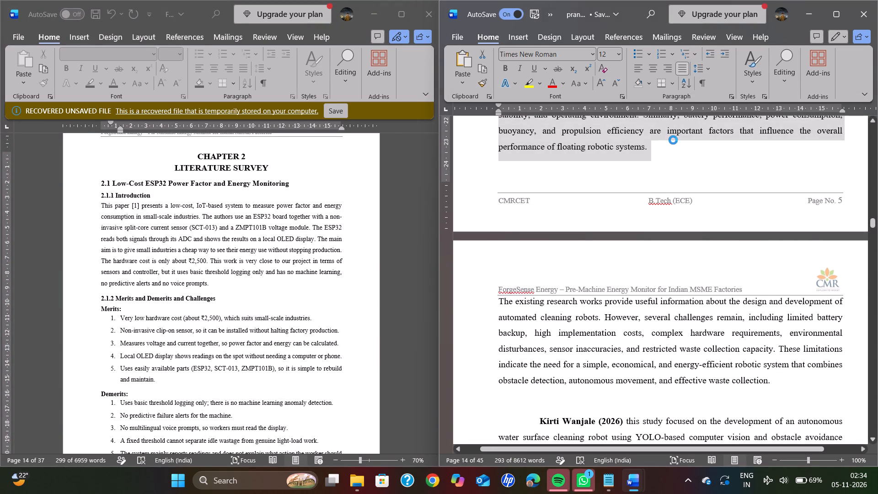
scroll(673, 140, up, 4)
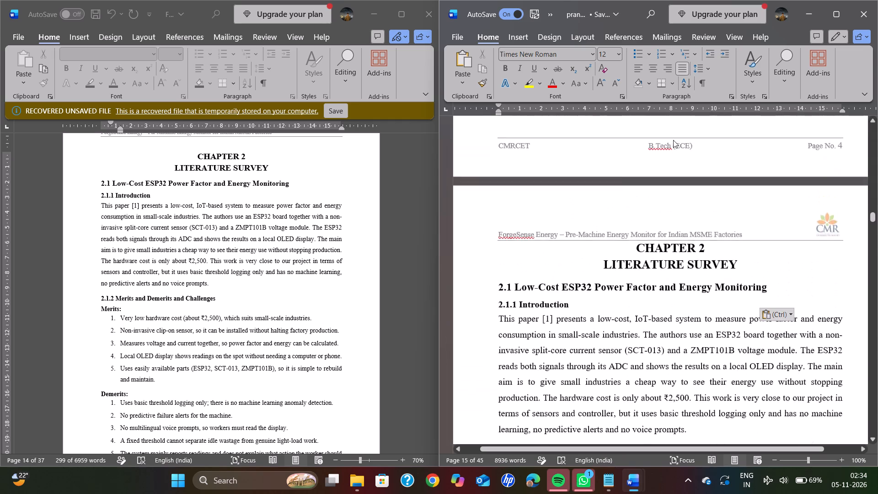